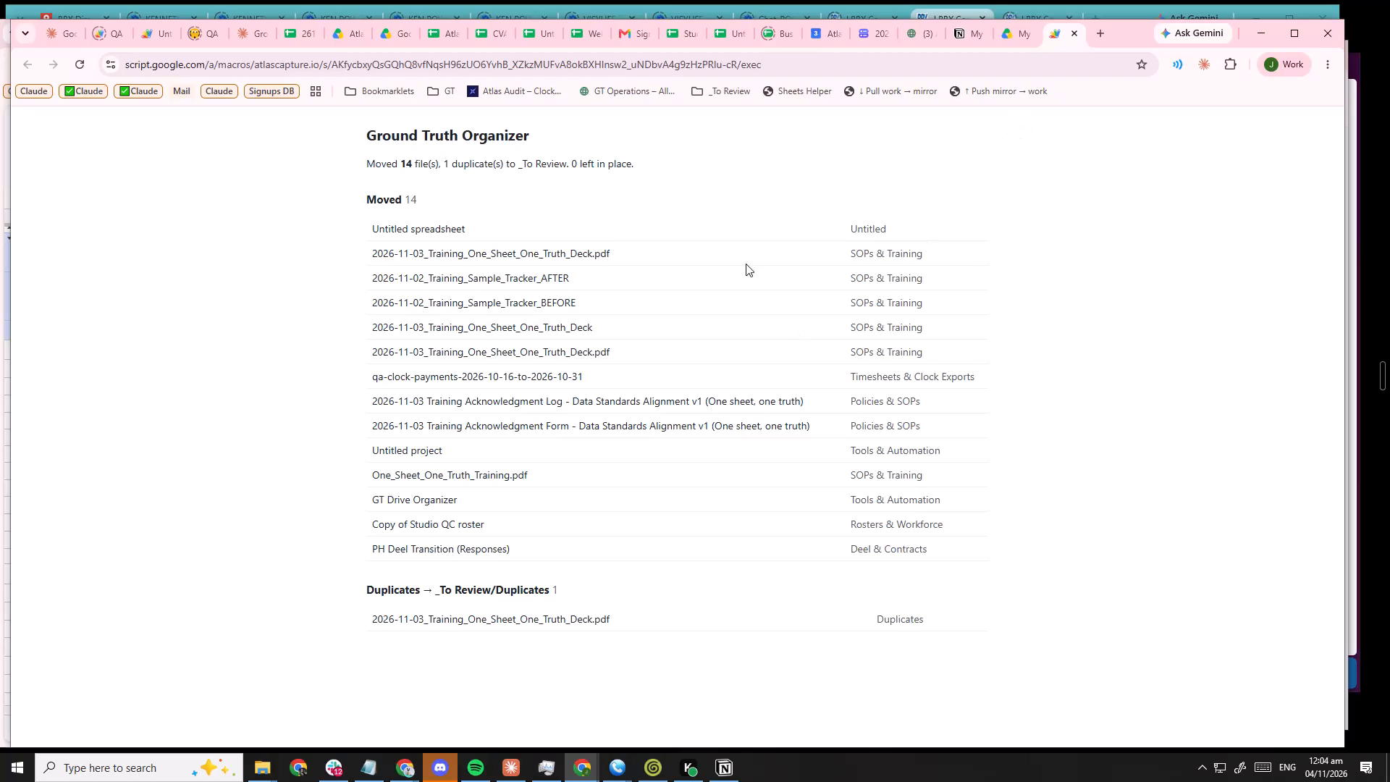
Close the Ground Truth Organizer results page and the My Drive page.
scroll(779, 552, up, 10)
scroll(684, 234, down, 6)
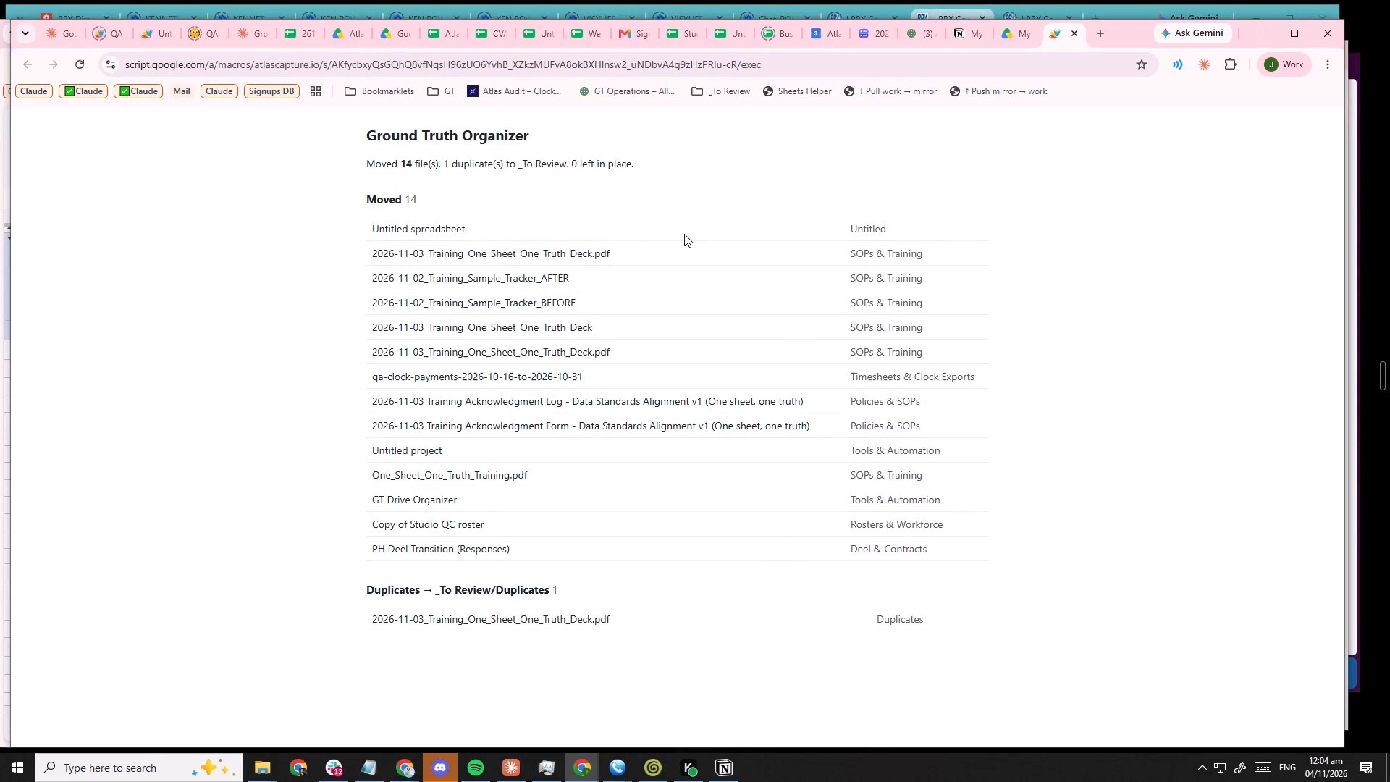
scroll(684, 234, up, 5)
key(ctrl+w)
ctrl+click(941, 181)
key(ctrl+w)
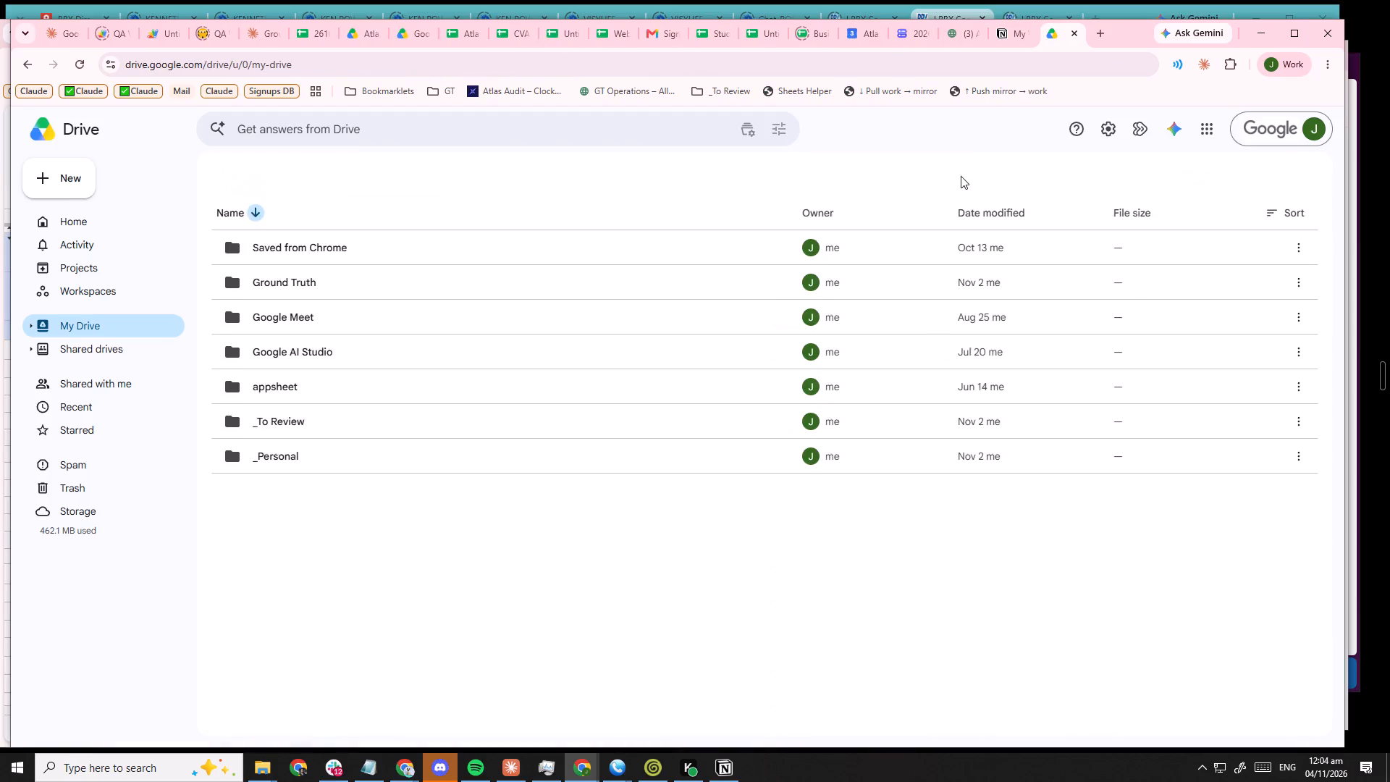
Look through the task cards on the To sync board of My Work Tasks (Ground Truth Ops mirror).
click(743, 402)
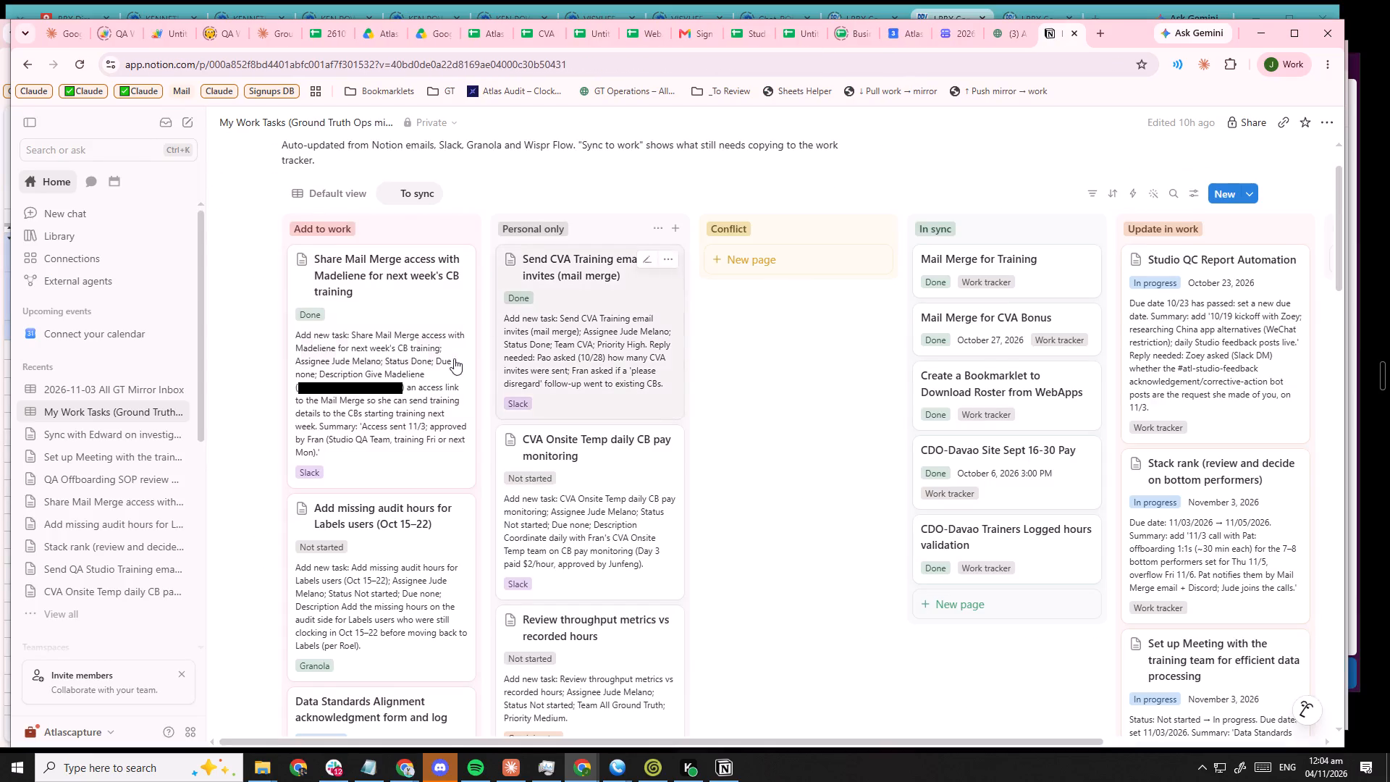
click(820, 449)
scroll(486, 443, down, 5)
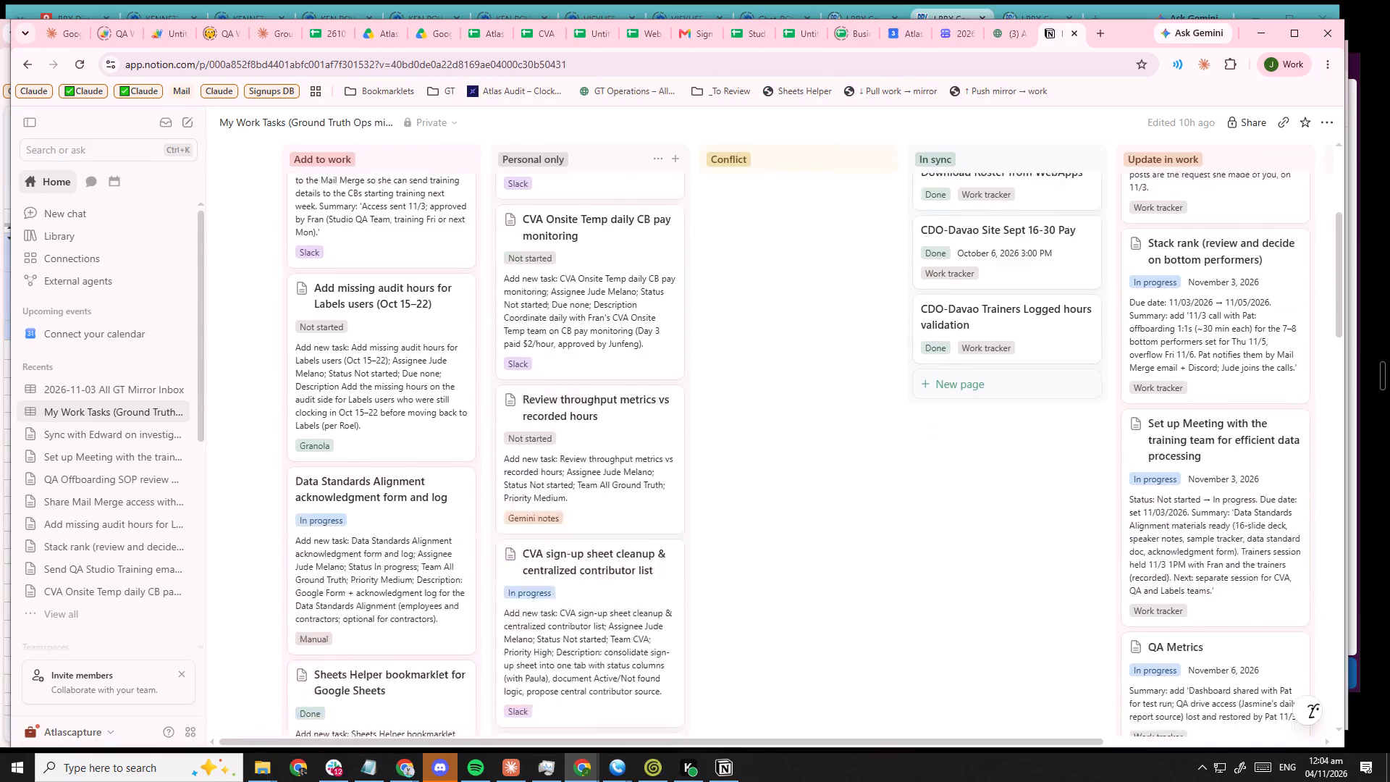
scroll(485, 446, down, 10)
scroll(458, 510, down, 5)
scroll(453, 510, up, 18)
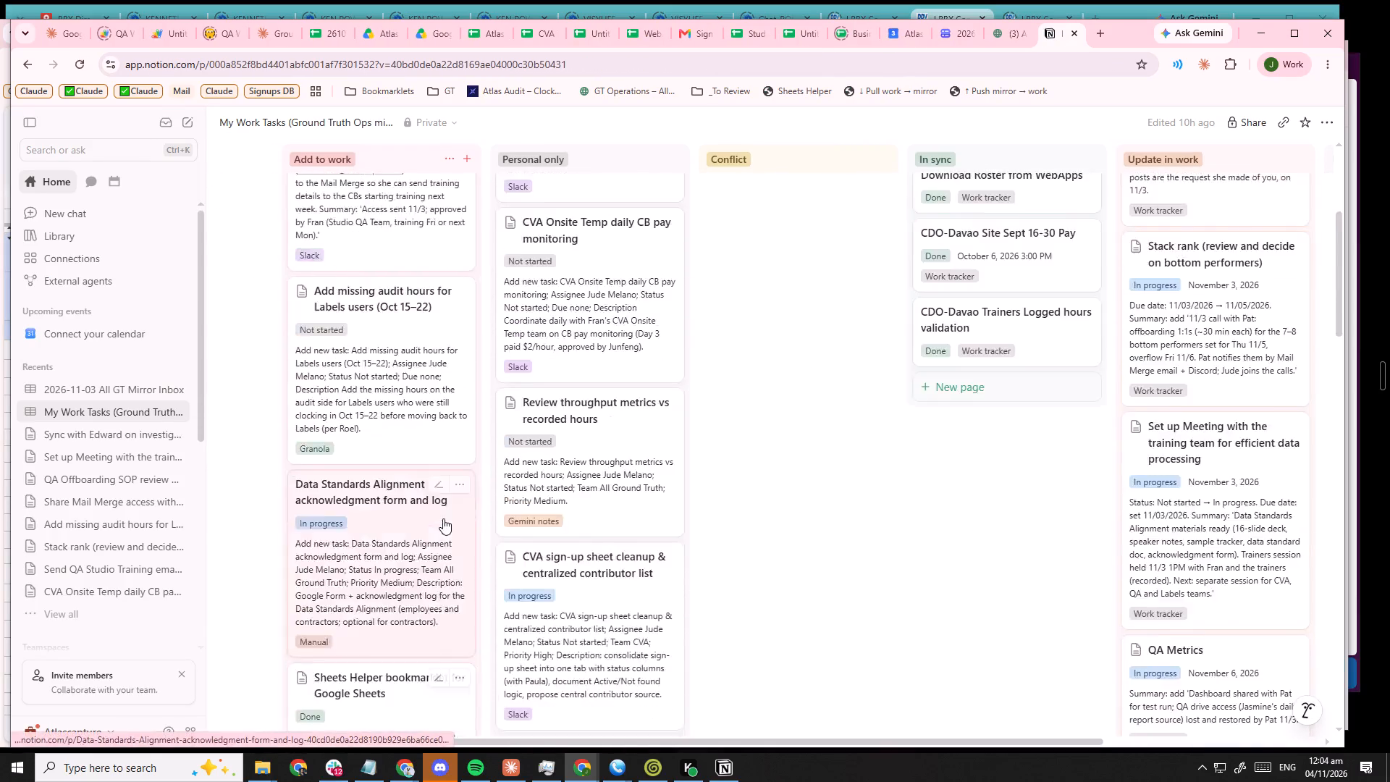
scroll(443, 518, up, 9)
click(780, 479)
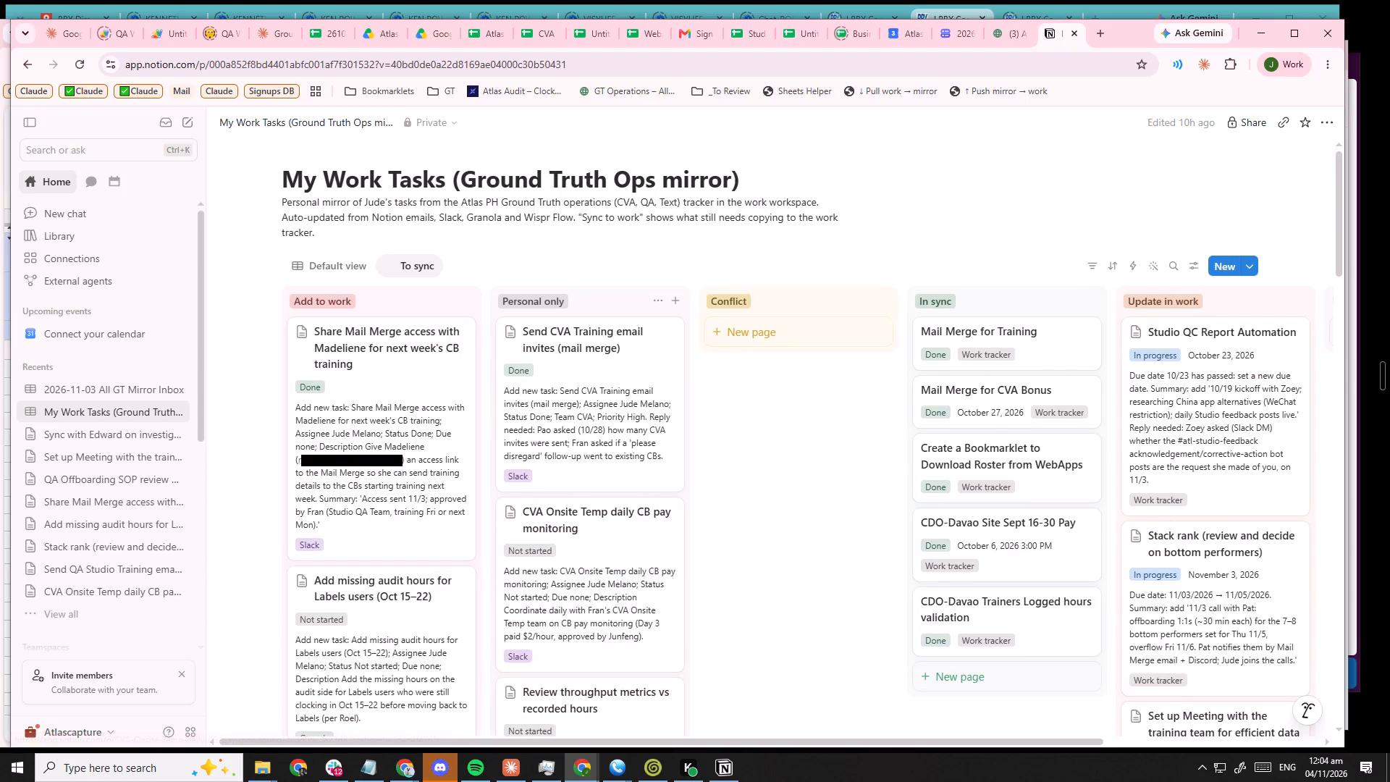
Move the "Add missing audit hours for Labels users (Oct 15–22)" card from Add to work to Personal only, below the CVA Training email invites card.
scroll(783, 478, down, 2)
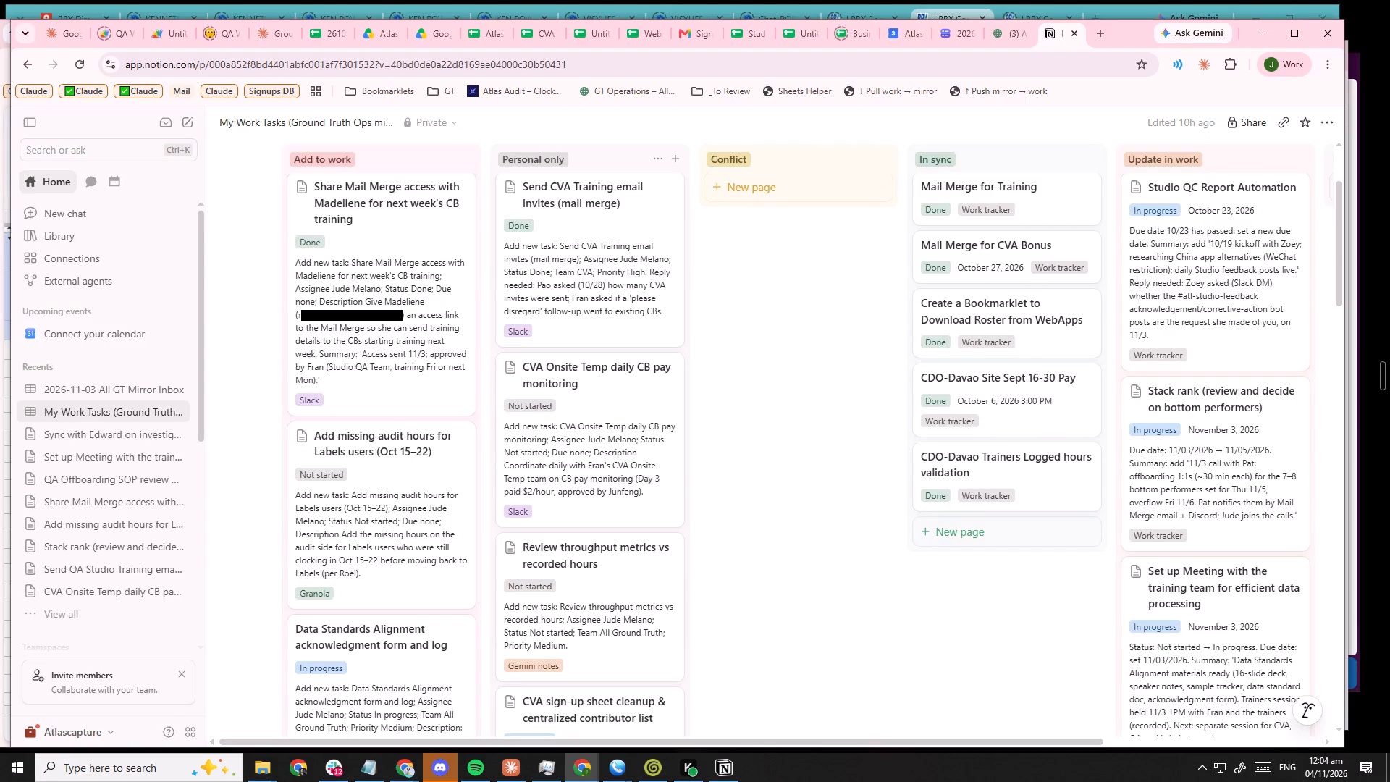
scroll(779, 456, down, 2)
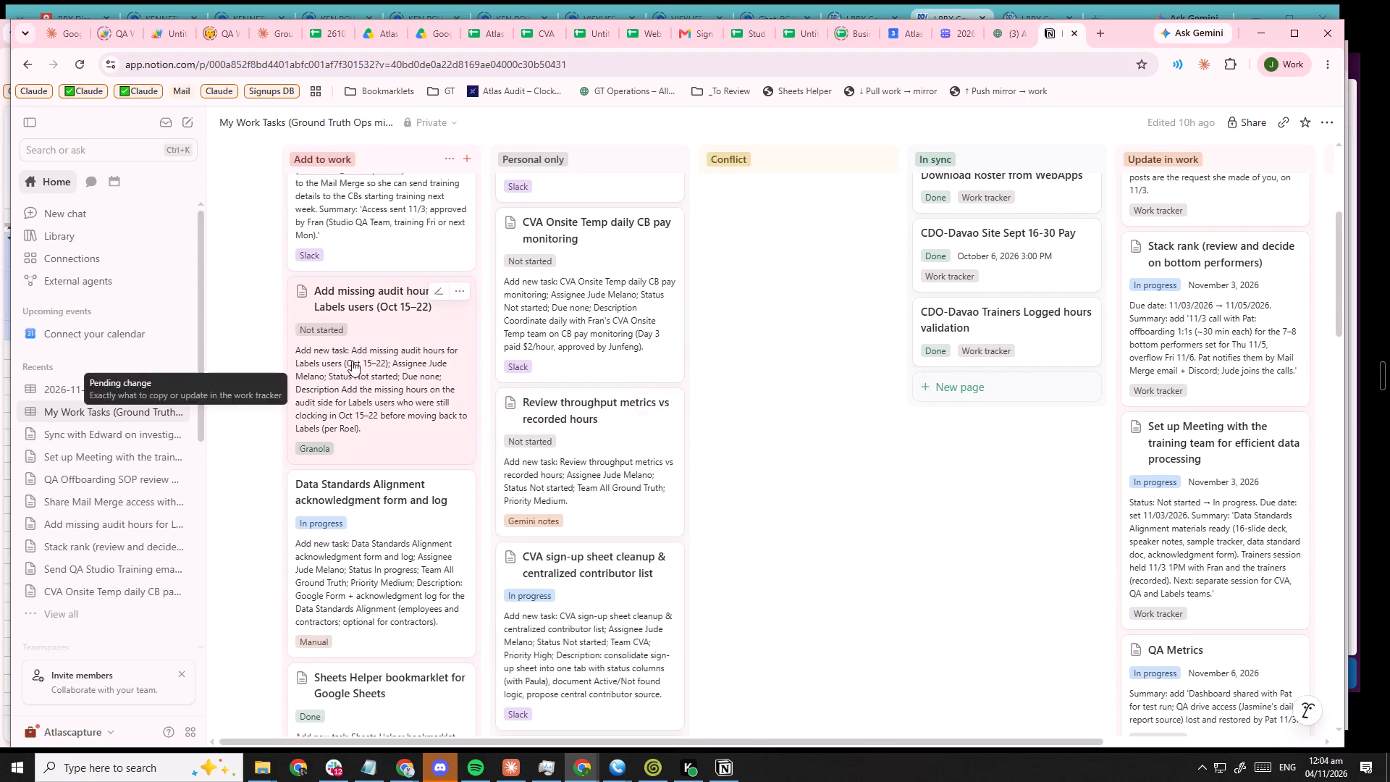
drag(353, 361, 526, 337)
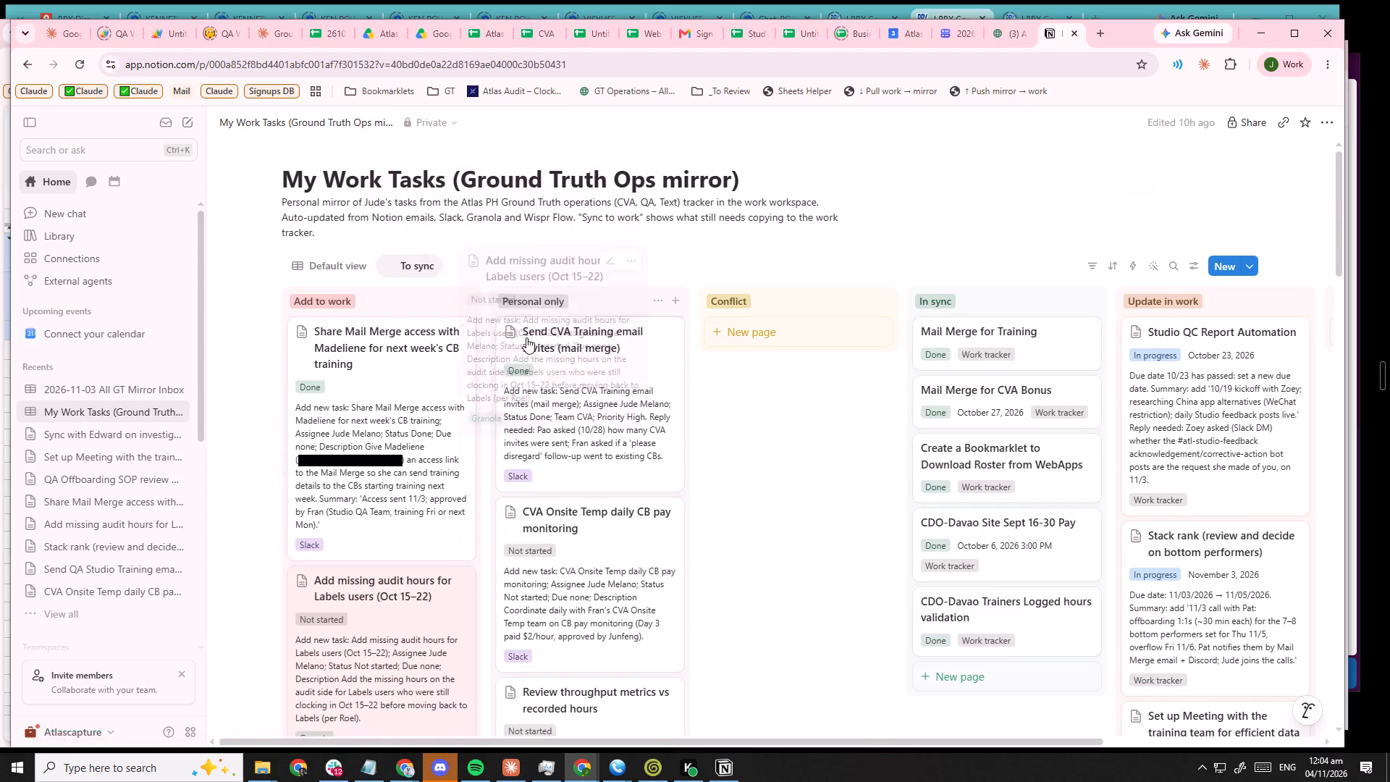
drag(526, 337, 567, 477)
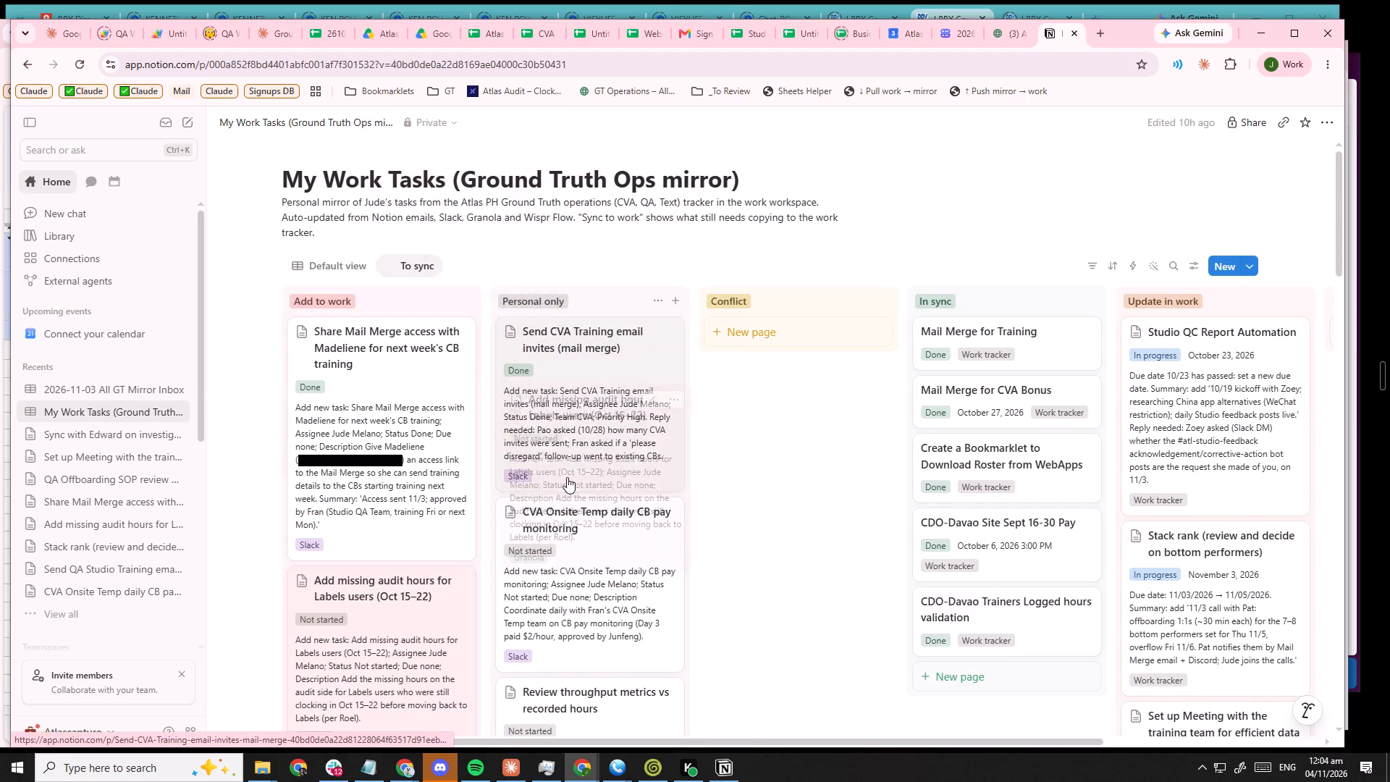
drag(567, 477, 566, 479)
Review the remaining Add to work cards and their pending changes on the To sync board.
scroll(488, 474, down, 3)
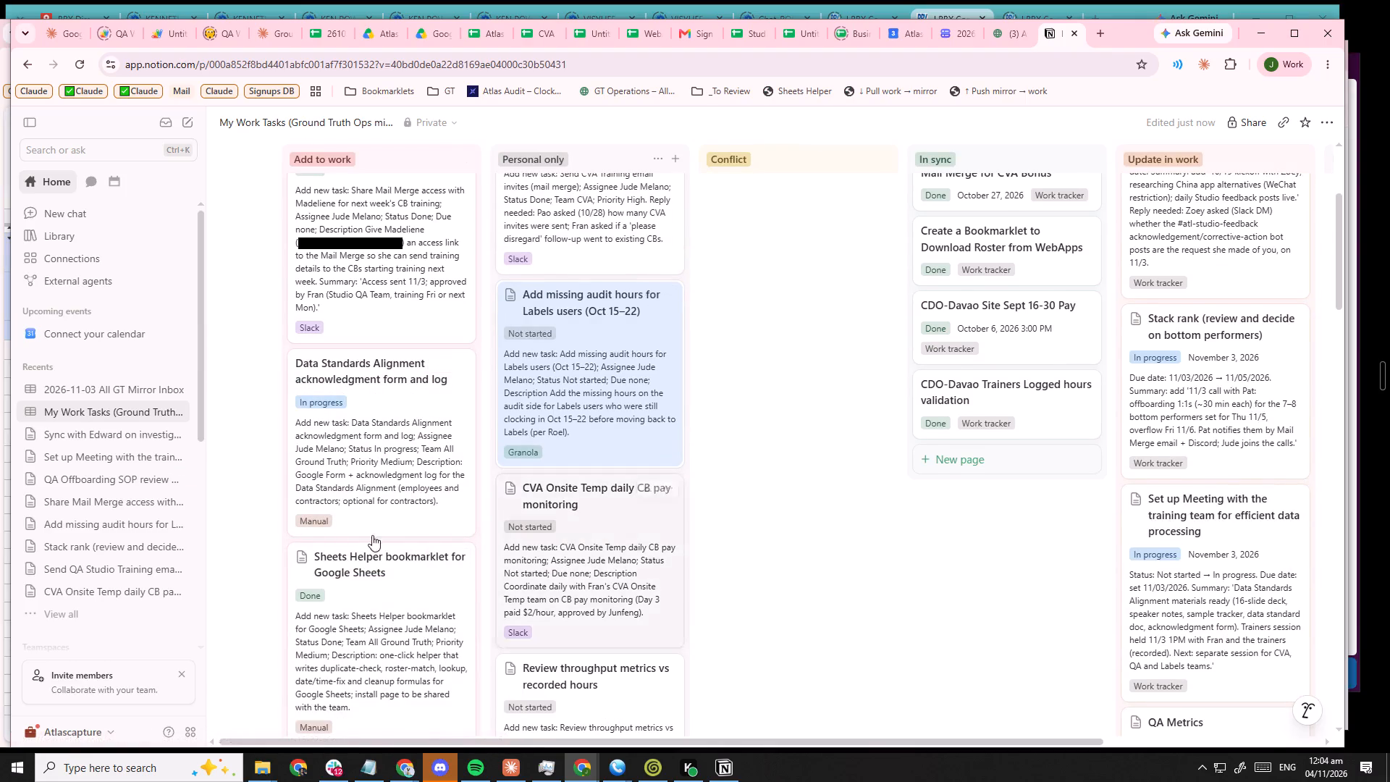
scroll(367, 539, down, 1)
scroll(430, 530, down, 1)
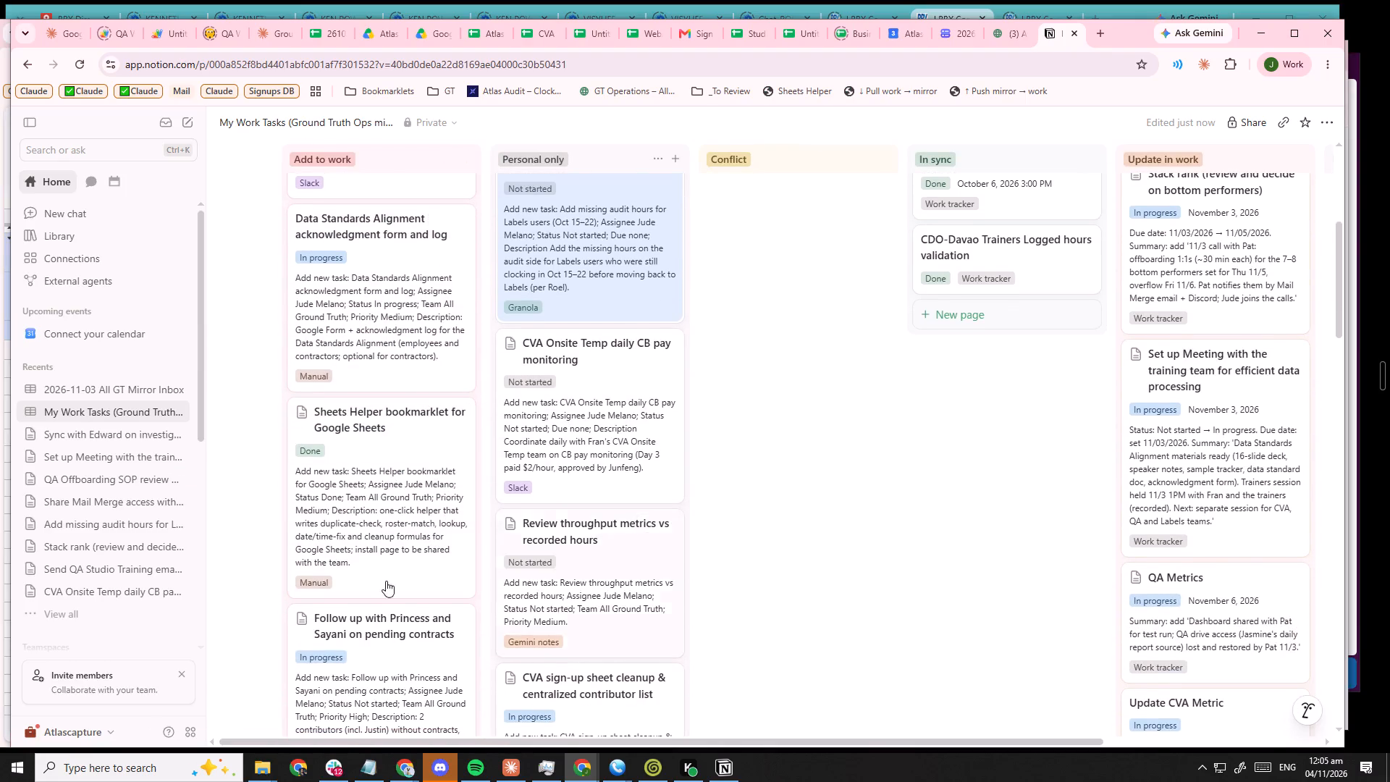
scroll(350, 551, down, 2)
scroll(959, 487, down, 1)
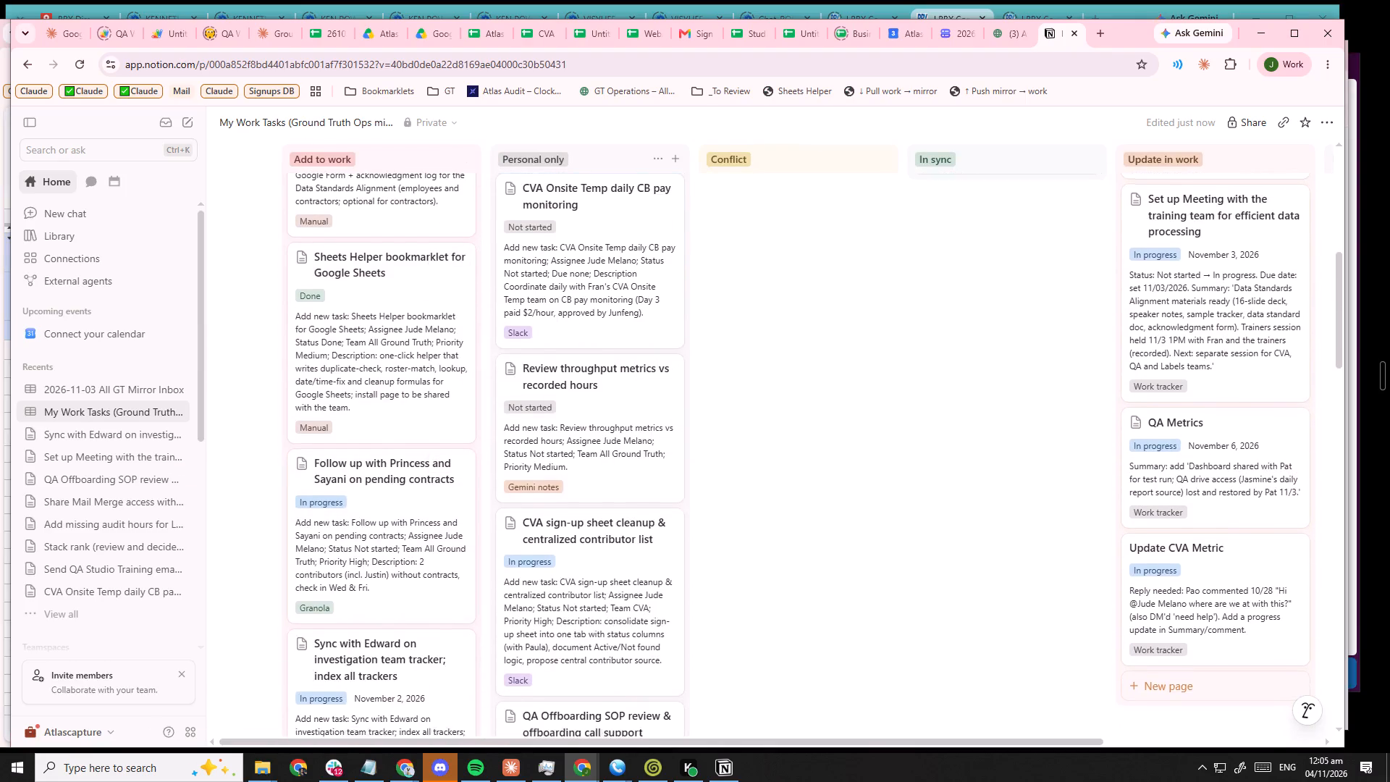
scroll(956, 488, down, 1)
scroll(374, 442, down, 1)
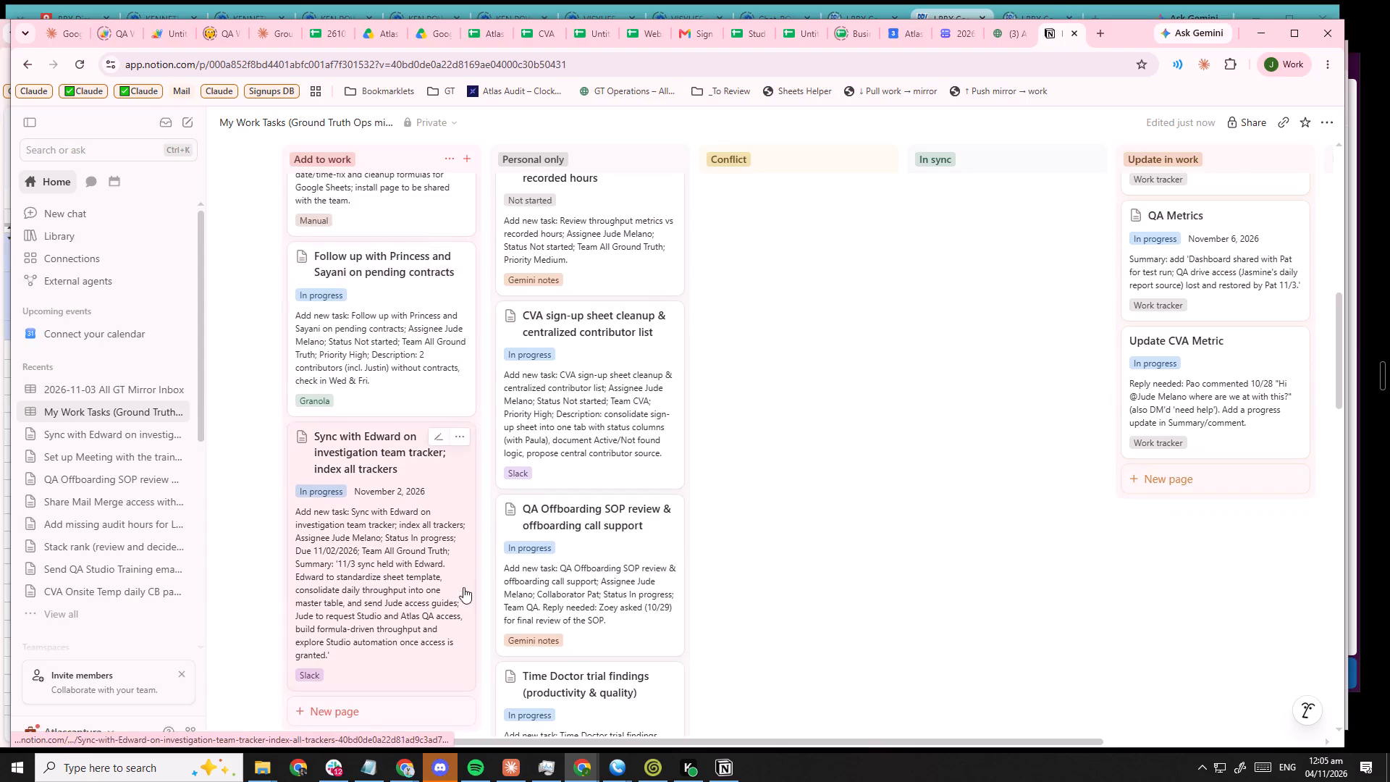
scroll(328, 537, down, 2)
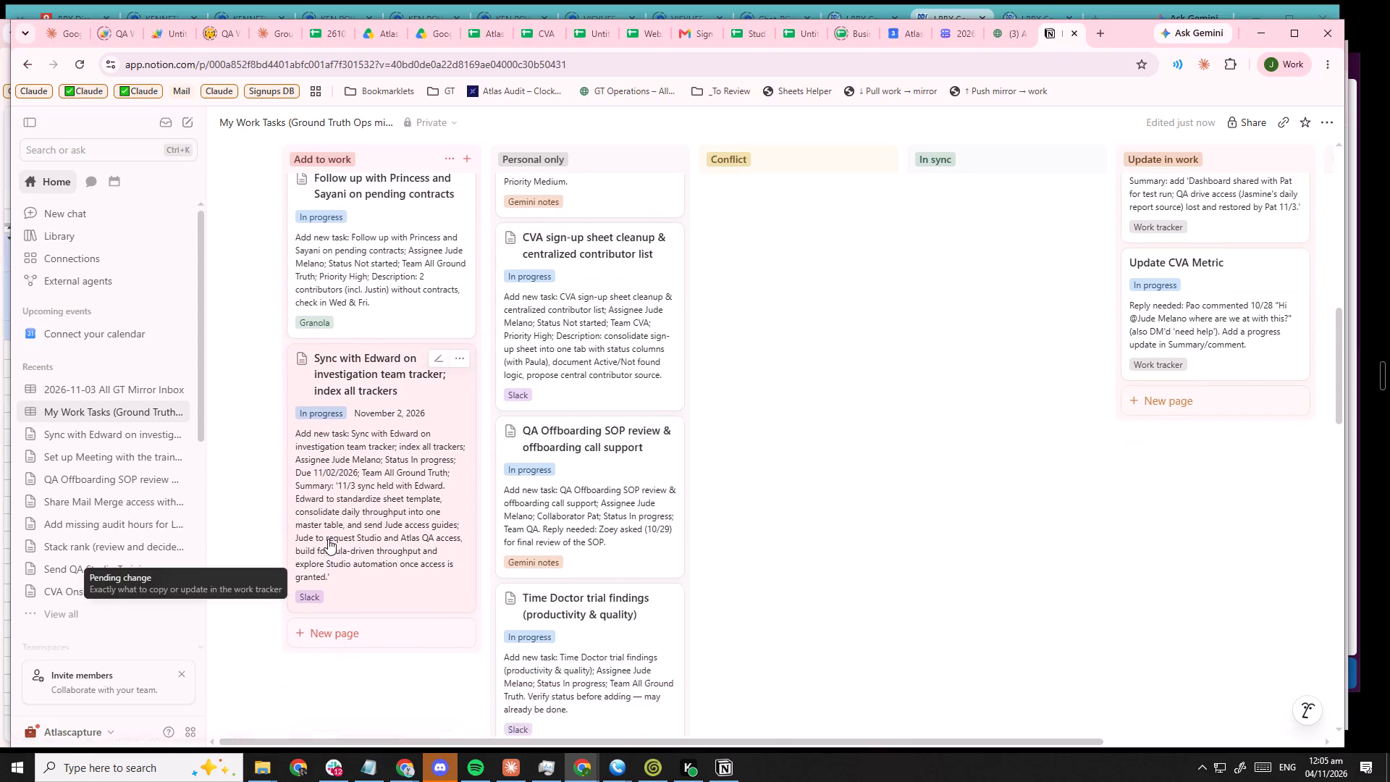
scroll(394, 676, down, 1)
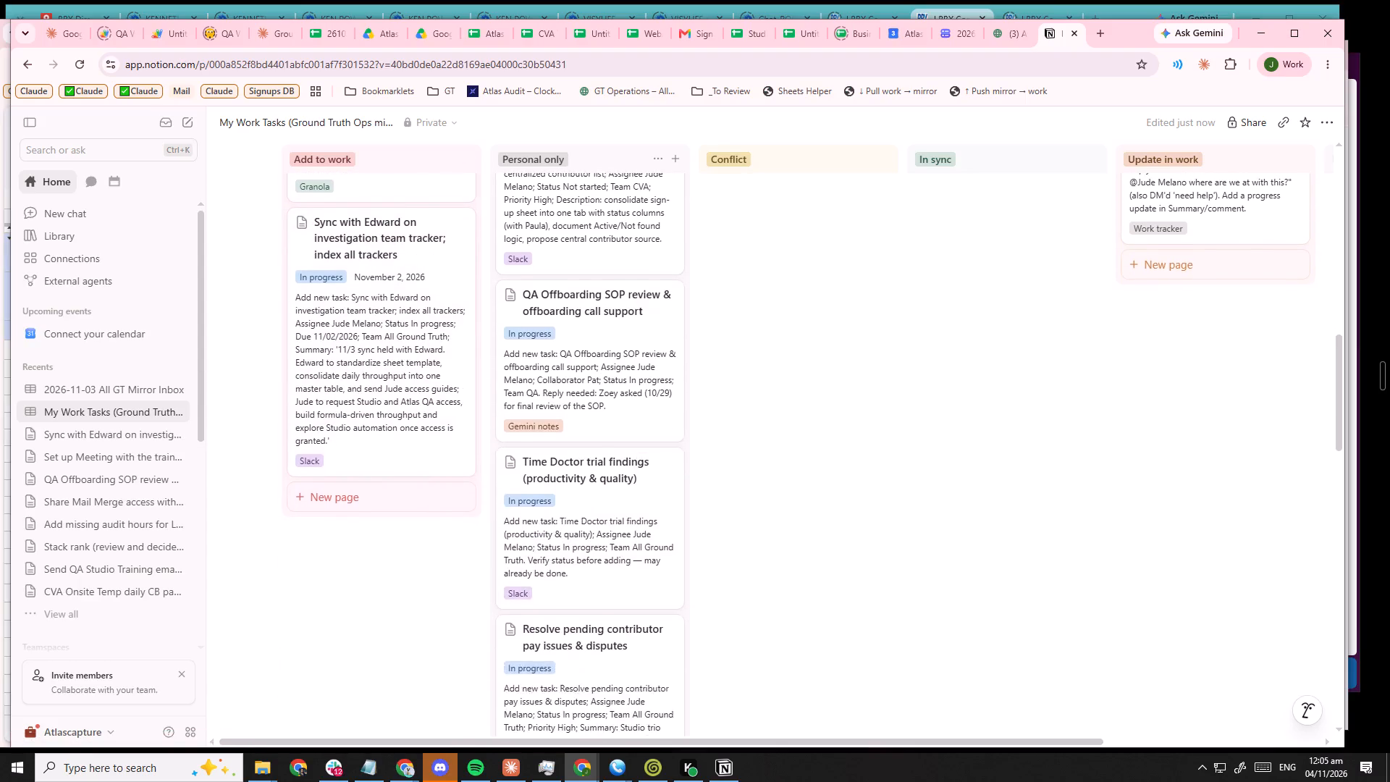
scroll(394, 676, up, 20)
scroll(394, 676, up, 1)
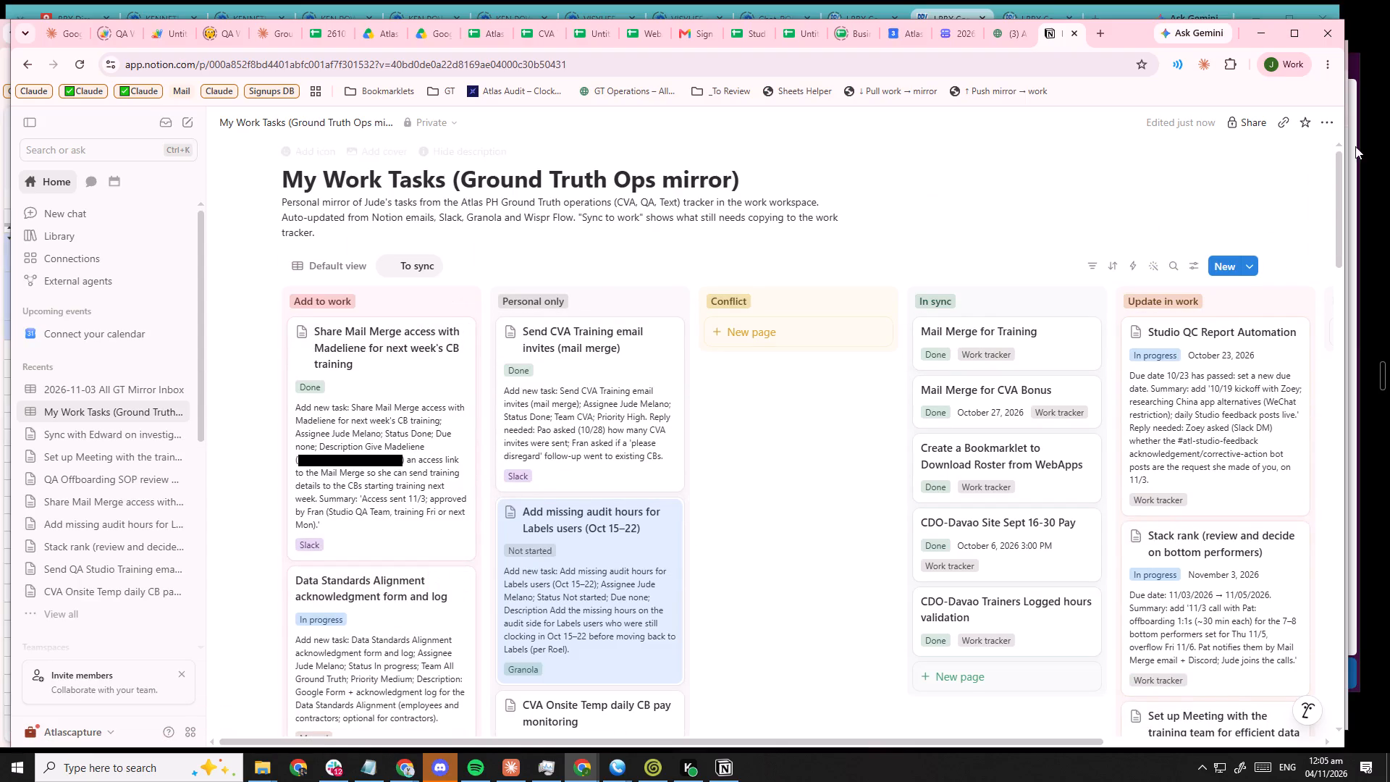
Launch the guided "Push mirror → work" helper and look over its first pending Add to work changes.
click(971, 91)
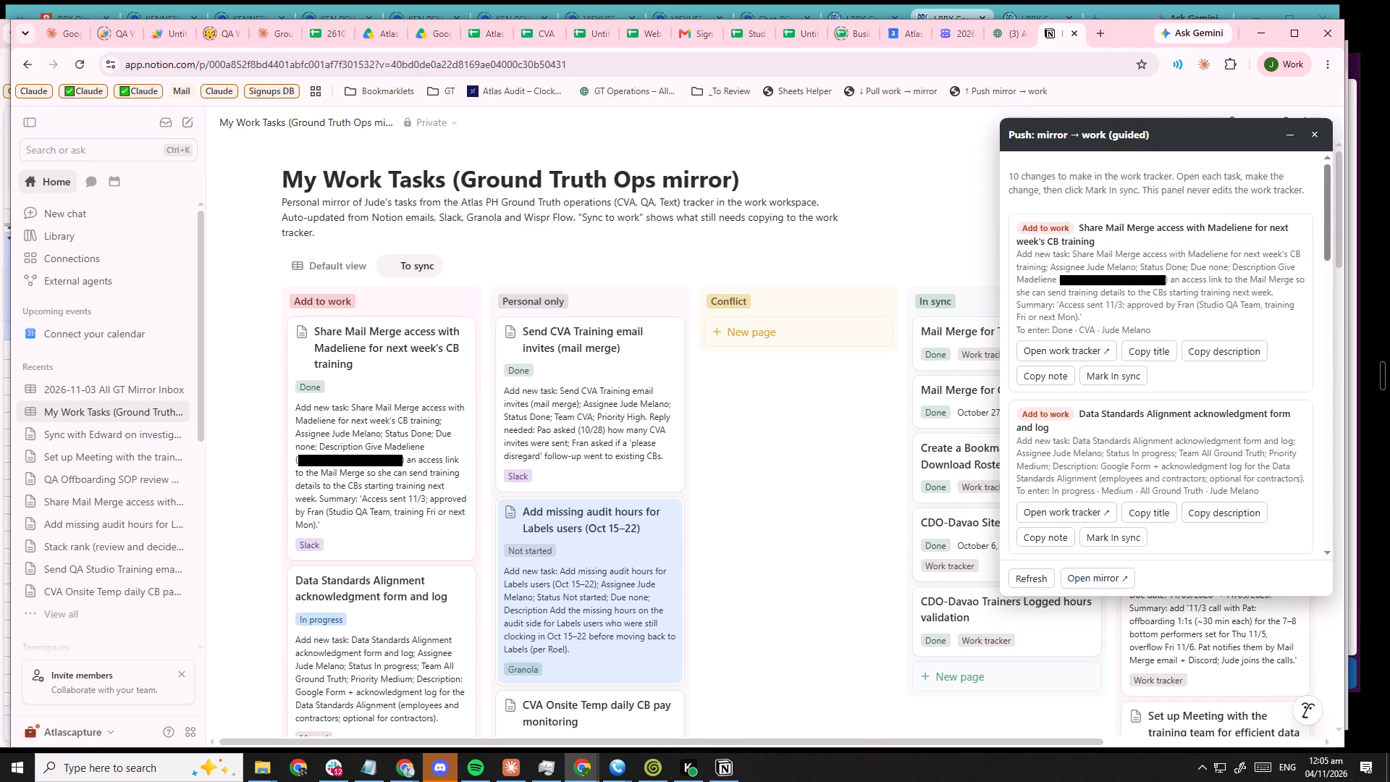
scroll(1187, 273, up, 4)
scroll(1152, 345, up, 4)
scroll(1176, 320, down, 18)
scroll(1179, 323, down, 7)
scroll(1179, 323, up, 14)
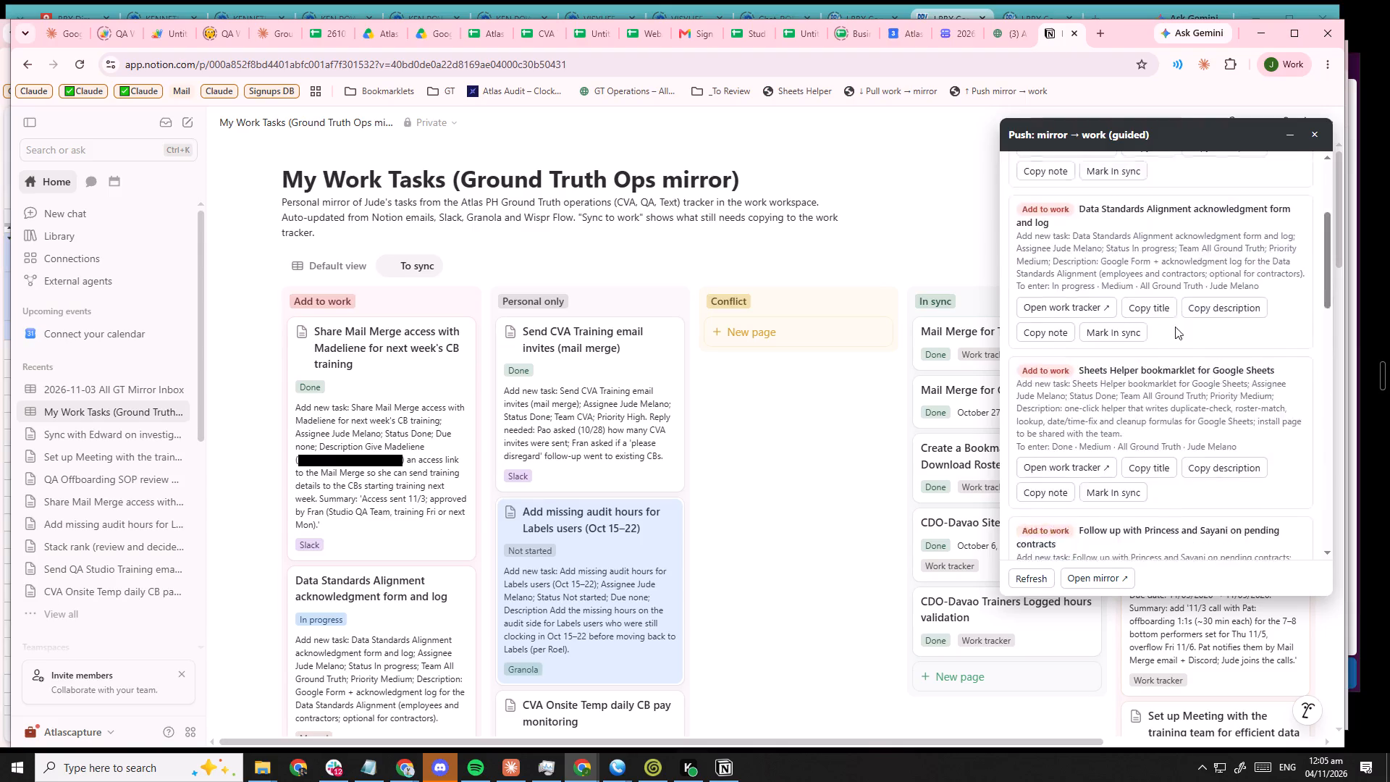
scroll(1175, 327, up, 10)
Mark all five Add to work entries as in sync, from the Mail Merge access task through the investigation team tracker sync.
click(1122, 374)
scroll(1142, 393, down, 2)
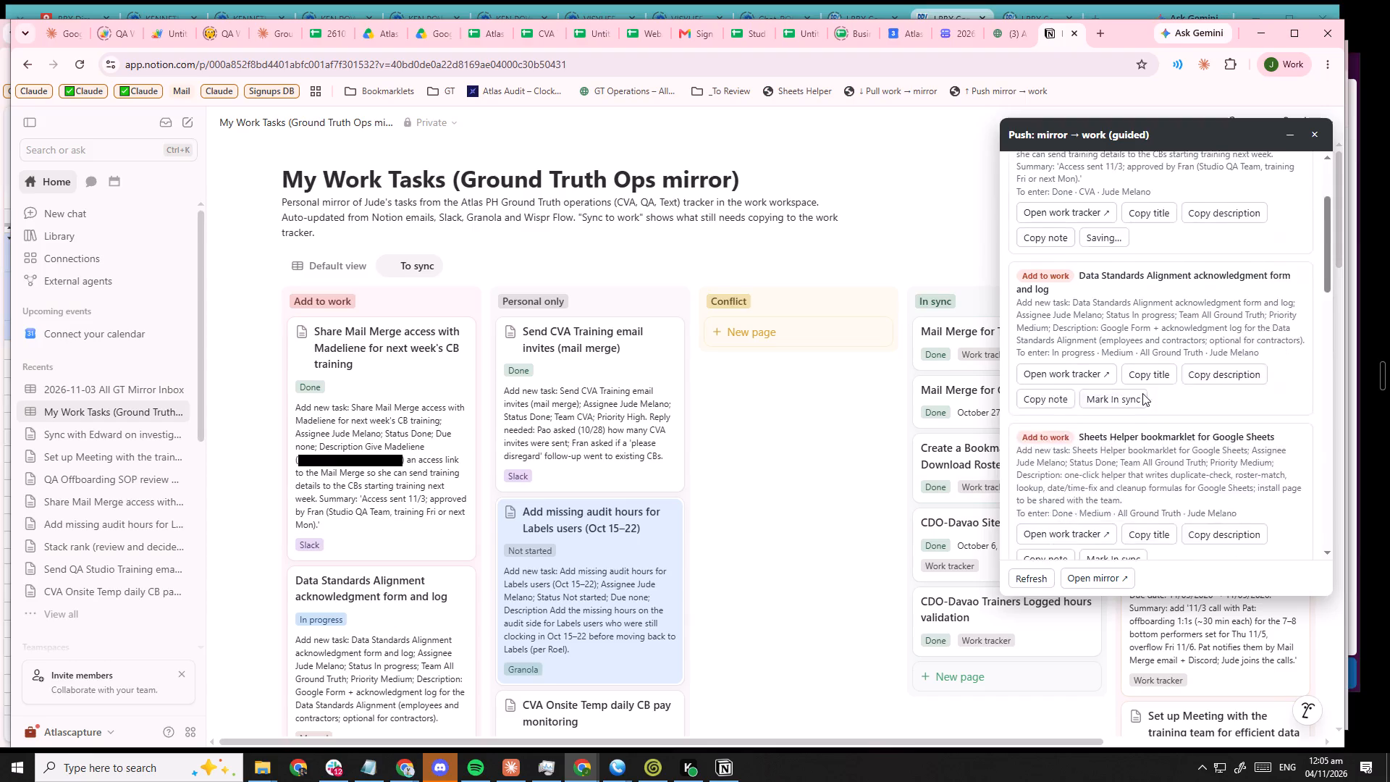
scroll(1176, 345, up, 3)
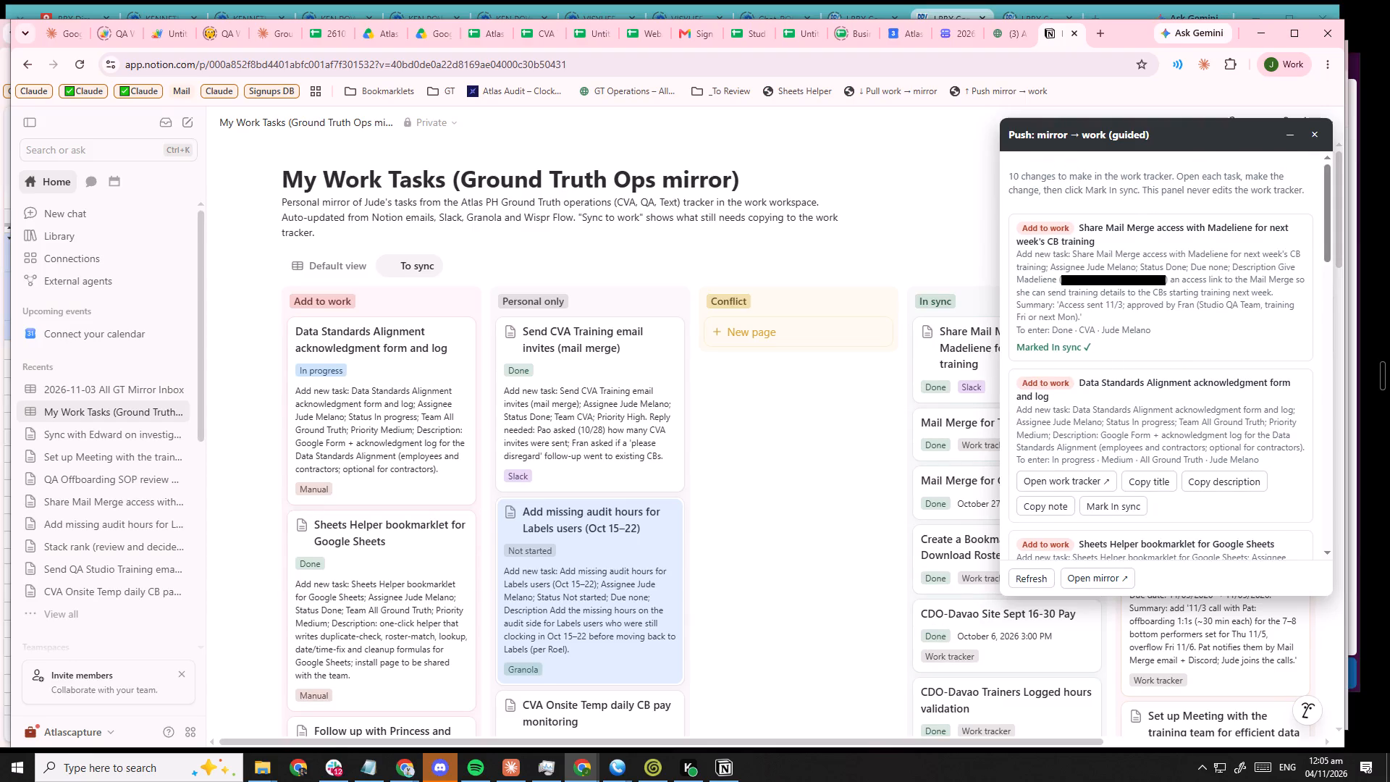
click(1113, 512)
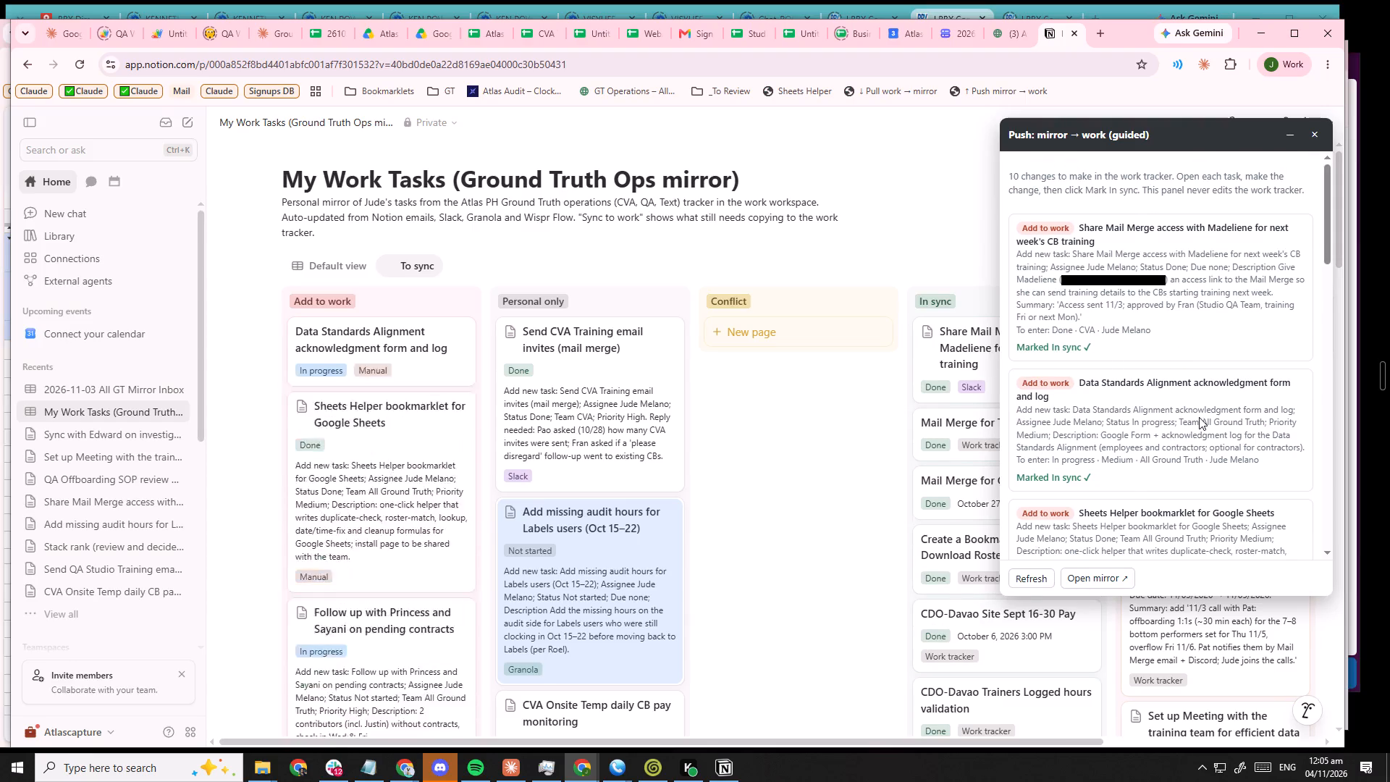
scroll(1211, 383, down, 2)
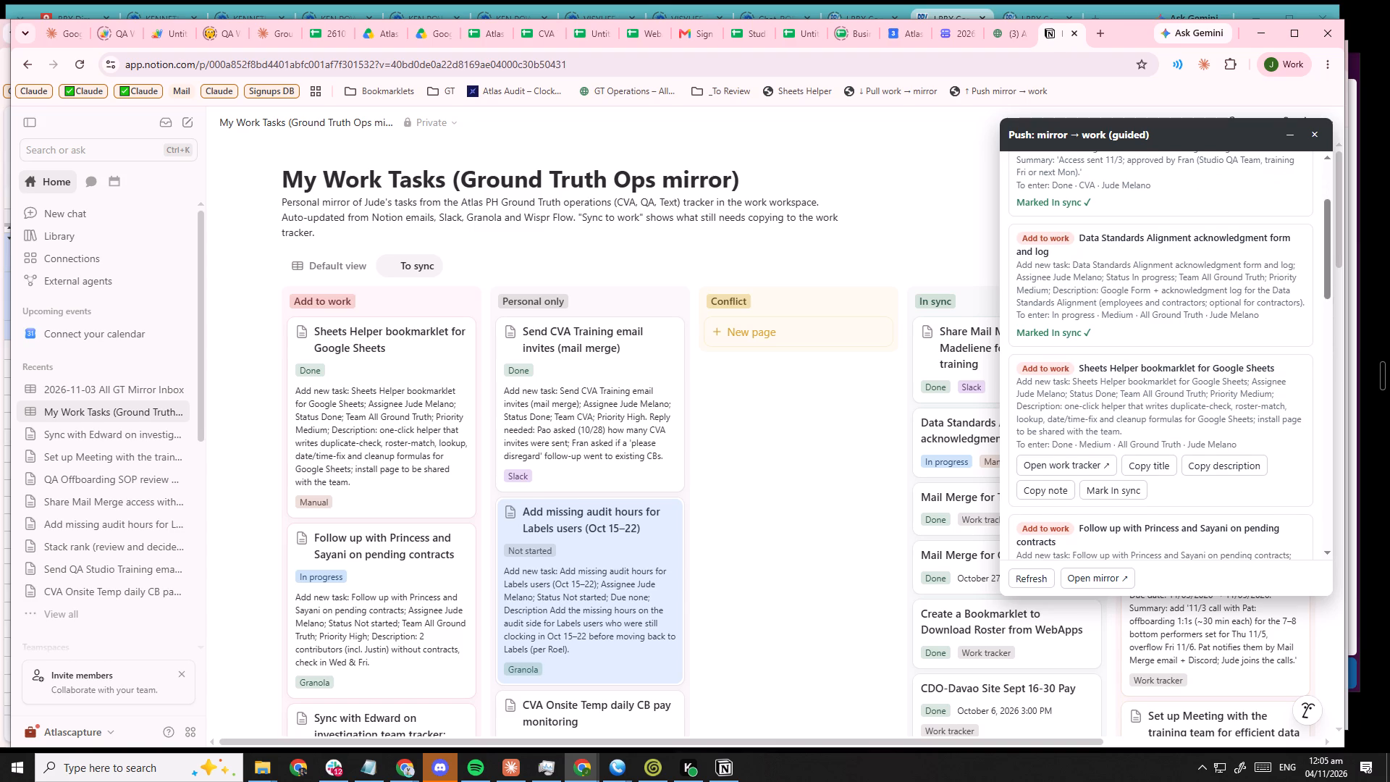
click(1121, 488)
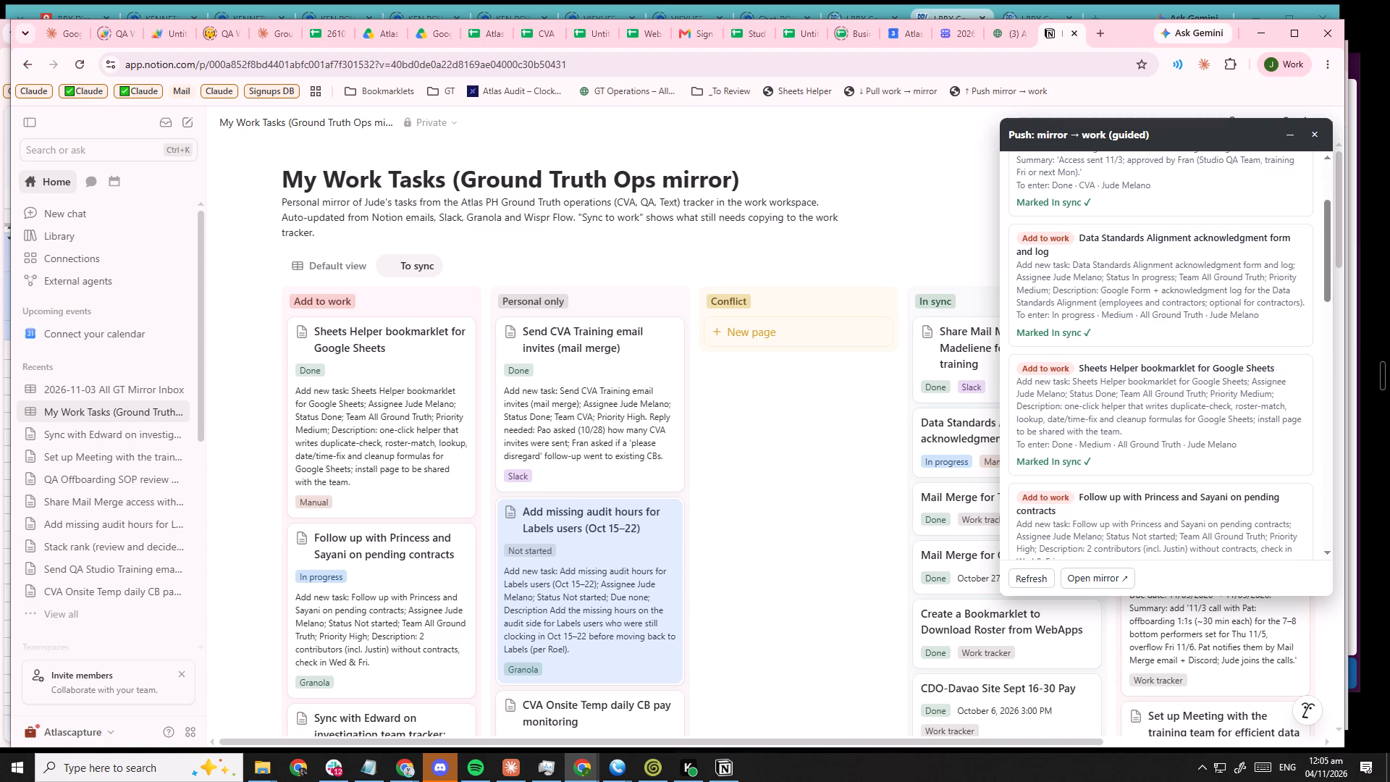
scroll(1183, 380, down, 3)
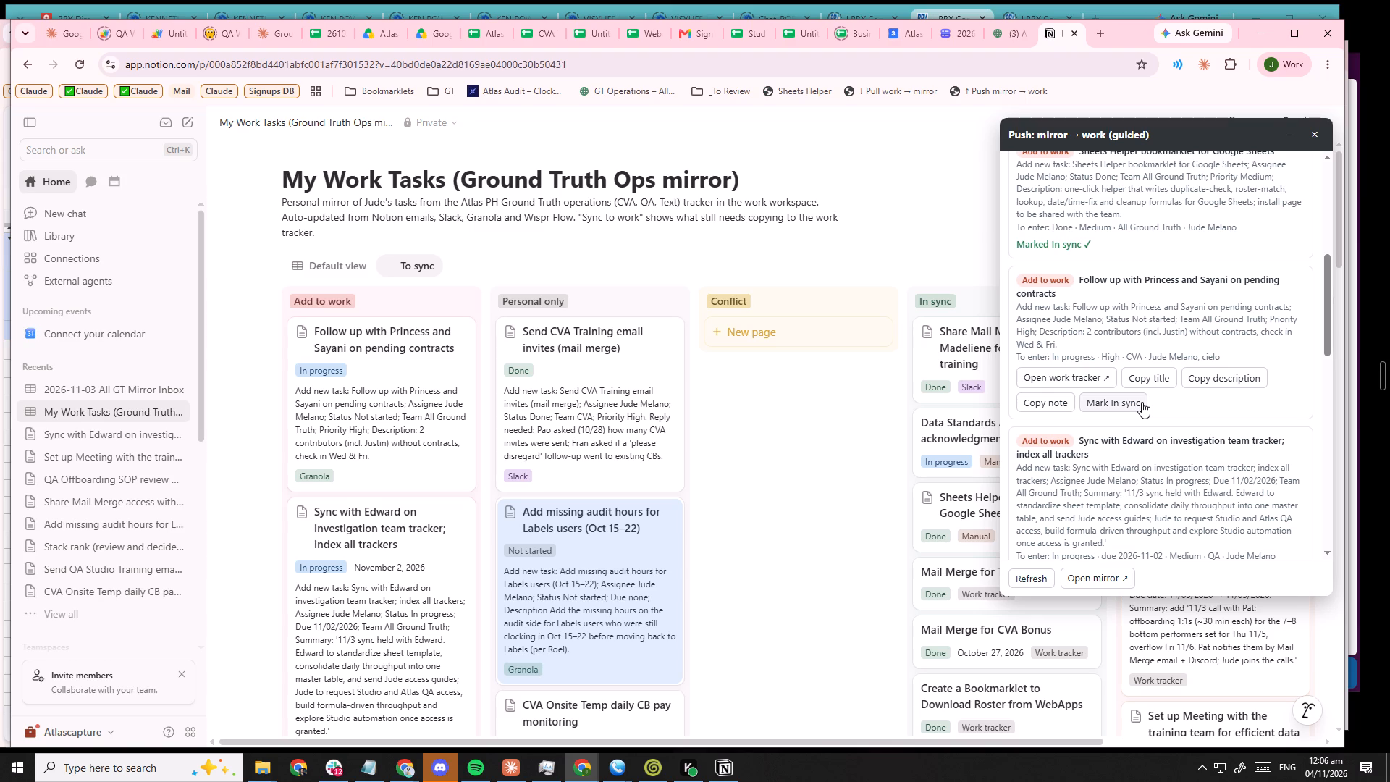
click(1142, 402)
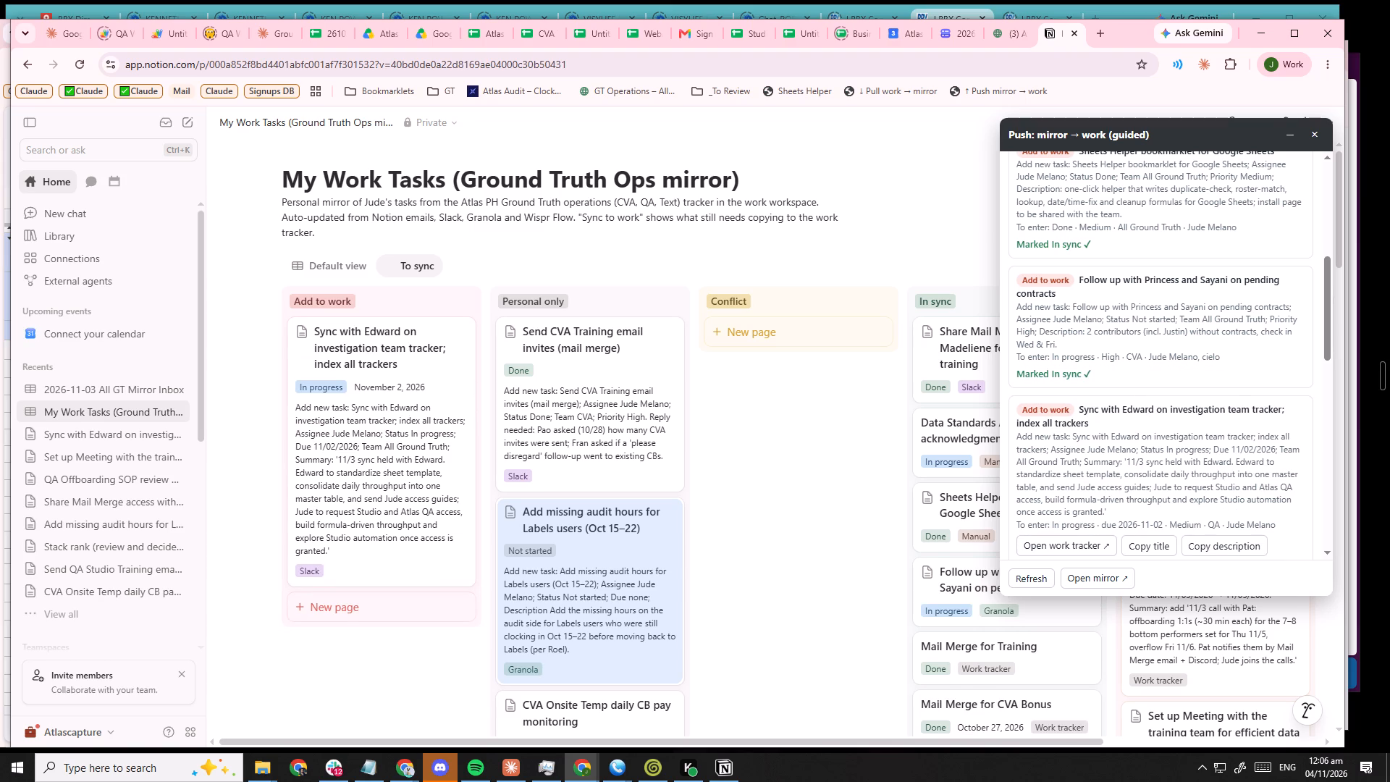
scroll(1131, 489, down, 1)
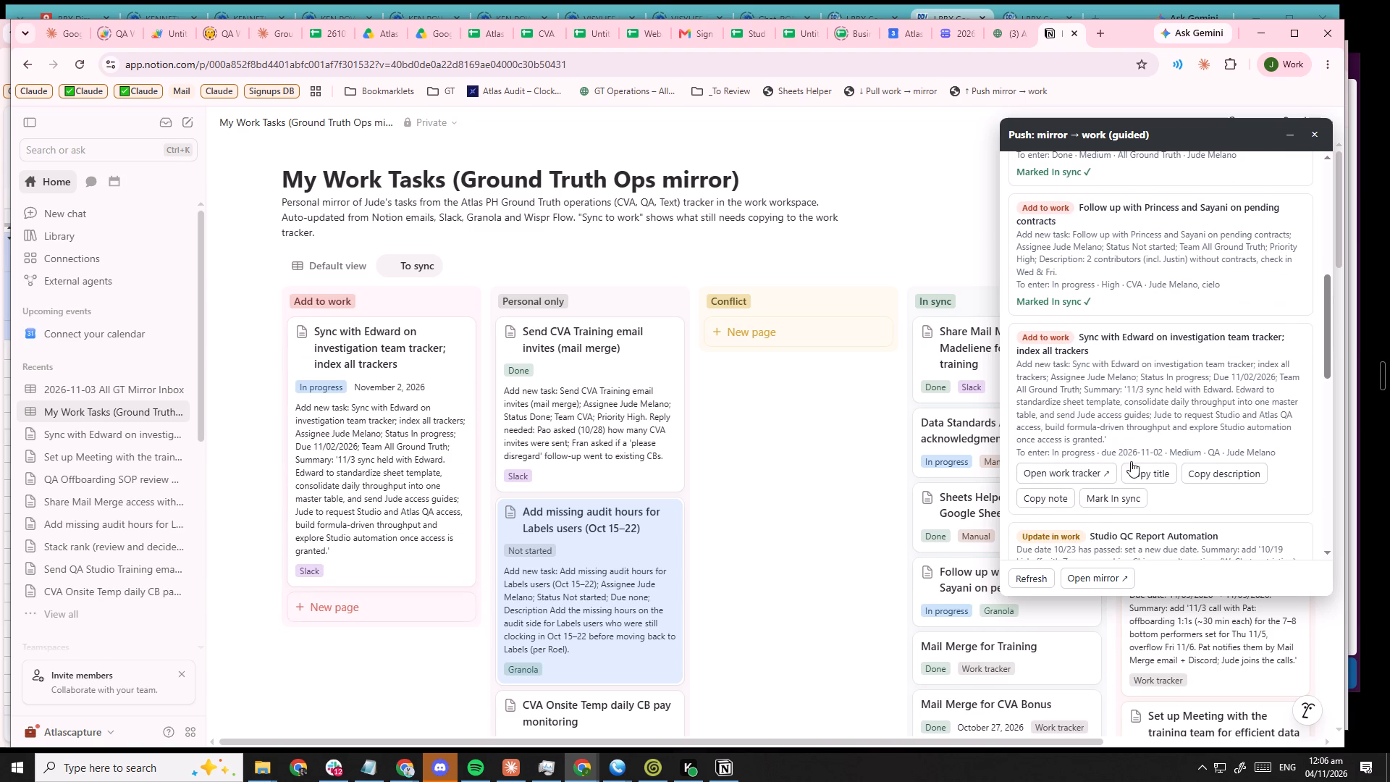
click(1135, 493)
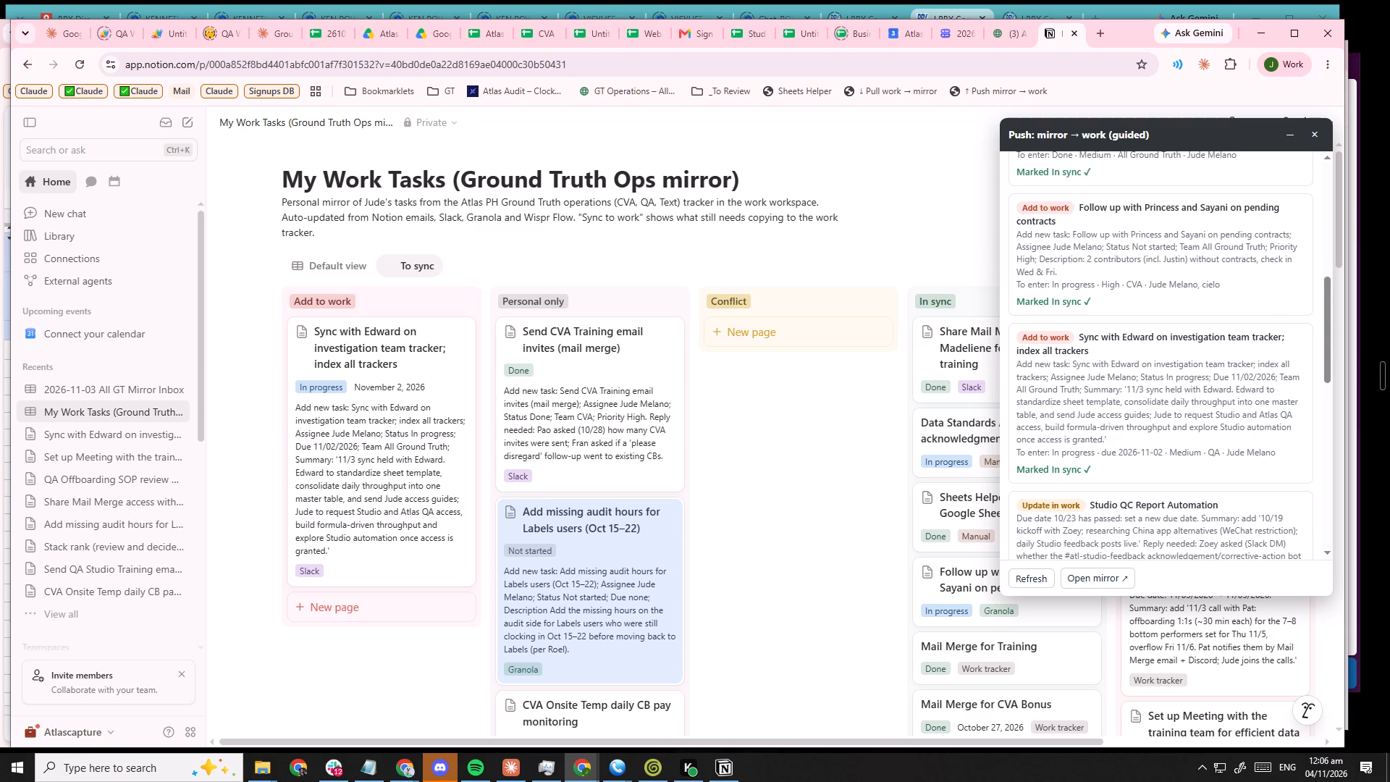
Examine the Update in work entries for Studio QC Report Automation and Stack rank, comparing their work tracker and mirror details.
scroll(1195, 384, down, 3)
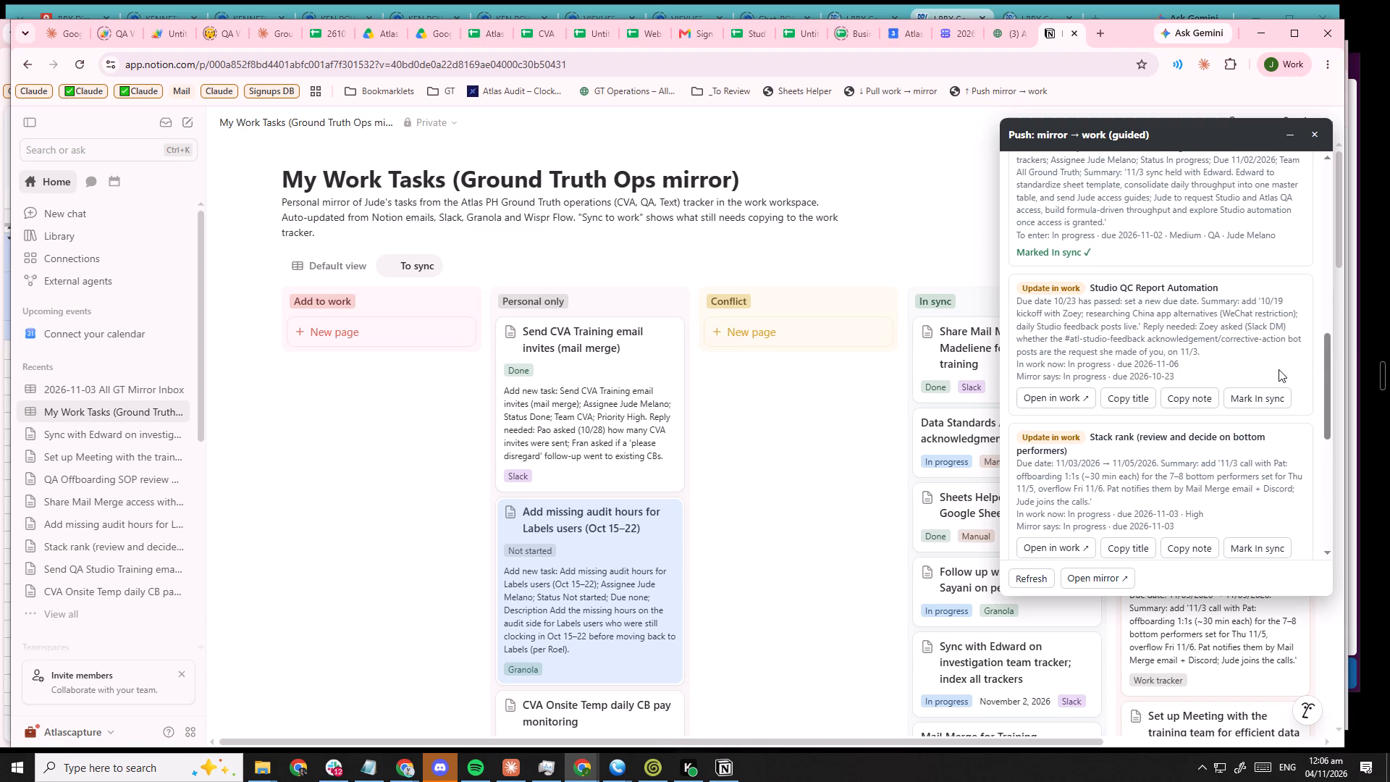
scroll(1279, 371, down, 1)
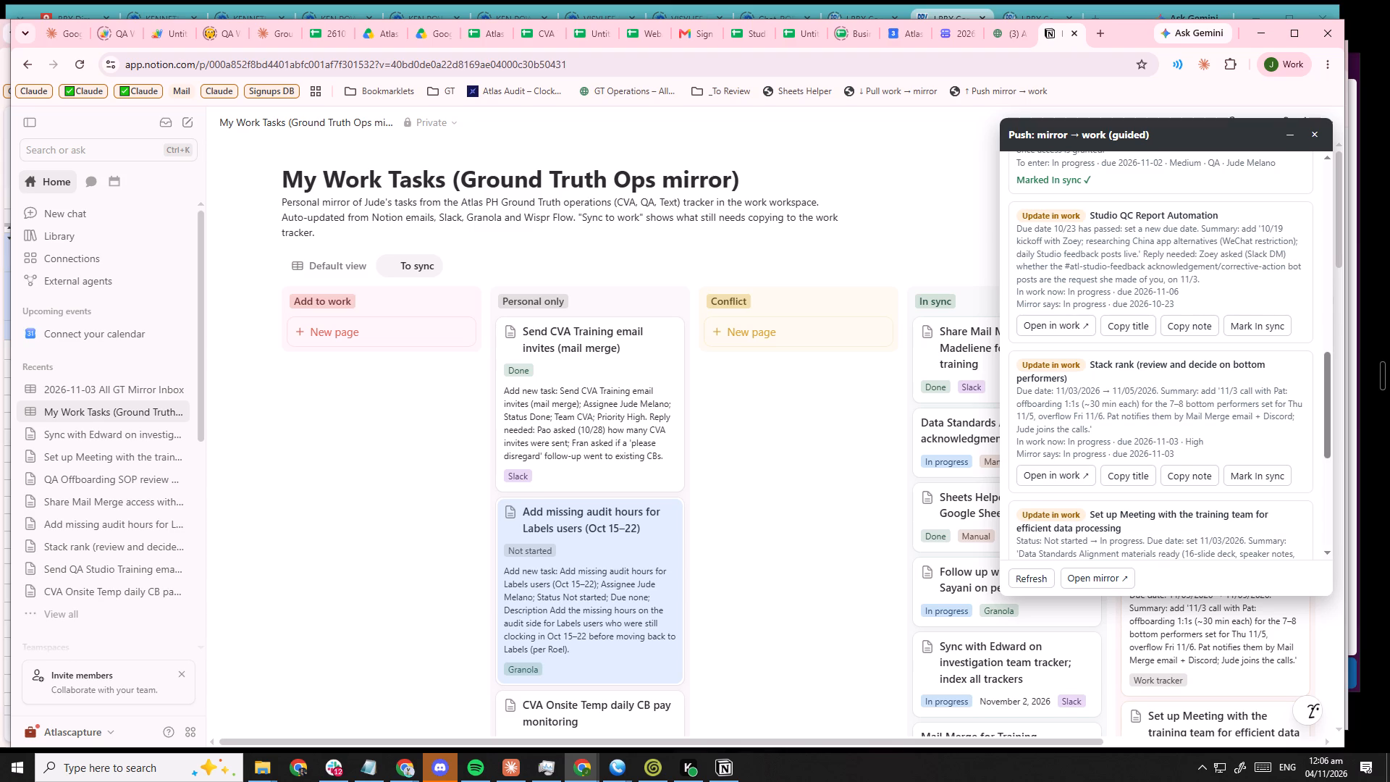
scroll(1250, 406, up, 2)
scroll(1229, 408, down, 4)
scroll(1224, 408, up, 12)
scroll(1224, 408, down, 8)
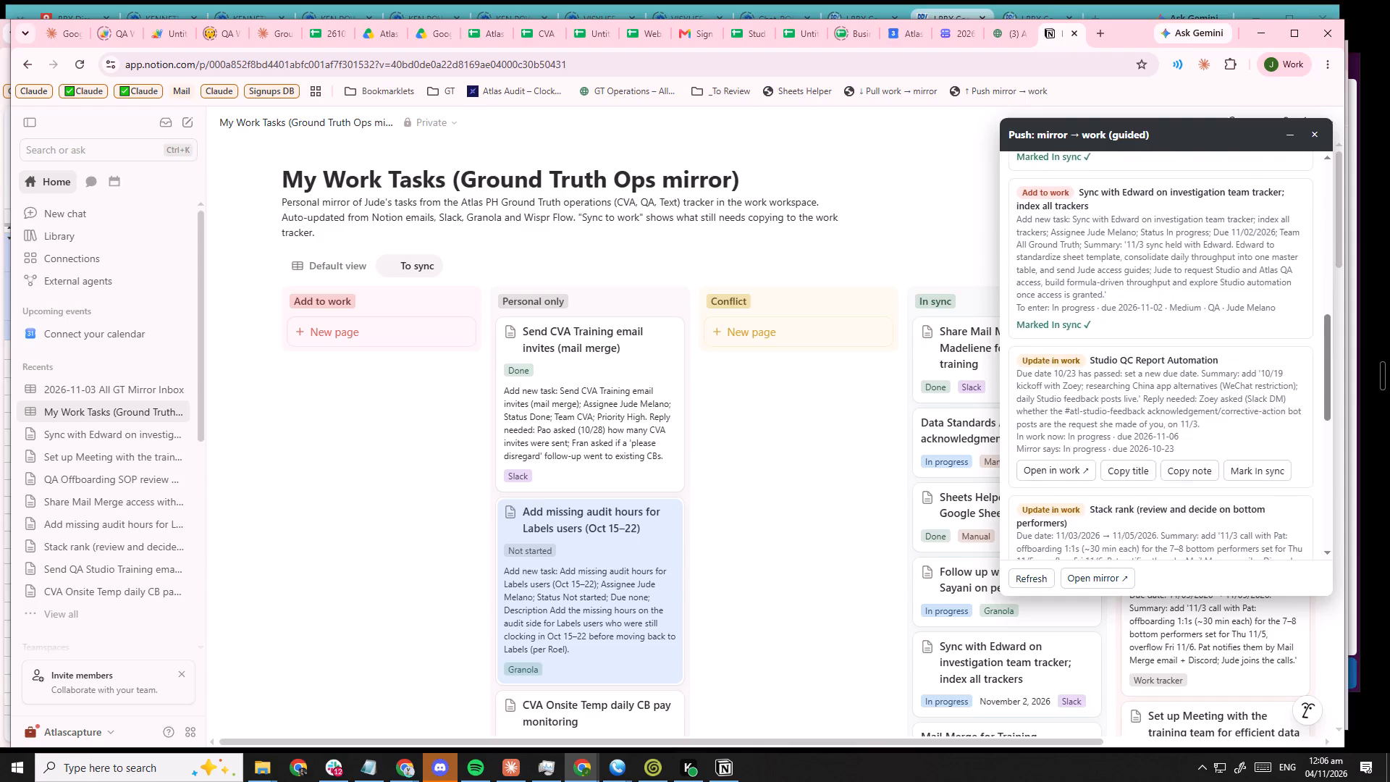
scroll(1244, 368, down, 2)
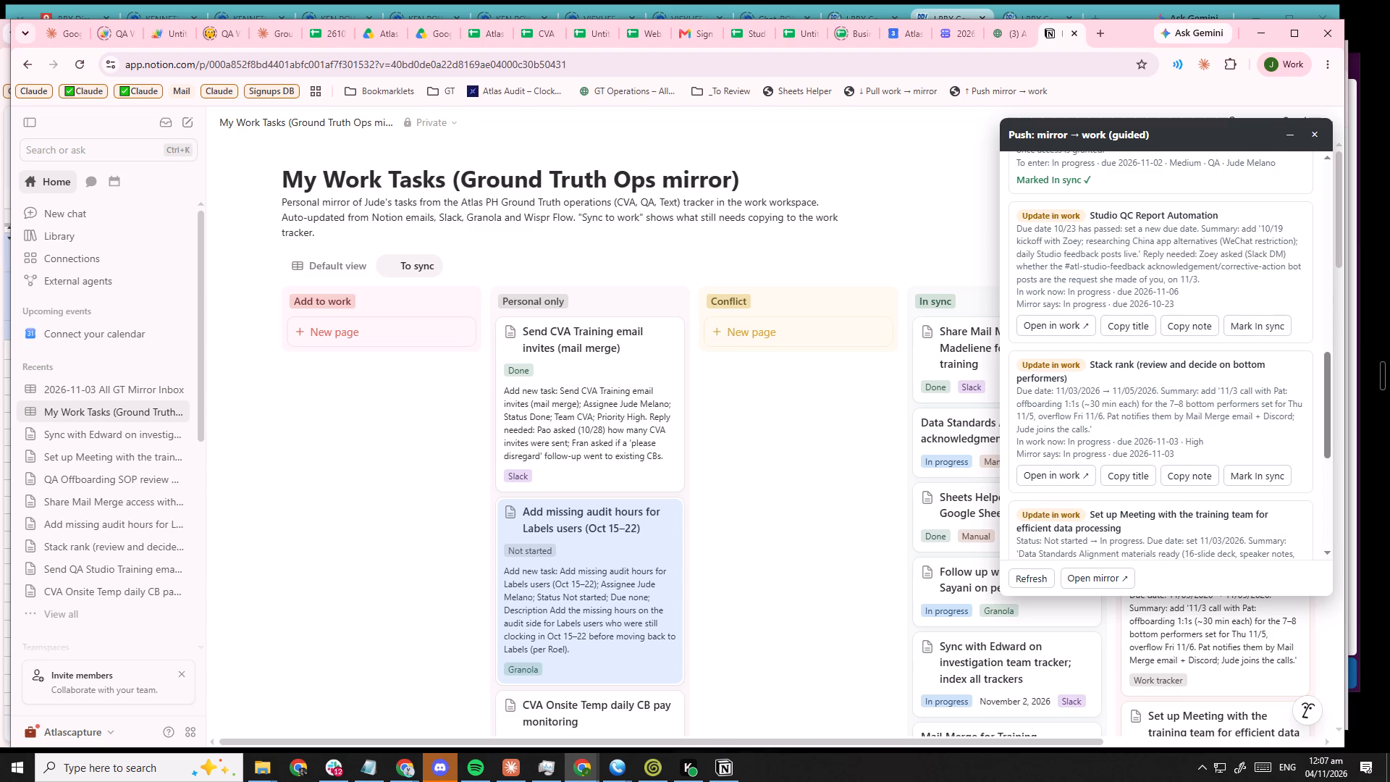
Mark the Studio QC Report Automation, training team meeting setup and QA Metrics updates as in sync, leaving Stack rank pending.
click(1263, 332)
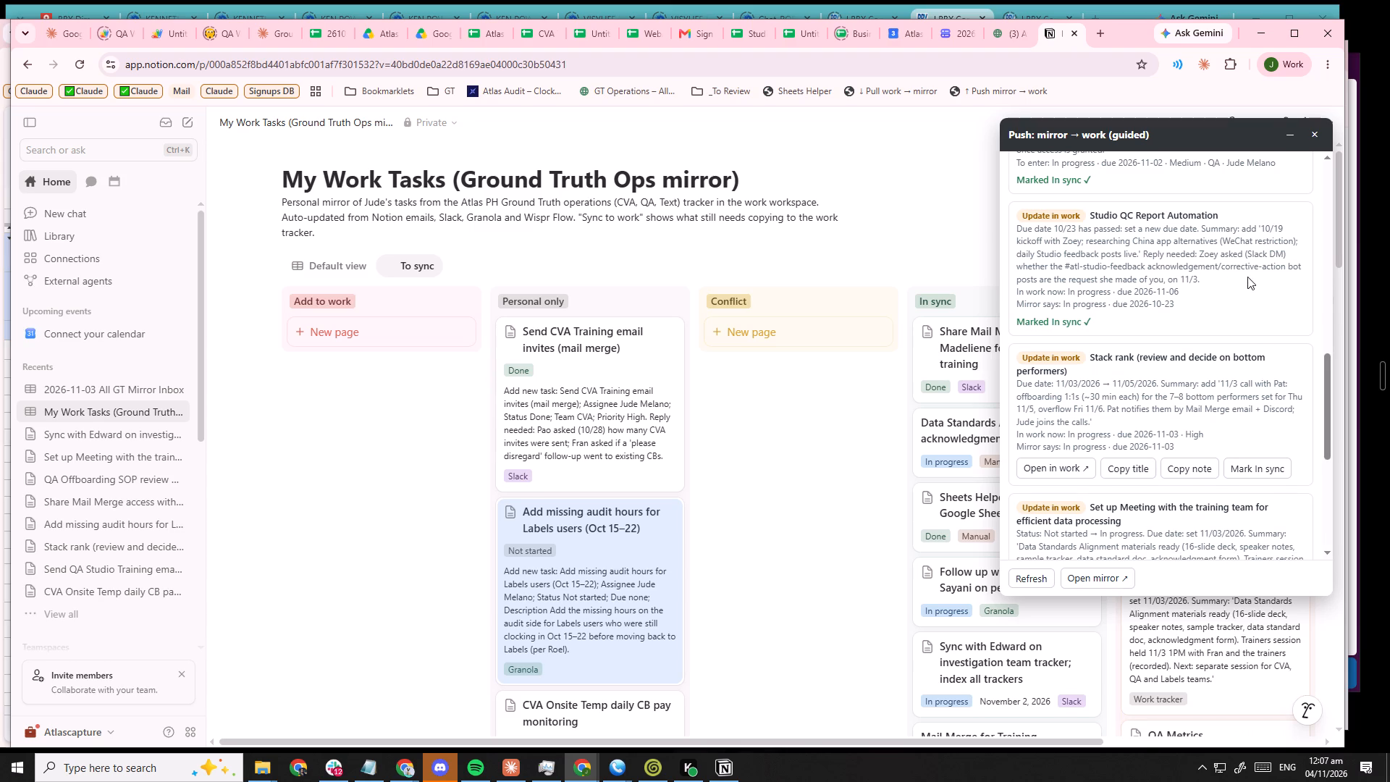
scroll(1247, 277, down, 2)
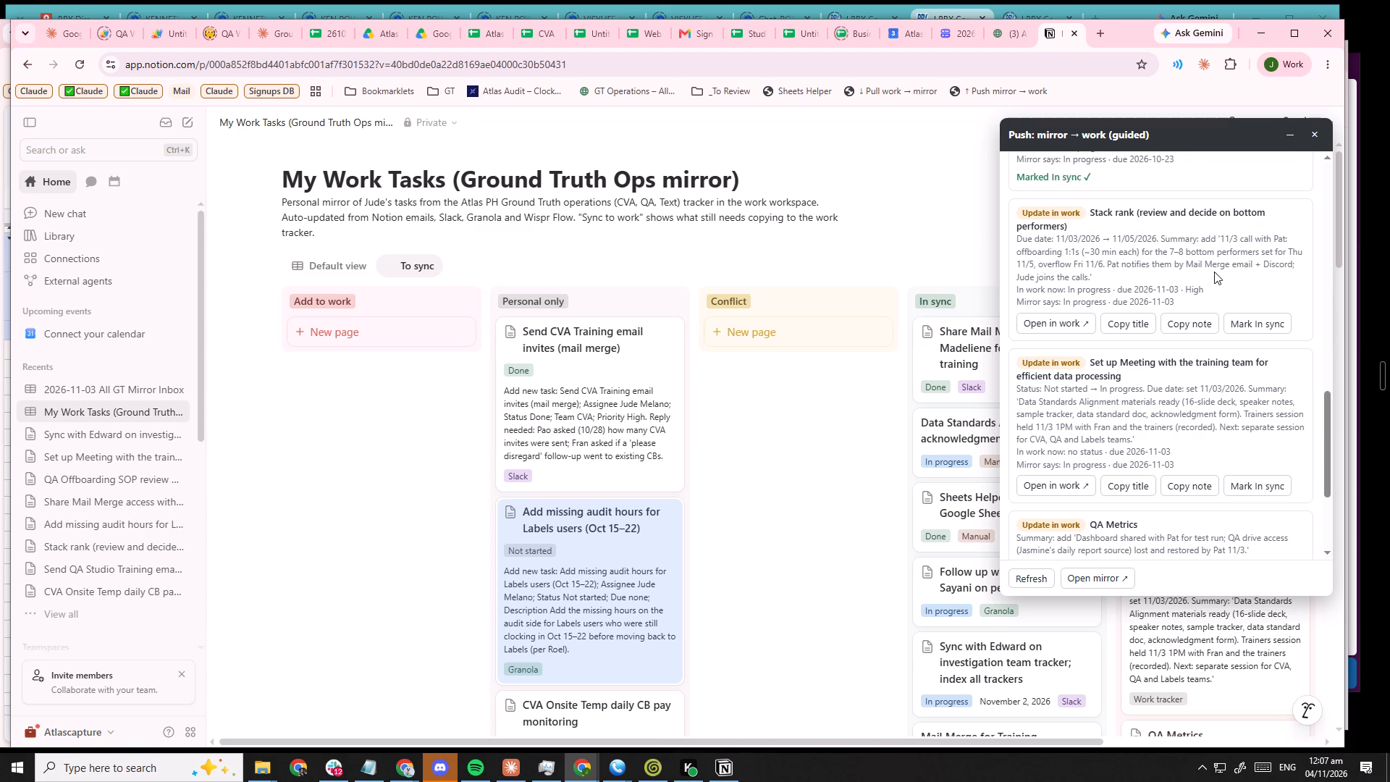
scroll(1193, 245, down, 1)
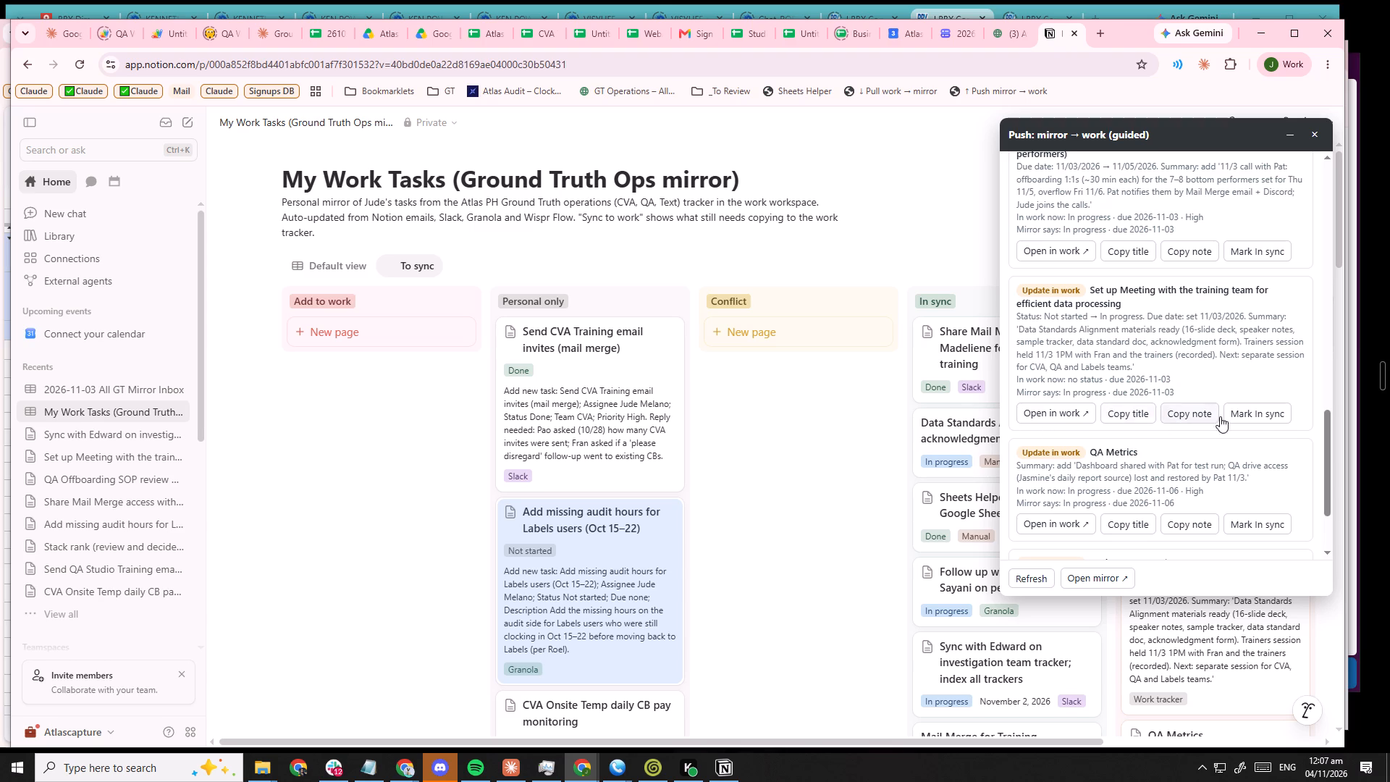
click(1252, 416)
scroll(1280, 345, down, 2)
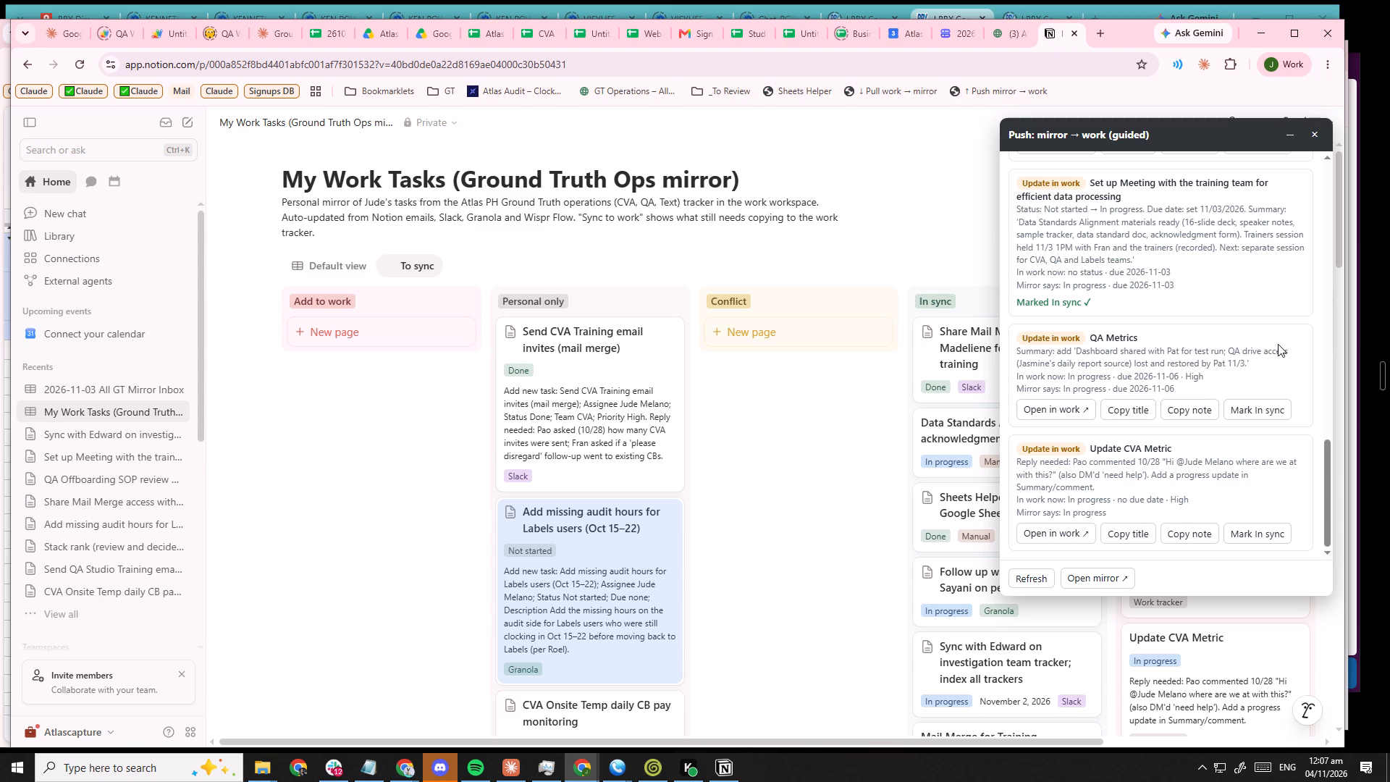
scroll(1278, 344, down, 2)
click(1258, 412)
scroll(1276, 362, down, 2)
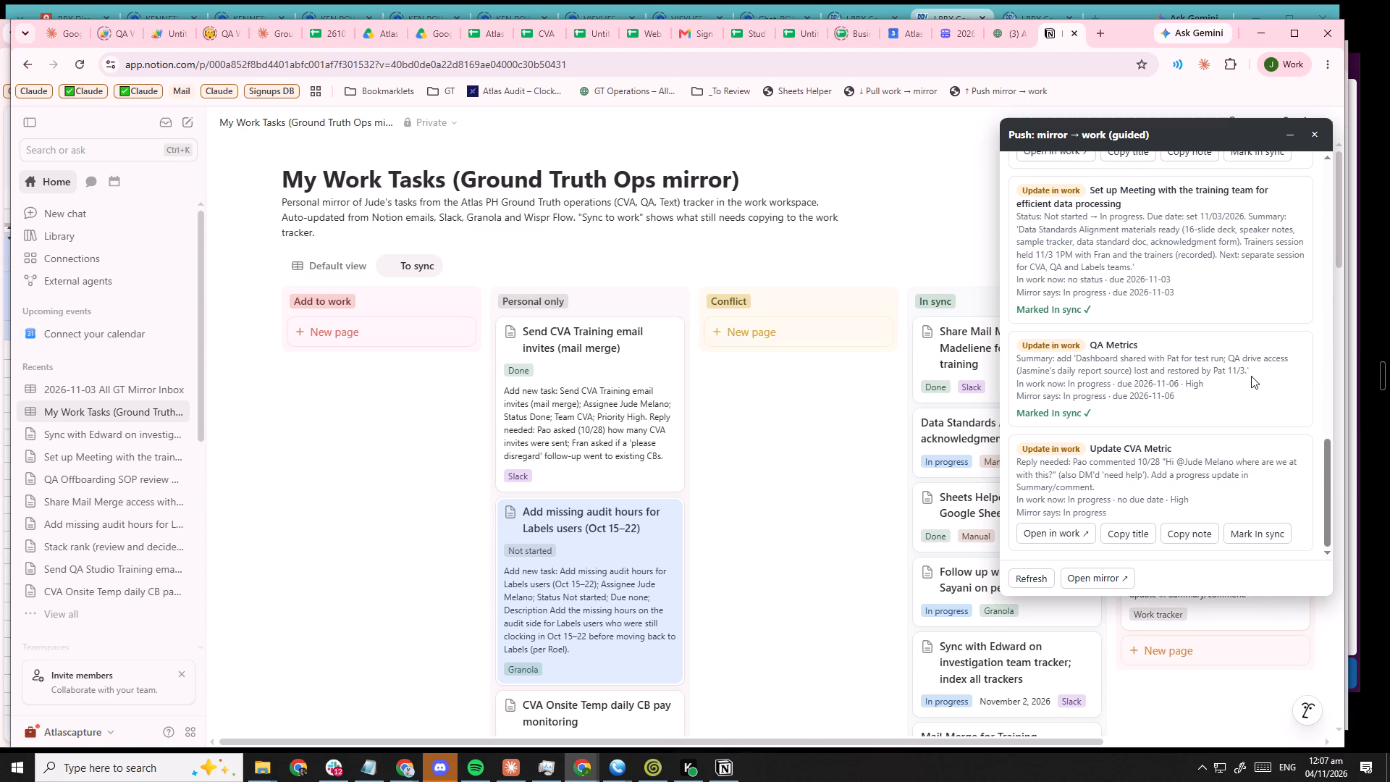
Refresh the guided push helper's list of pending changes, look over the remaining entries, and close the helper.
click(798, 459)
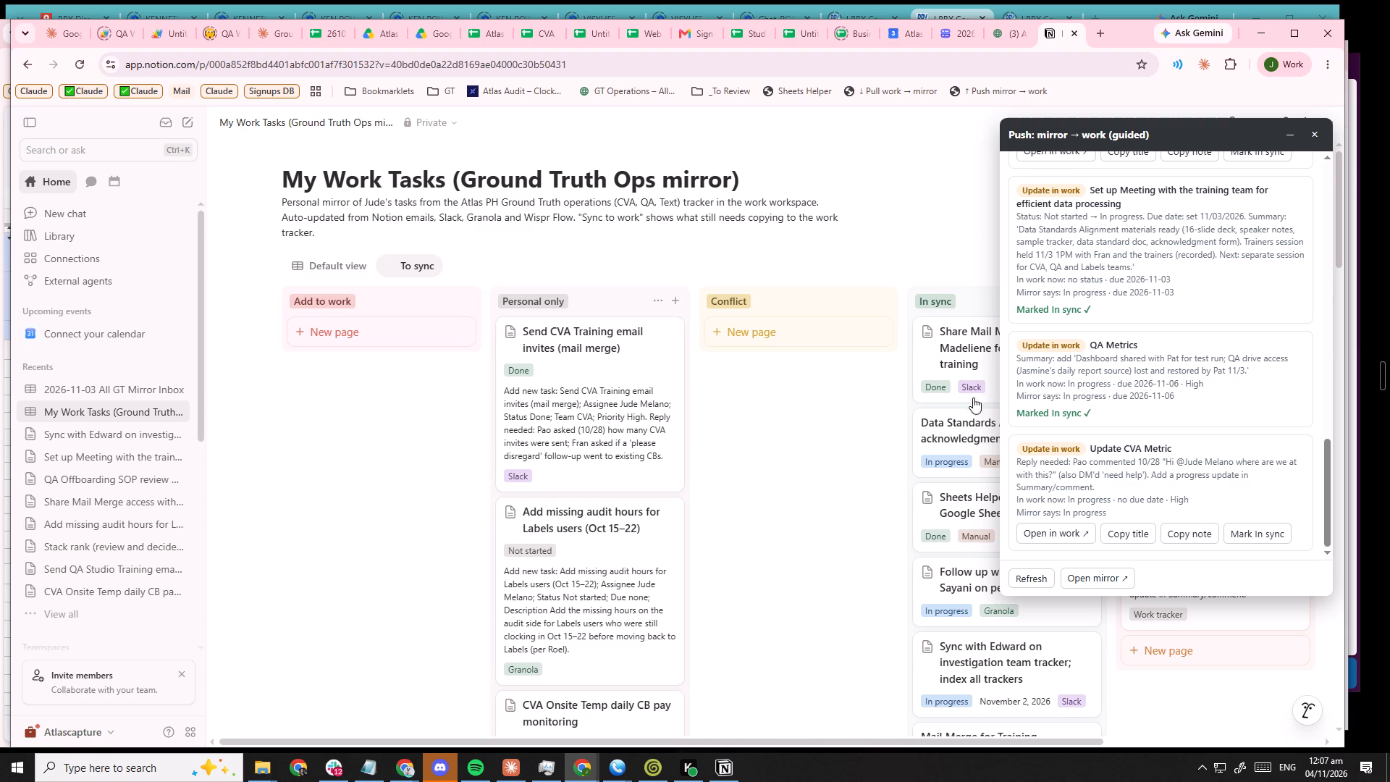
scroll(1176, 424, up, 12)
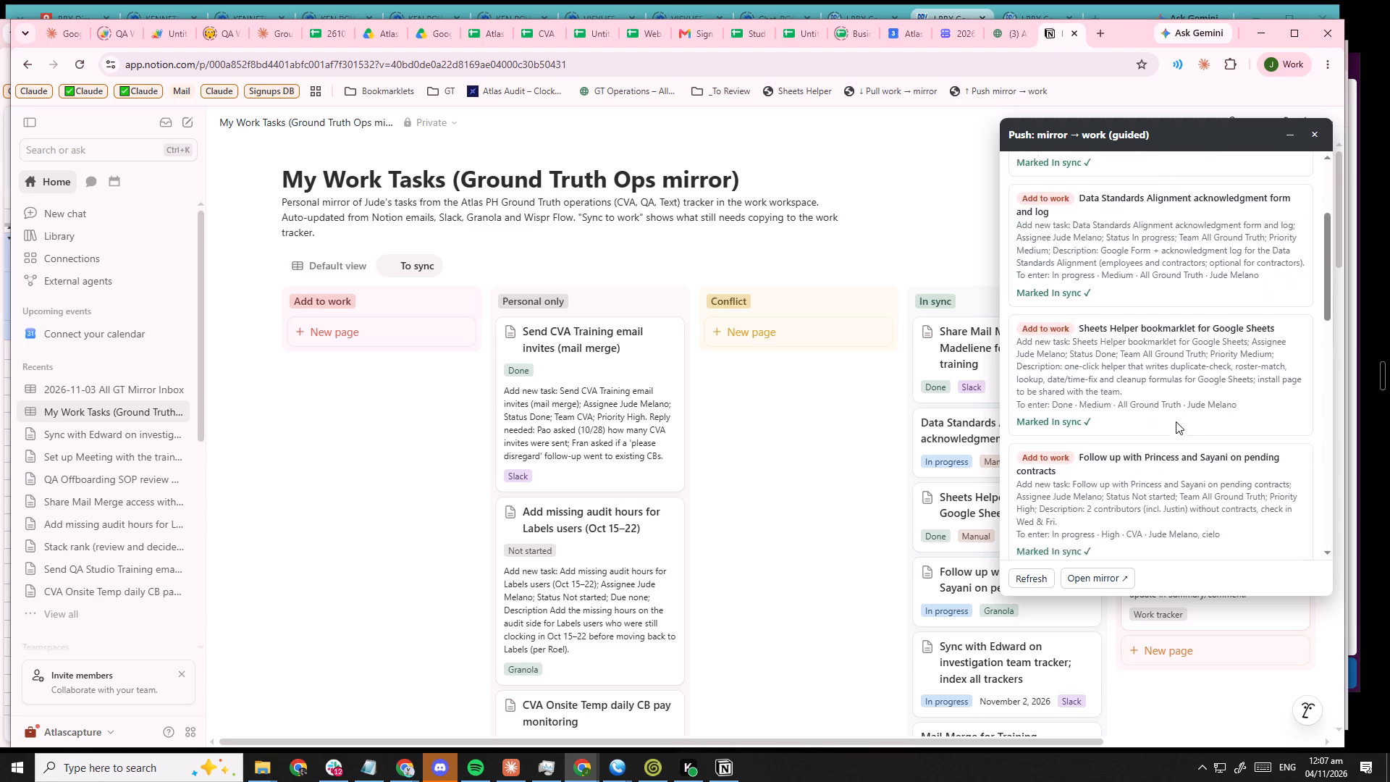
scroll(1176, 421, down, 2)
scroll(1176, 421, up, 2)
scroll(1176, 421, down, 12)
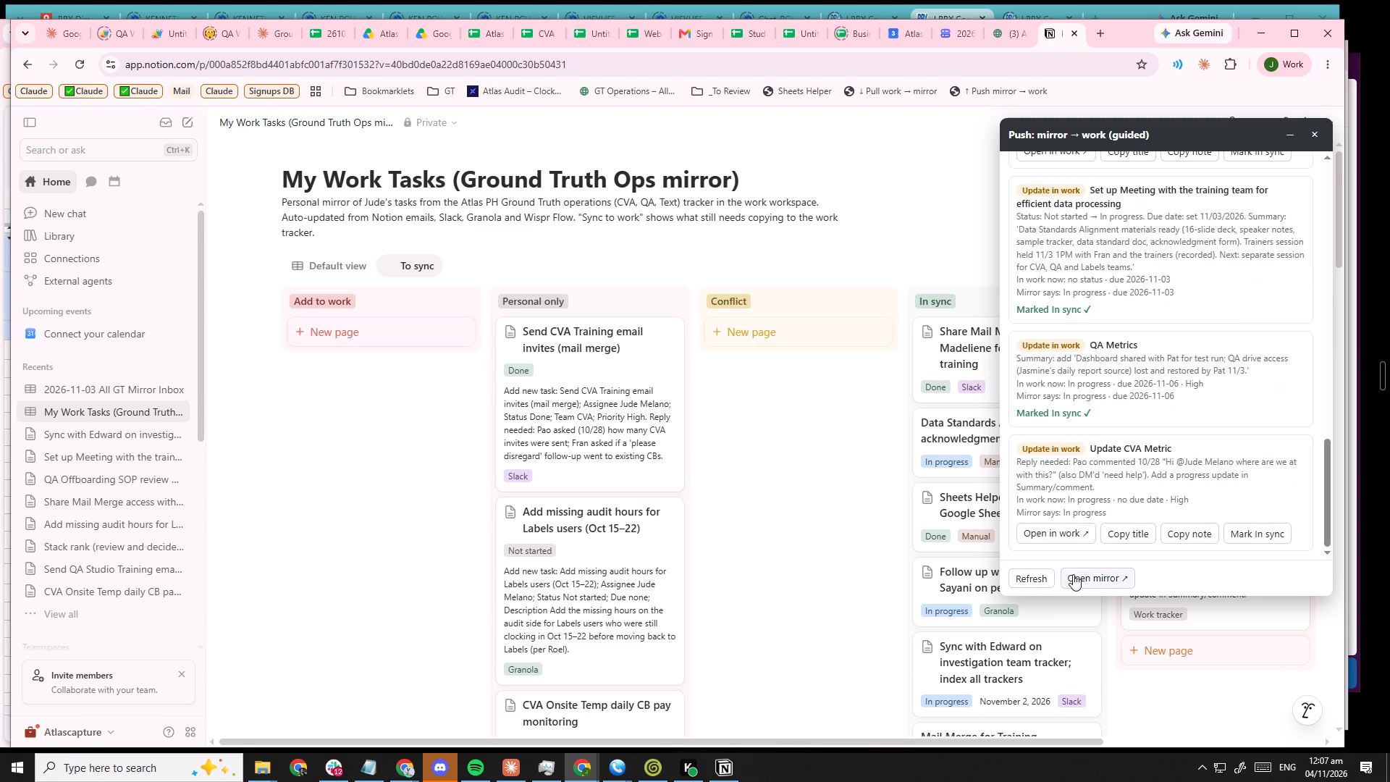
click(1031, 577)
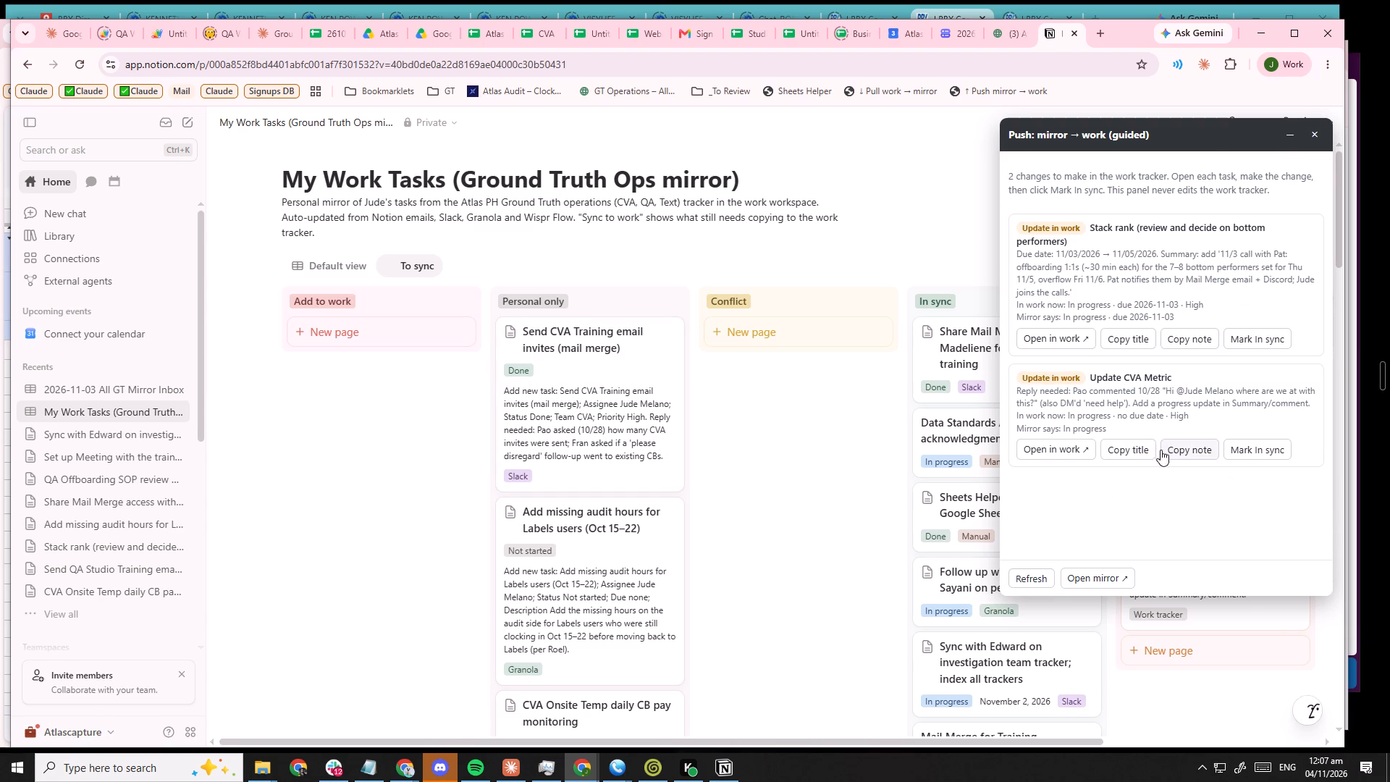
scroll(1171, 509, up, 6)
click(875, 526)
click(1317, 139)
scroll(811, 540, down, 6)
scroll(811, 510, up, 11)
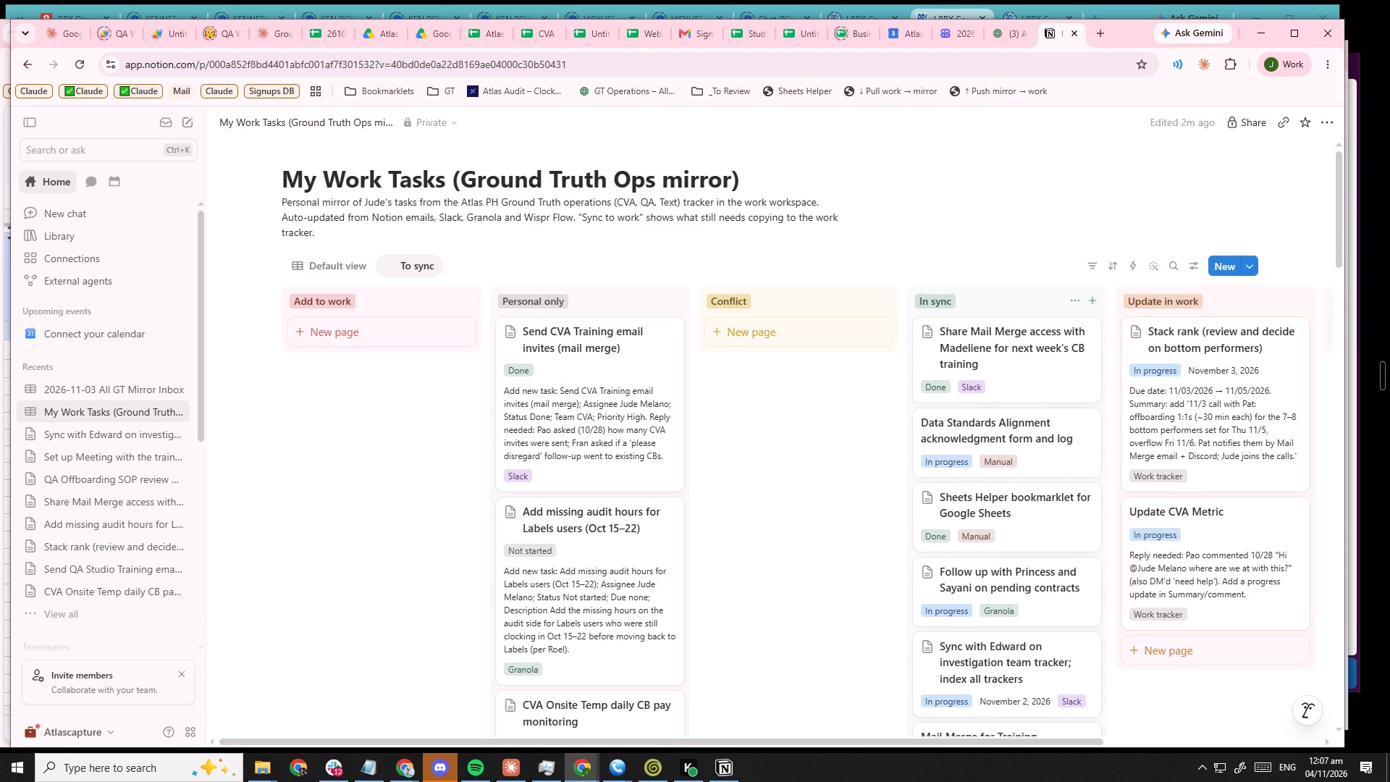
Show the My Tasks view of the Atlas PH Ground Truth operations tracker and close the finished Pull helper.
click(1013, 32)
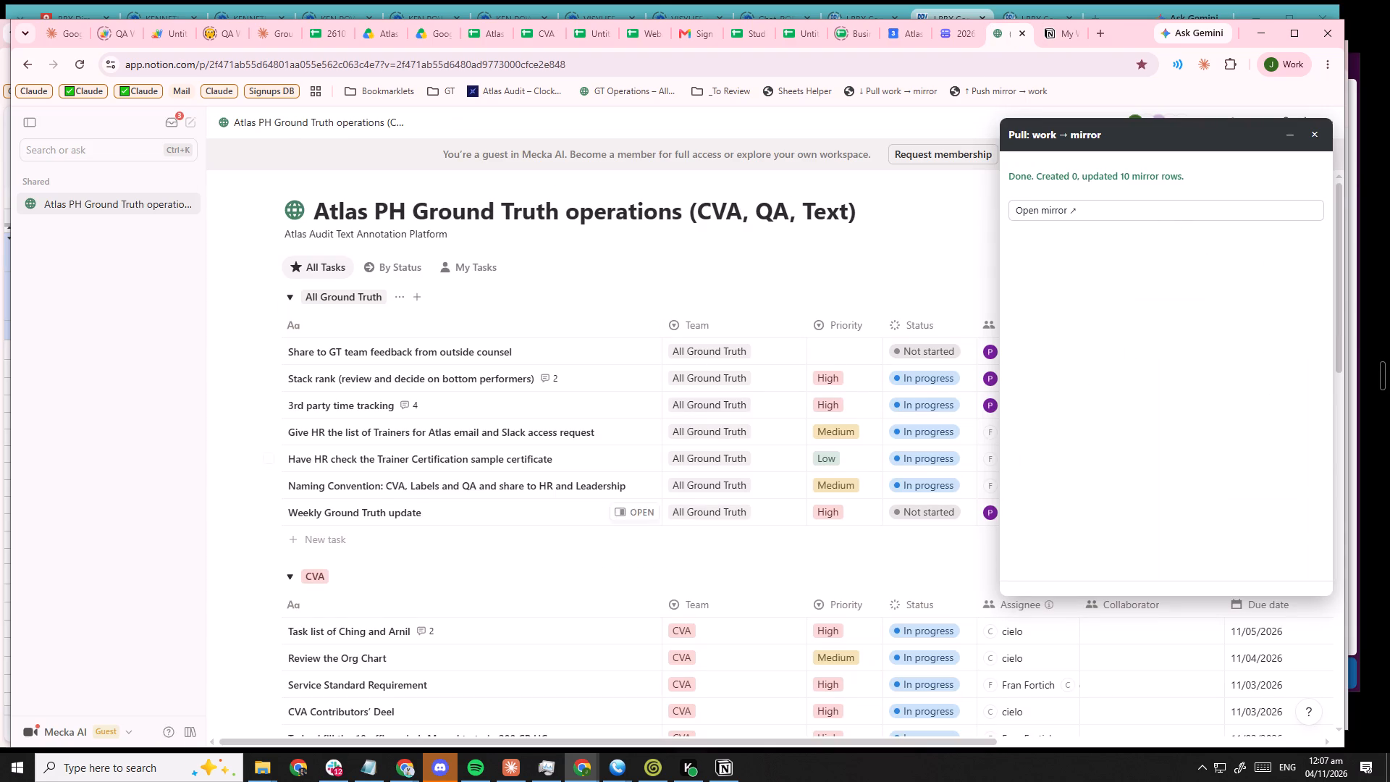
click(469, 266)
click(1315, 140)
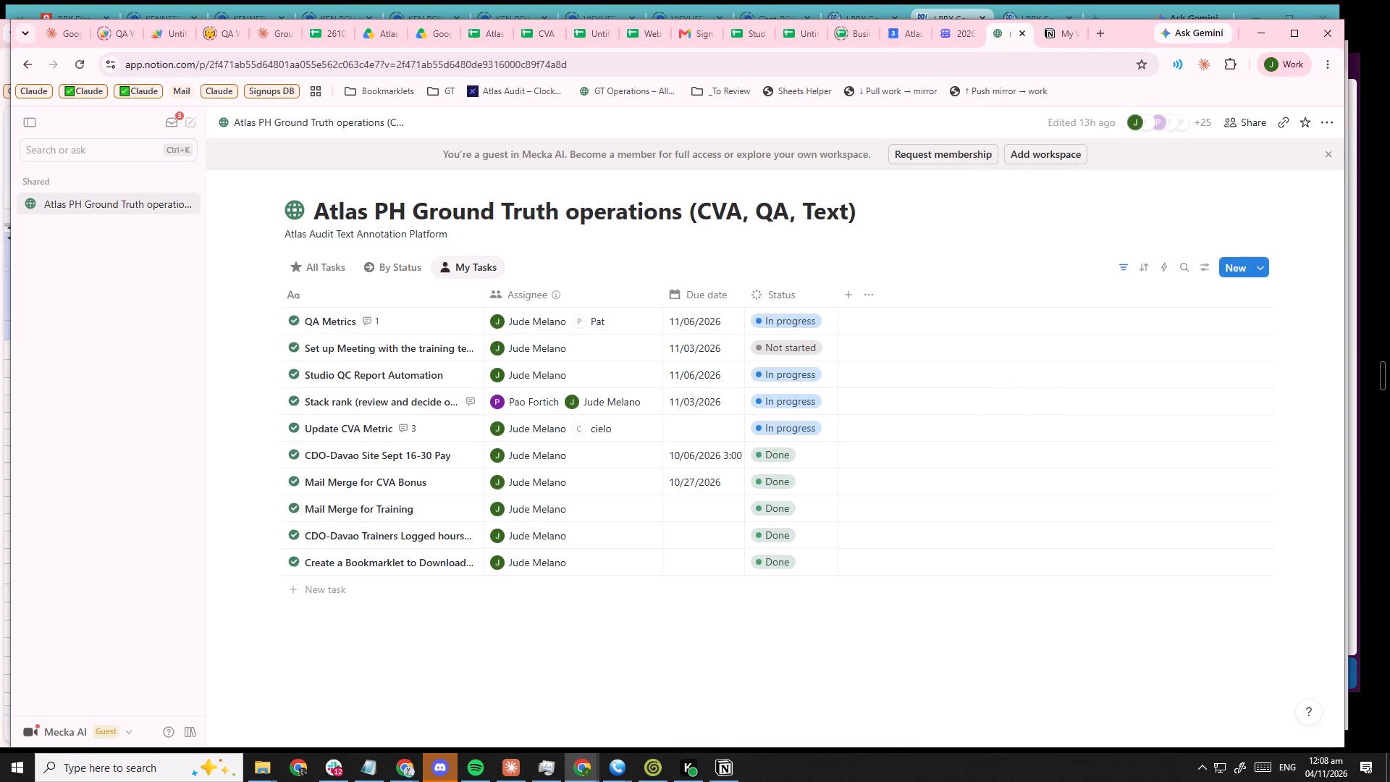
click(754, 681)
scroll(700, 512, down, 1)
Duplicate the Atlas PH Ground Truth operations tracker tab and open the workspace switcher in the copy.
right_click(995, 44)
click(1059, 179)
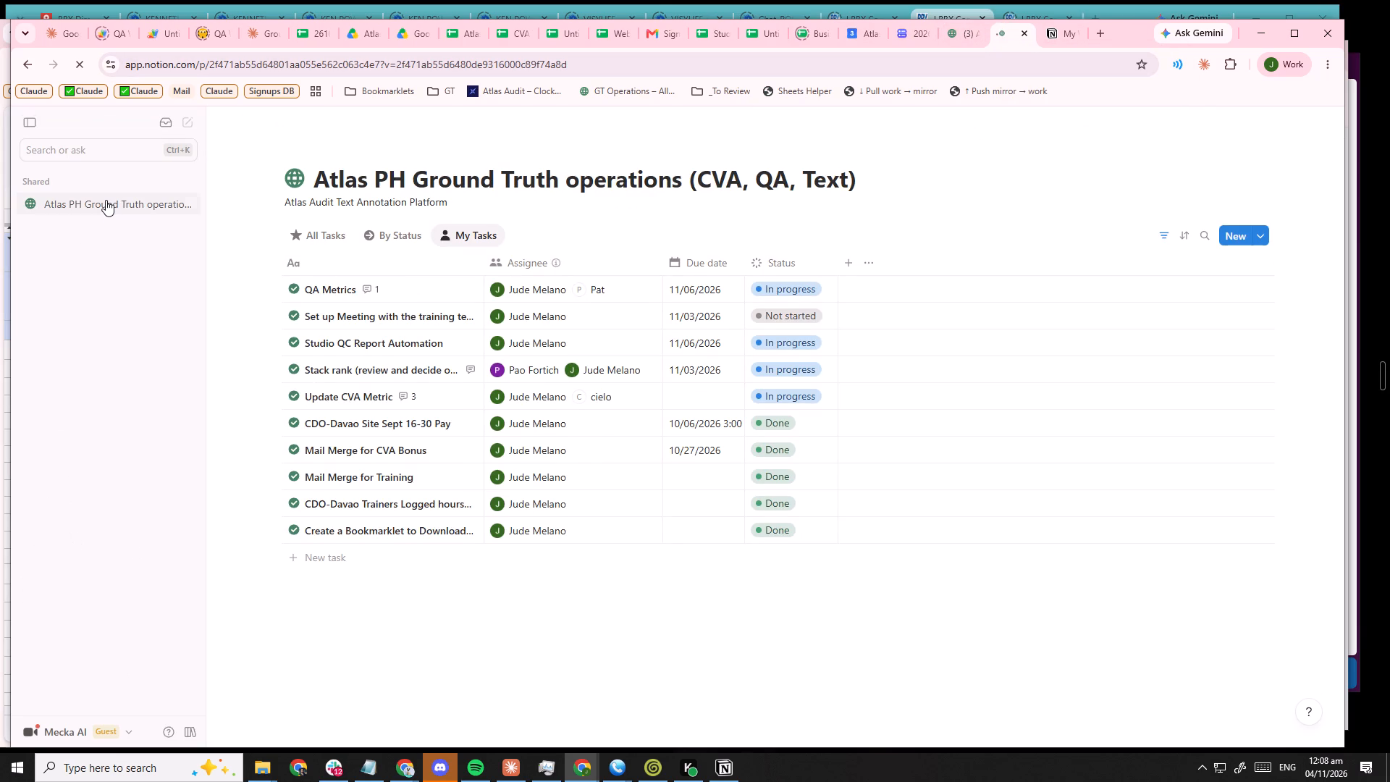
click(112, 388)
click(66, 731)
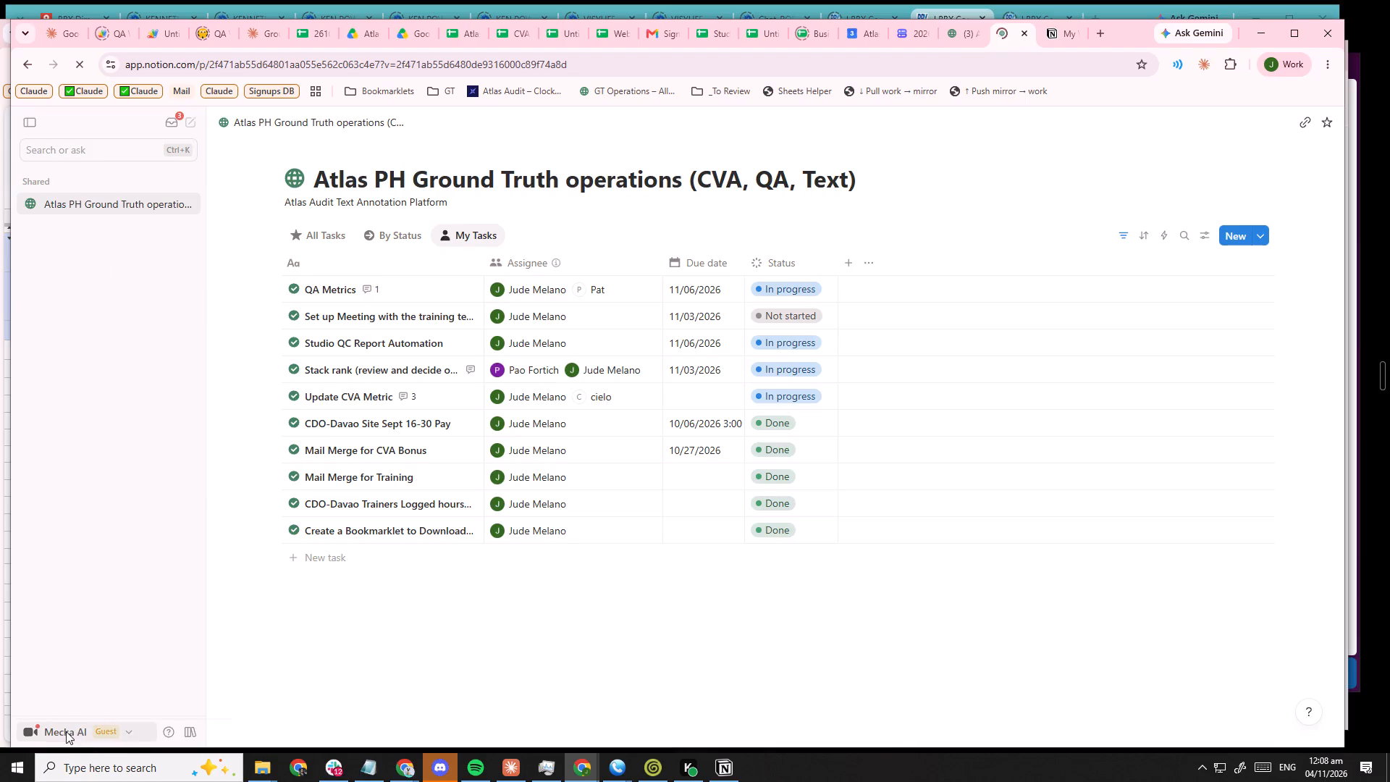
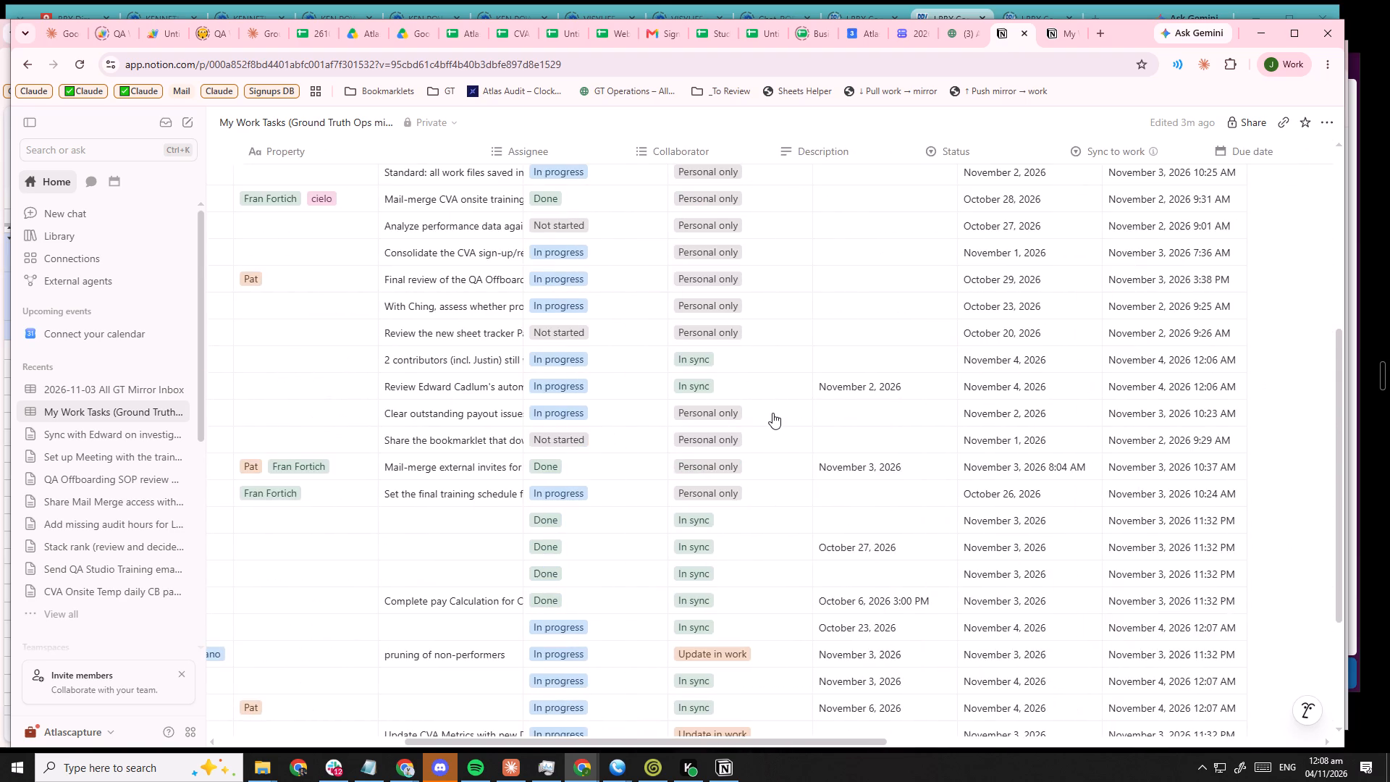
Look over the mirror's default table, and check the guided push helper's pending changes against the To sync board.
scroll(772, 413, down, 4)
scroll(771, 413, up, 5)
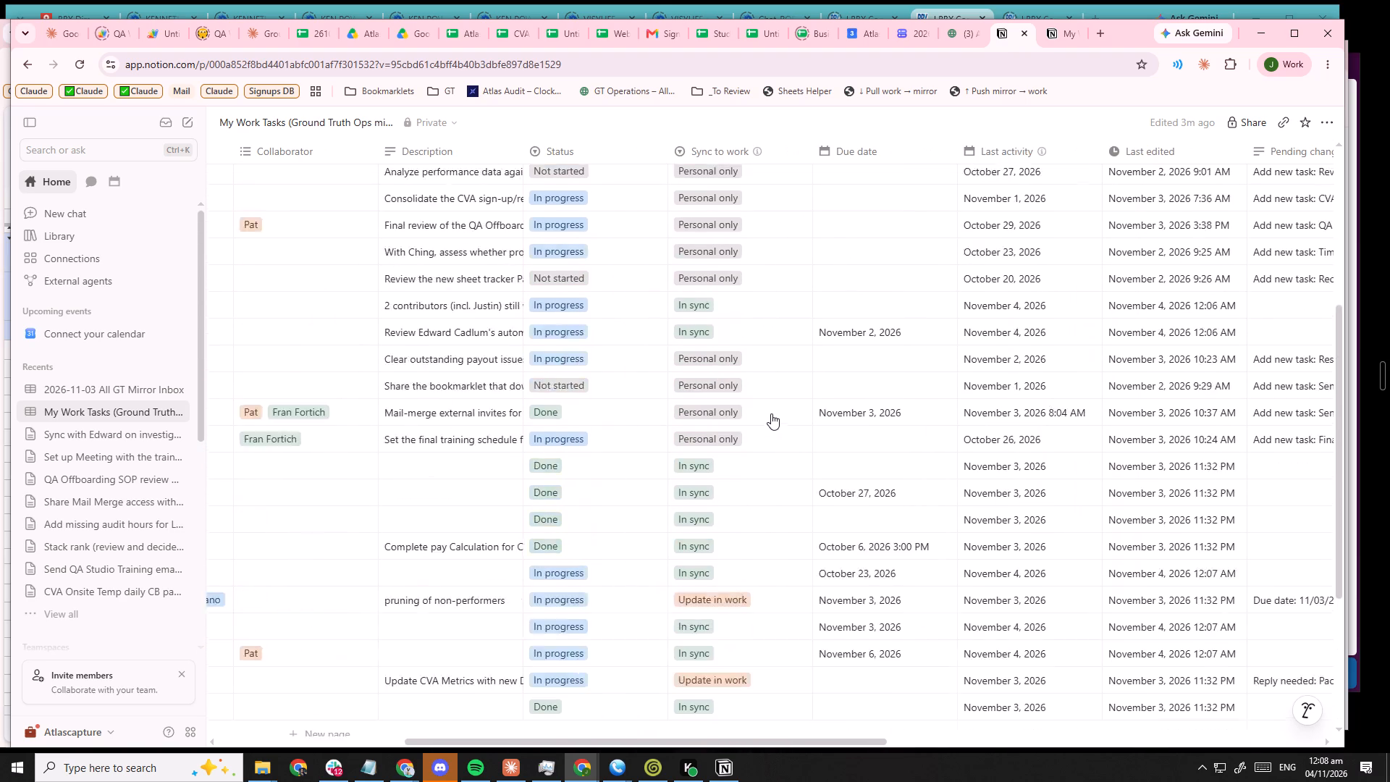
scroll(771, 413, up, 10)
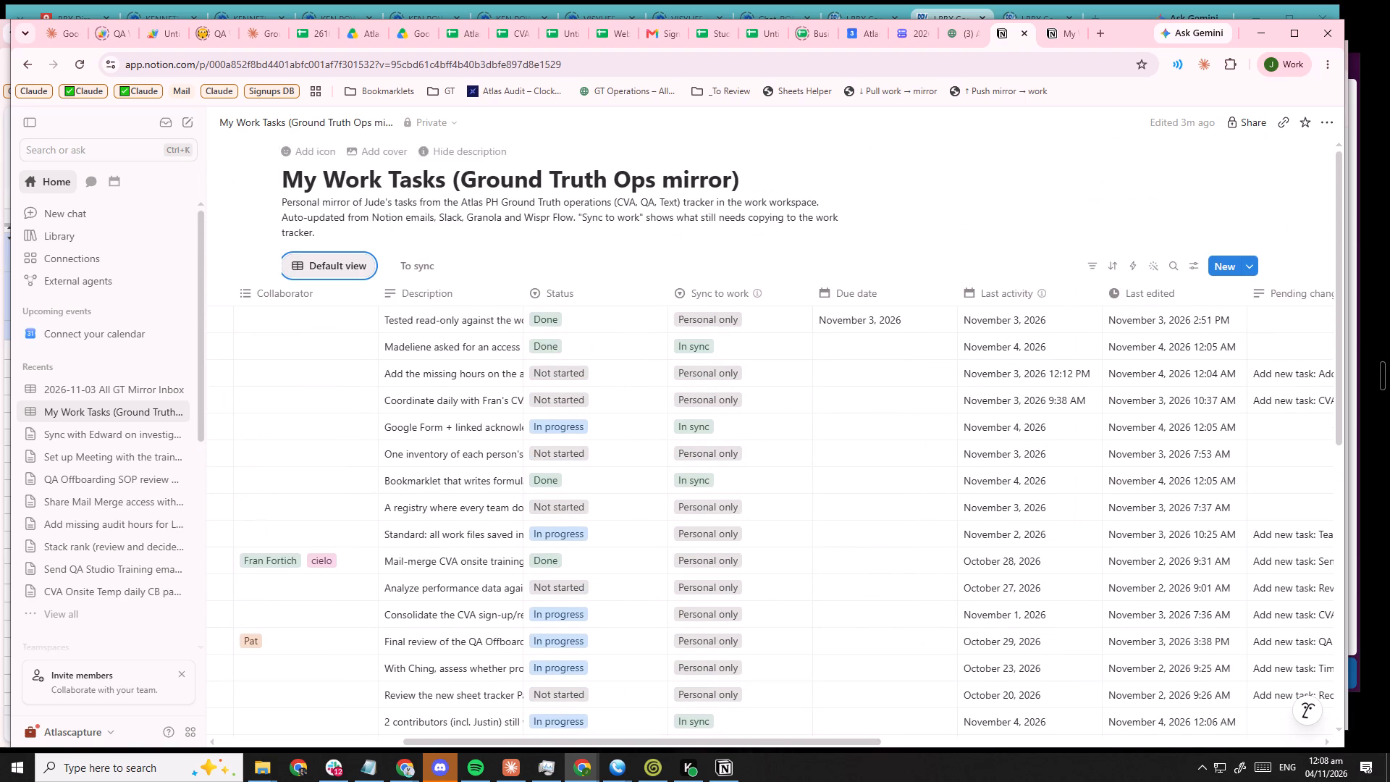
click(1053, 30)
click(1006, 96)
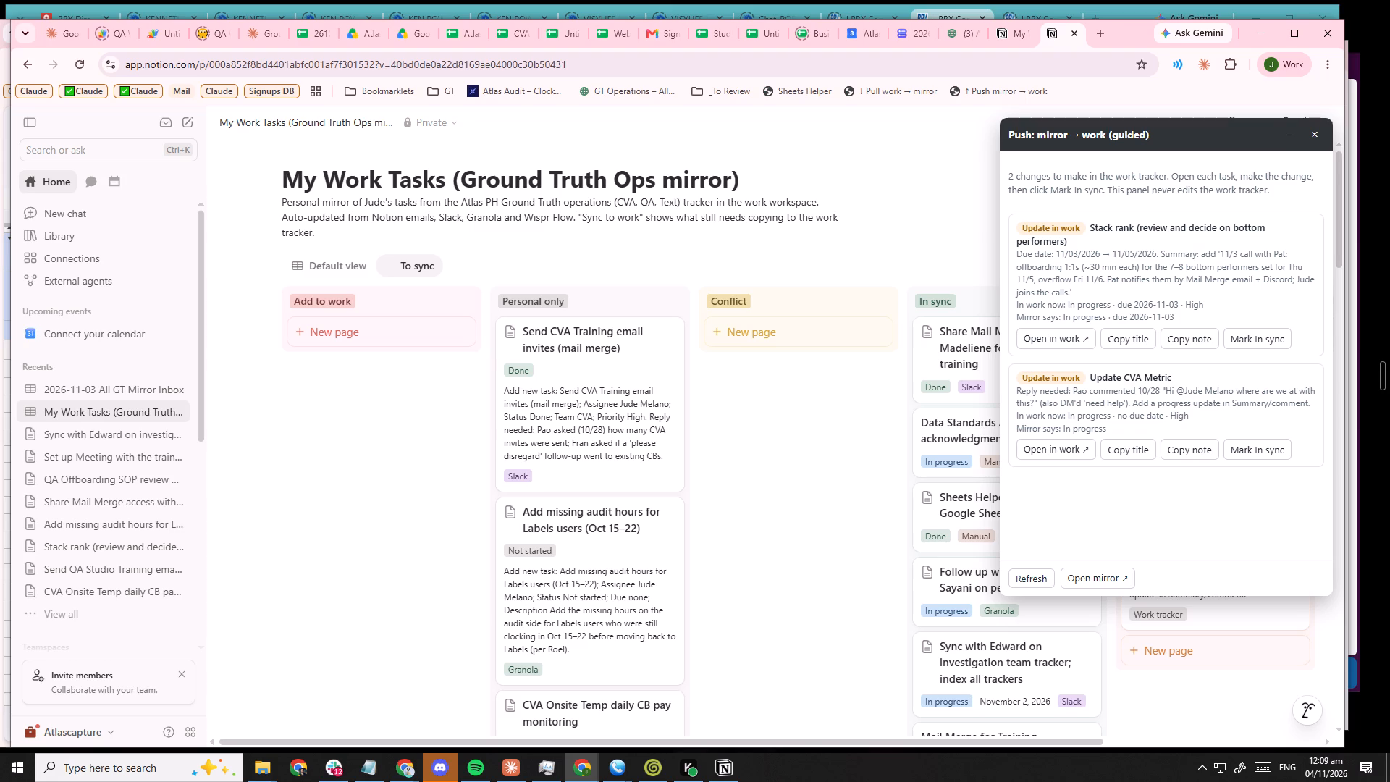
click(836, 491)
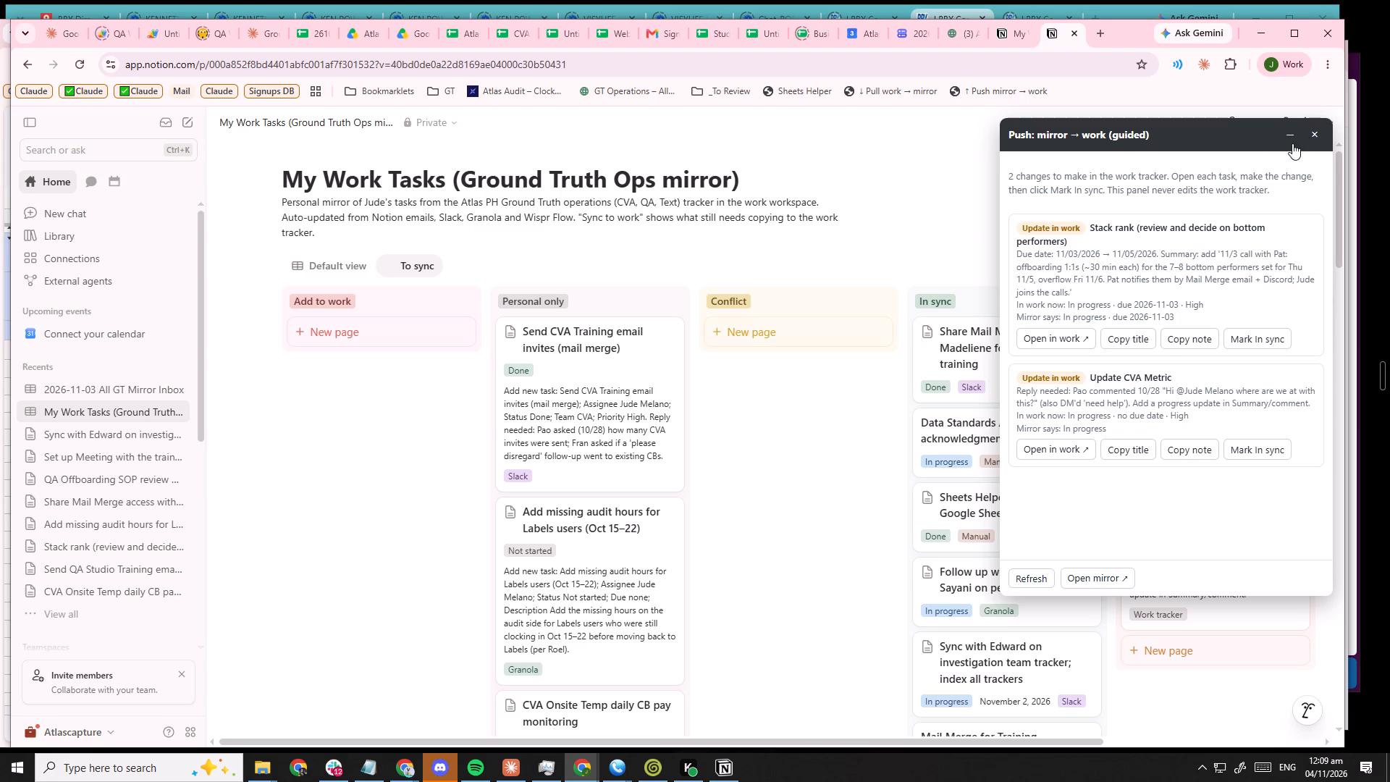
click(1307, 140)
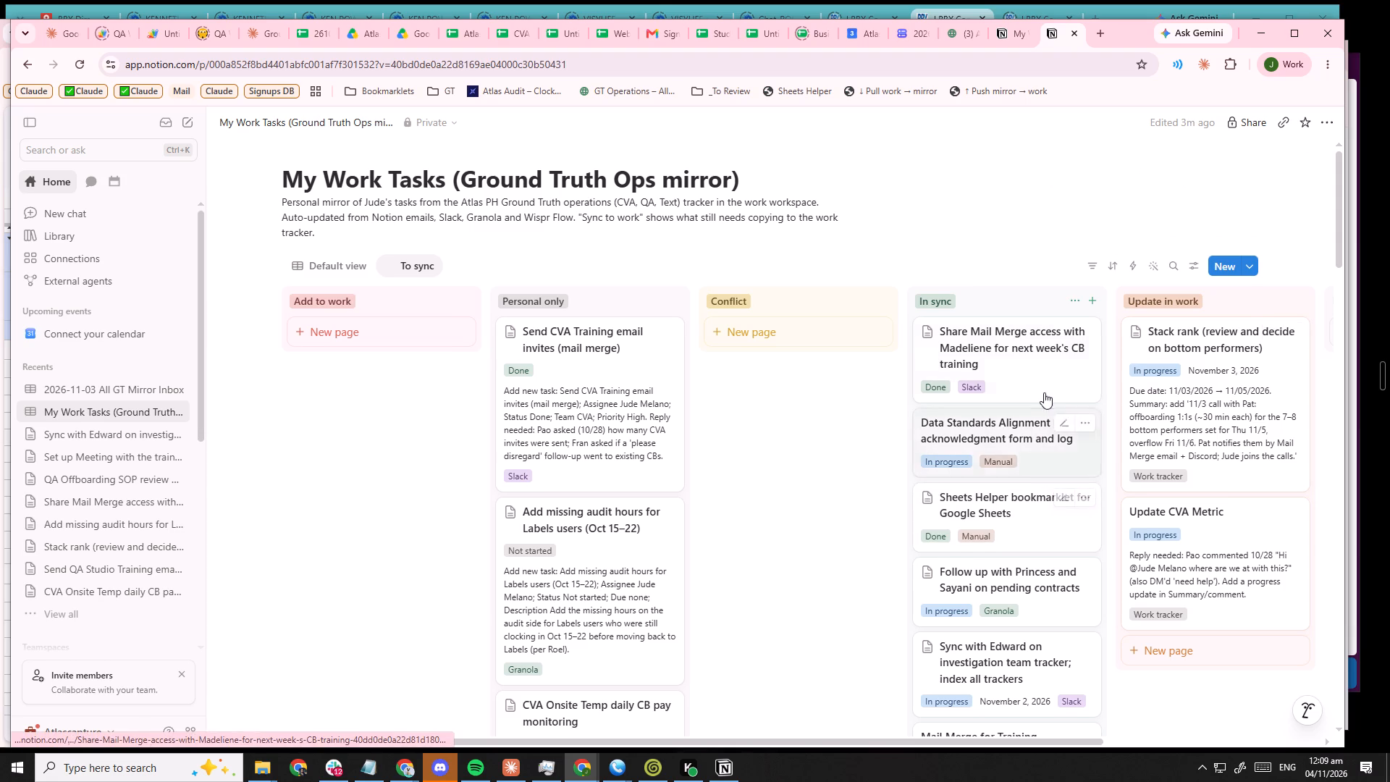
scroll(1046, 365, down, 3)
scroll(1046, 365, up, 3)
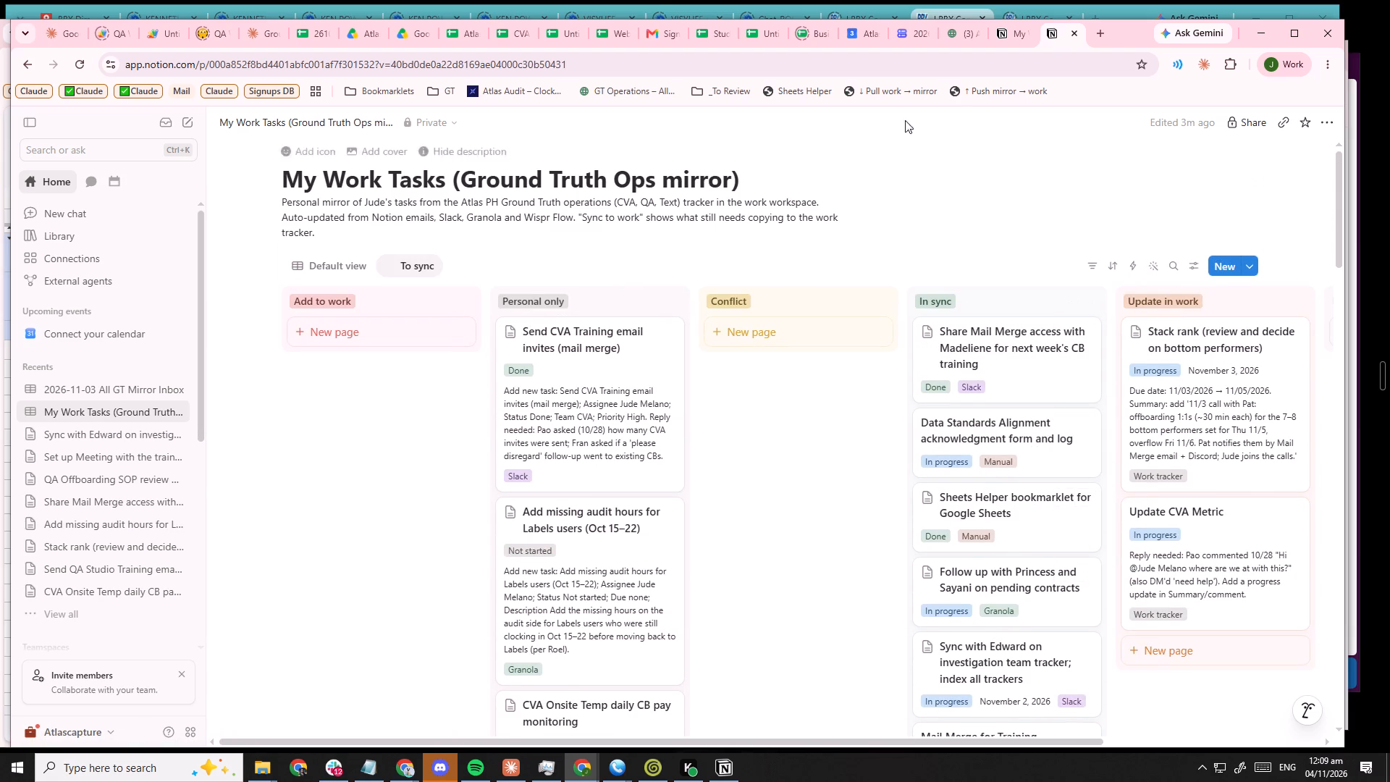
From the guided push helper, open the Stack rank task in the work tracker, look through its page, and close it.
click(980, 102)
click(980, 97)
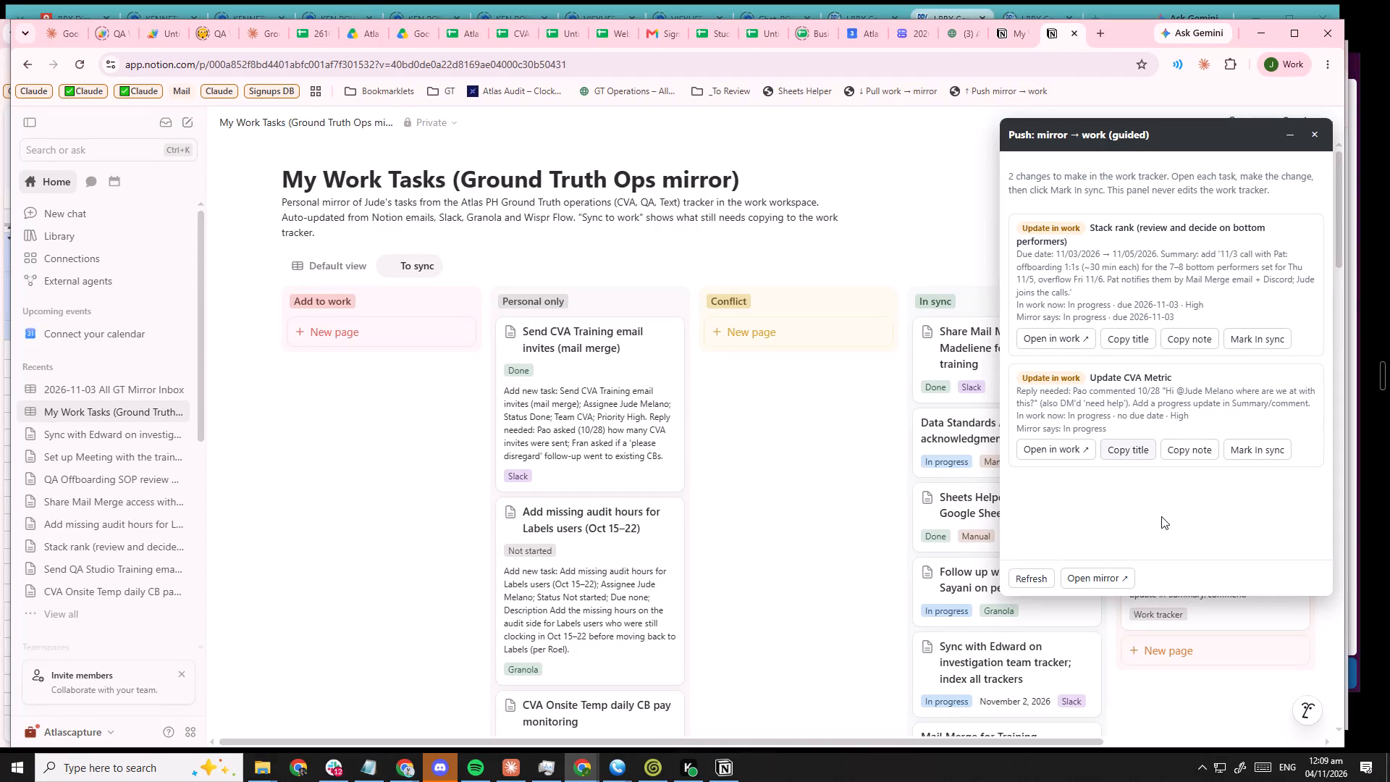
click(1162, 518)
click(1067, 524)
click(1063, 334)
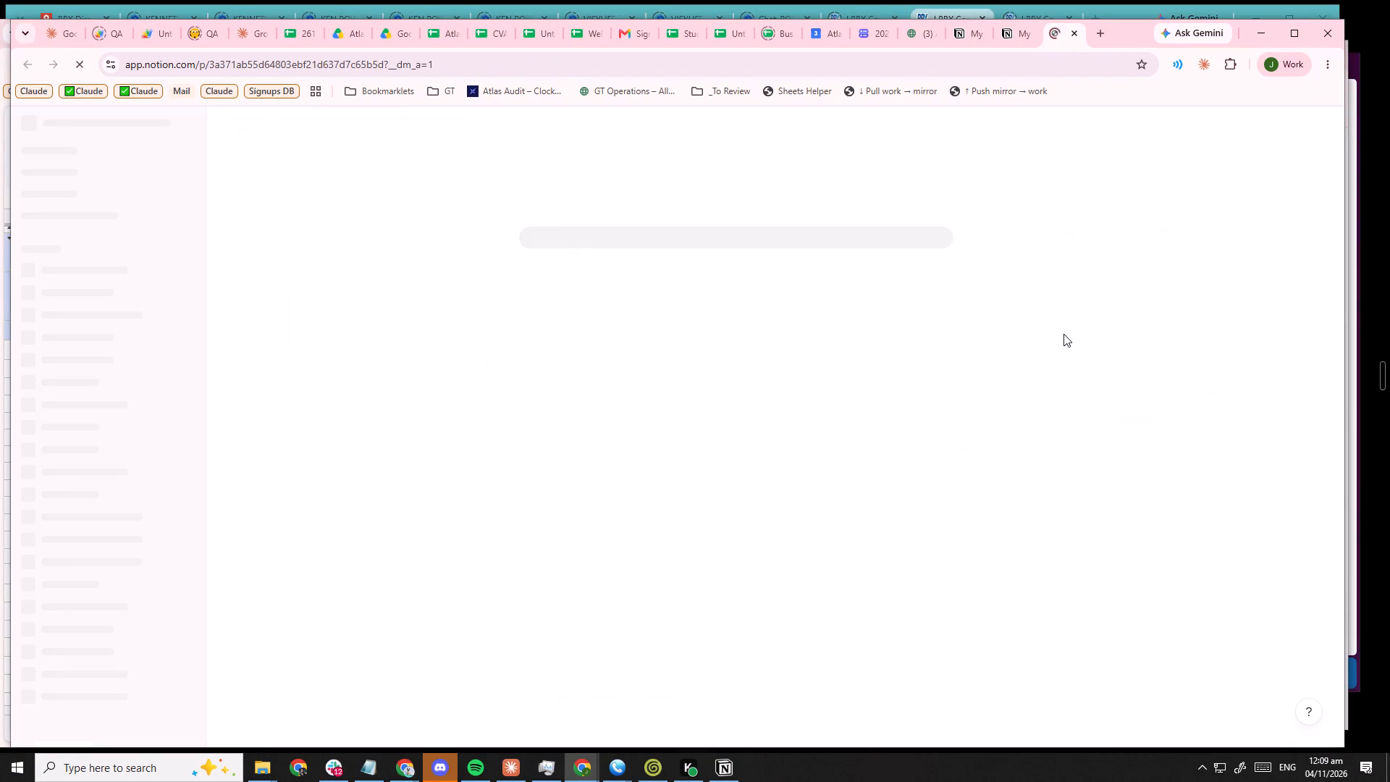
scroll(1096, 315, down, 4)
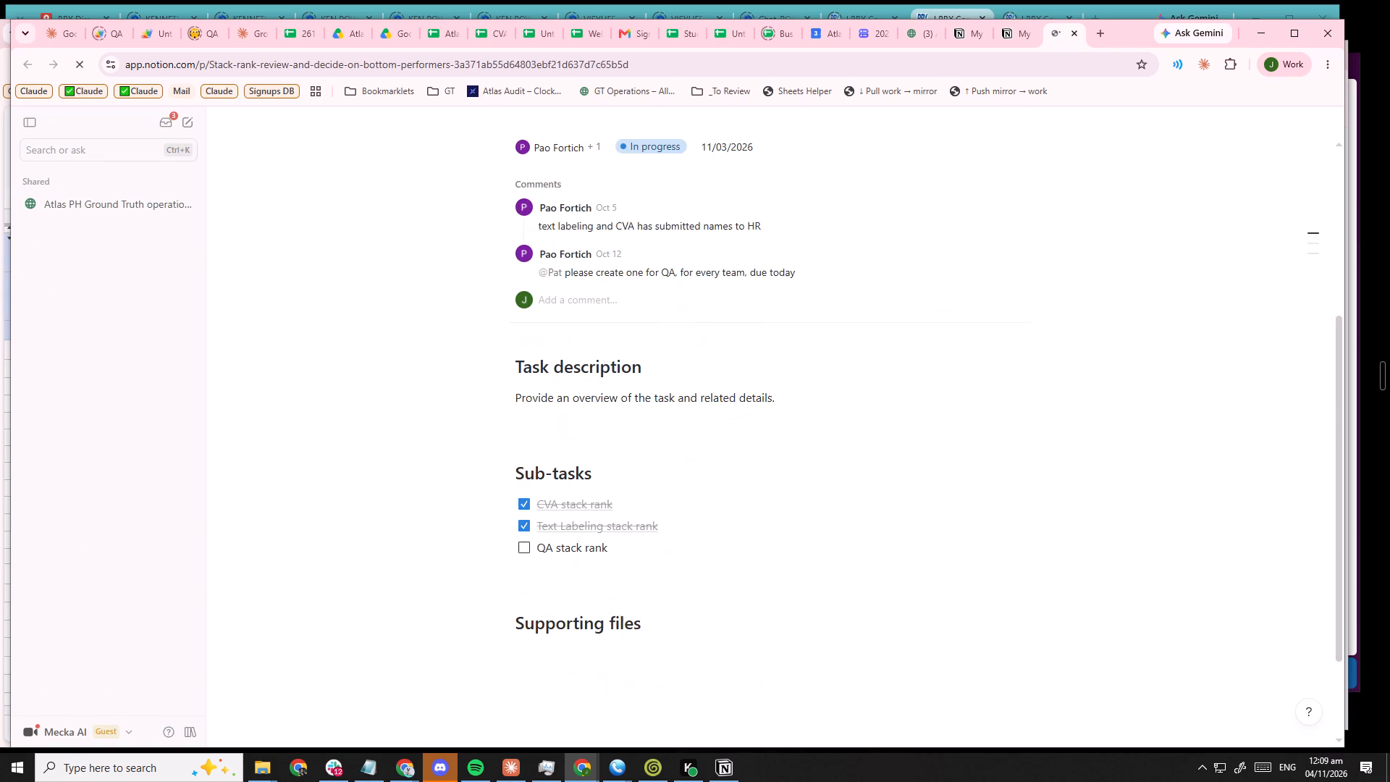
scroll(1096, 316, up, 10)
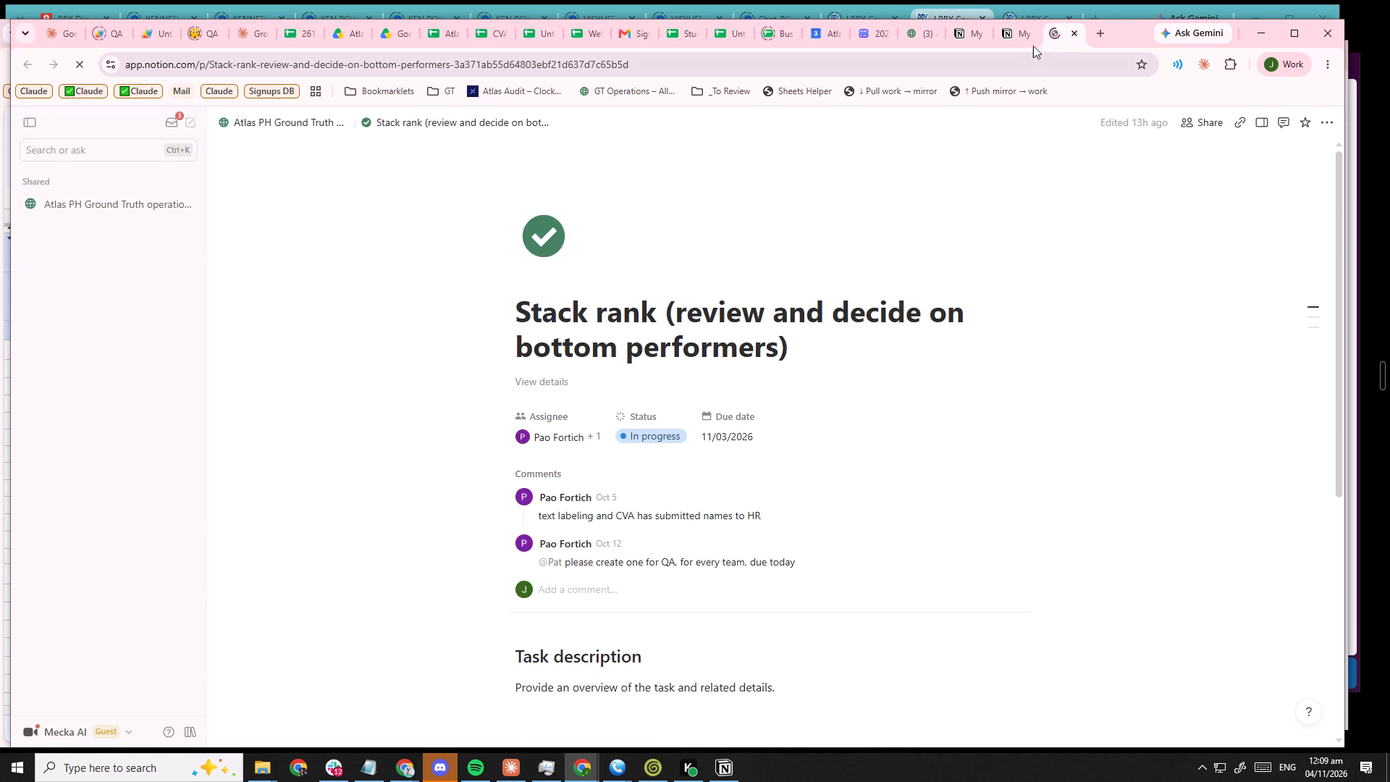
click(1069, 36)
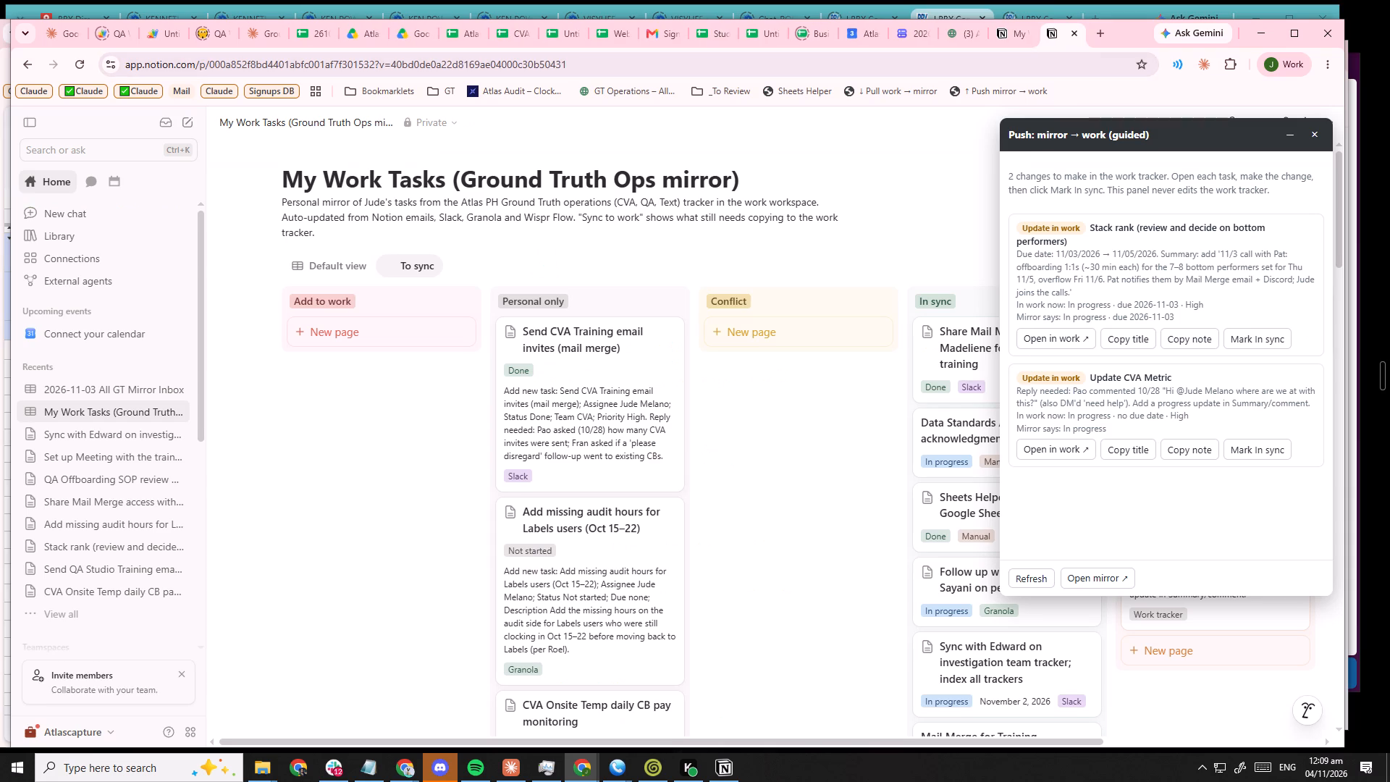
Close the push helper and look through the Personal only, In sync and Update in work columns of the To sync board.
click(846, 524)
click(846, 508)
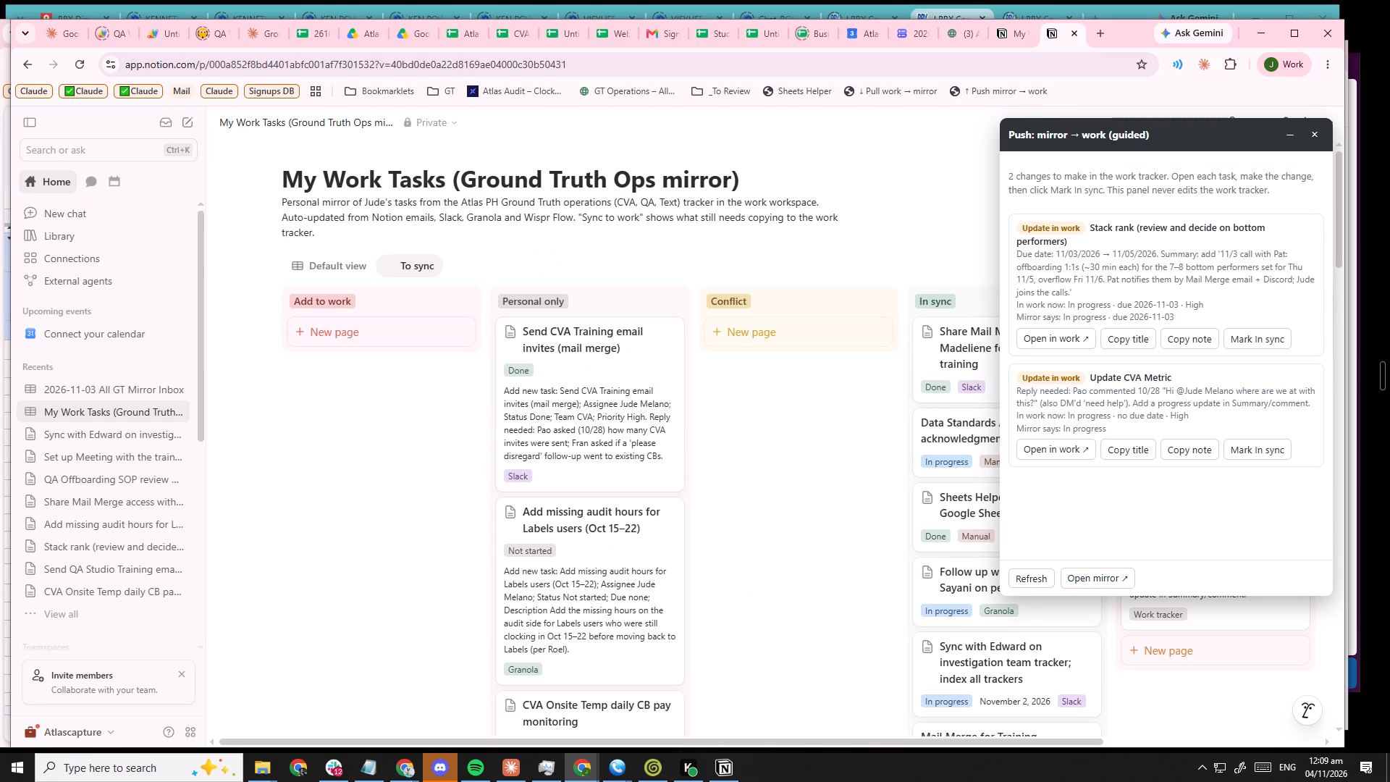
click(841, 508)
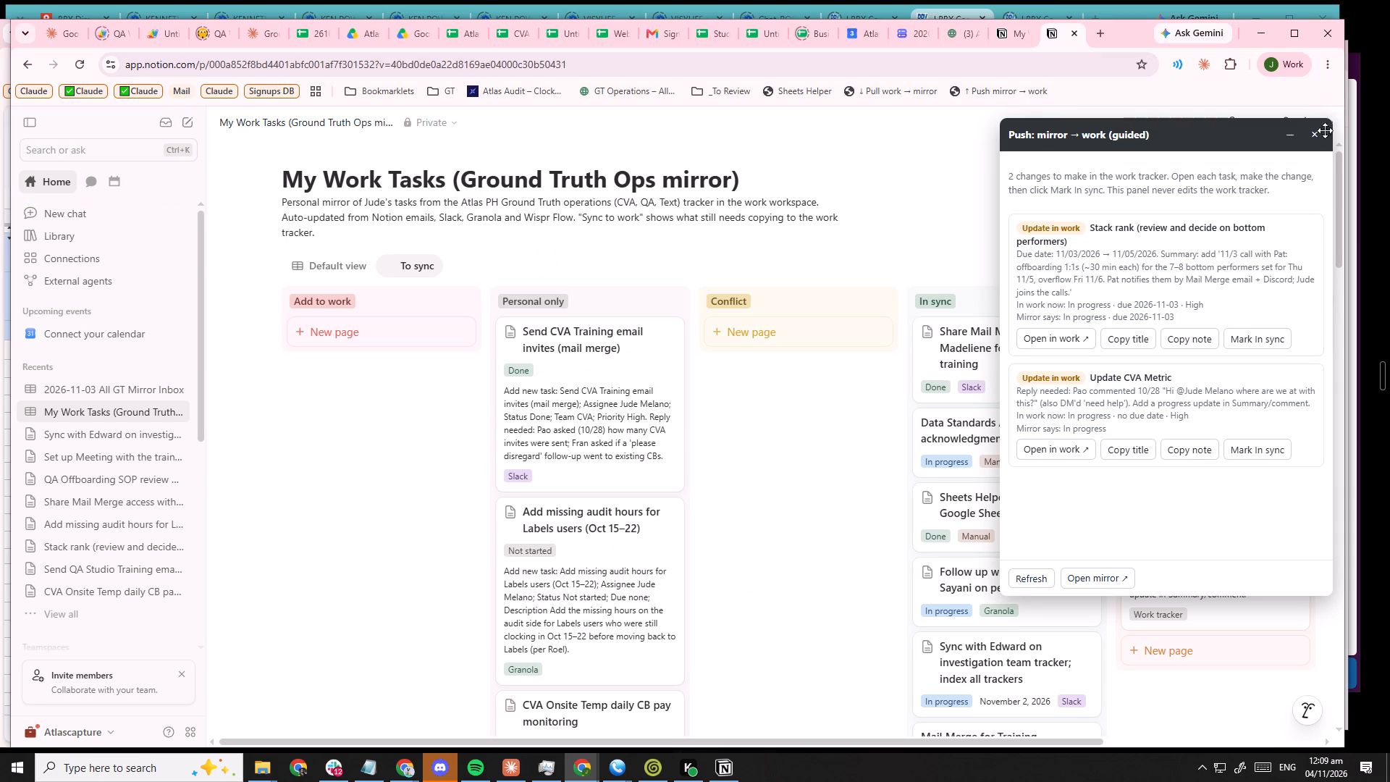
click(1318, 140)
scroll(791, 574, down, 7)
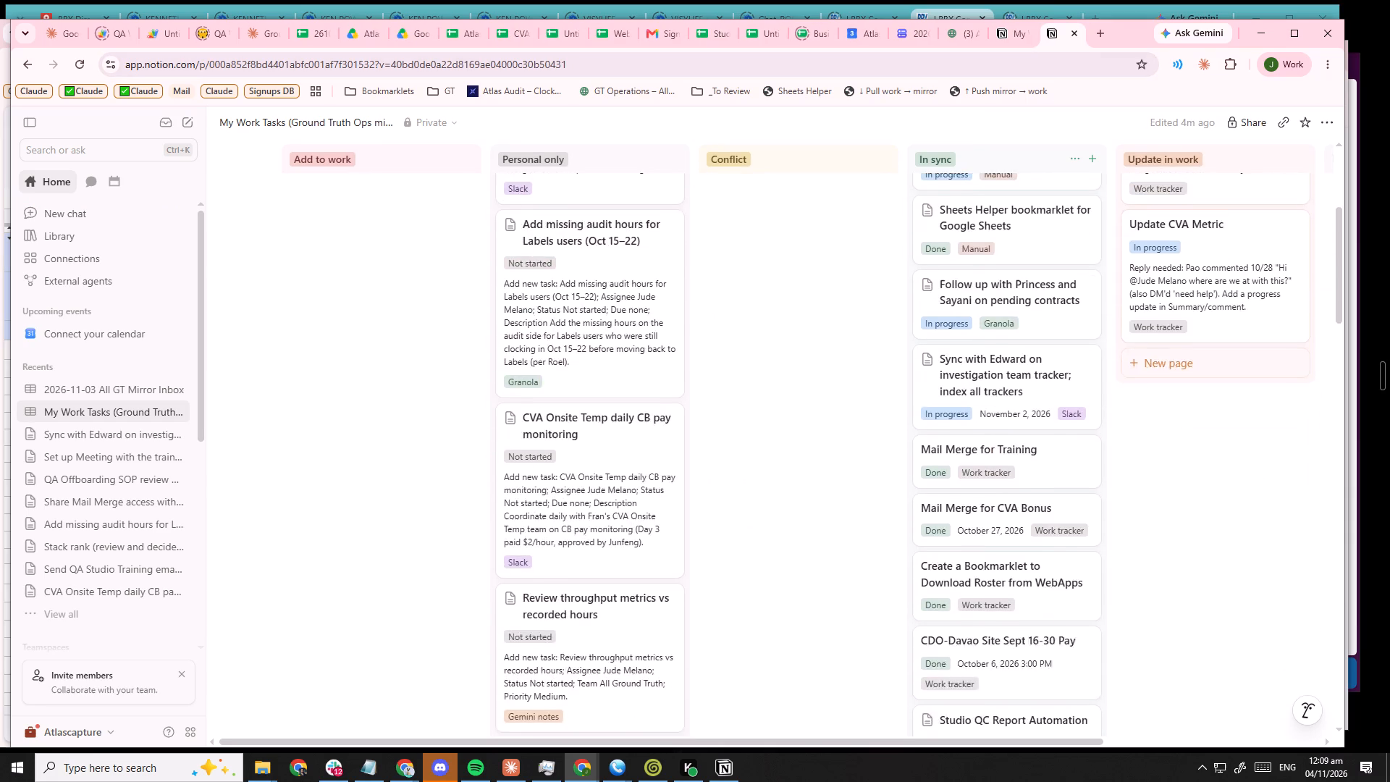
scroll(791, 574, down, 3)
scroll(793, 575, up, 11)
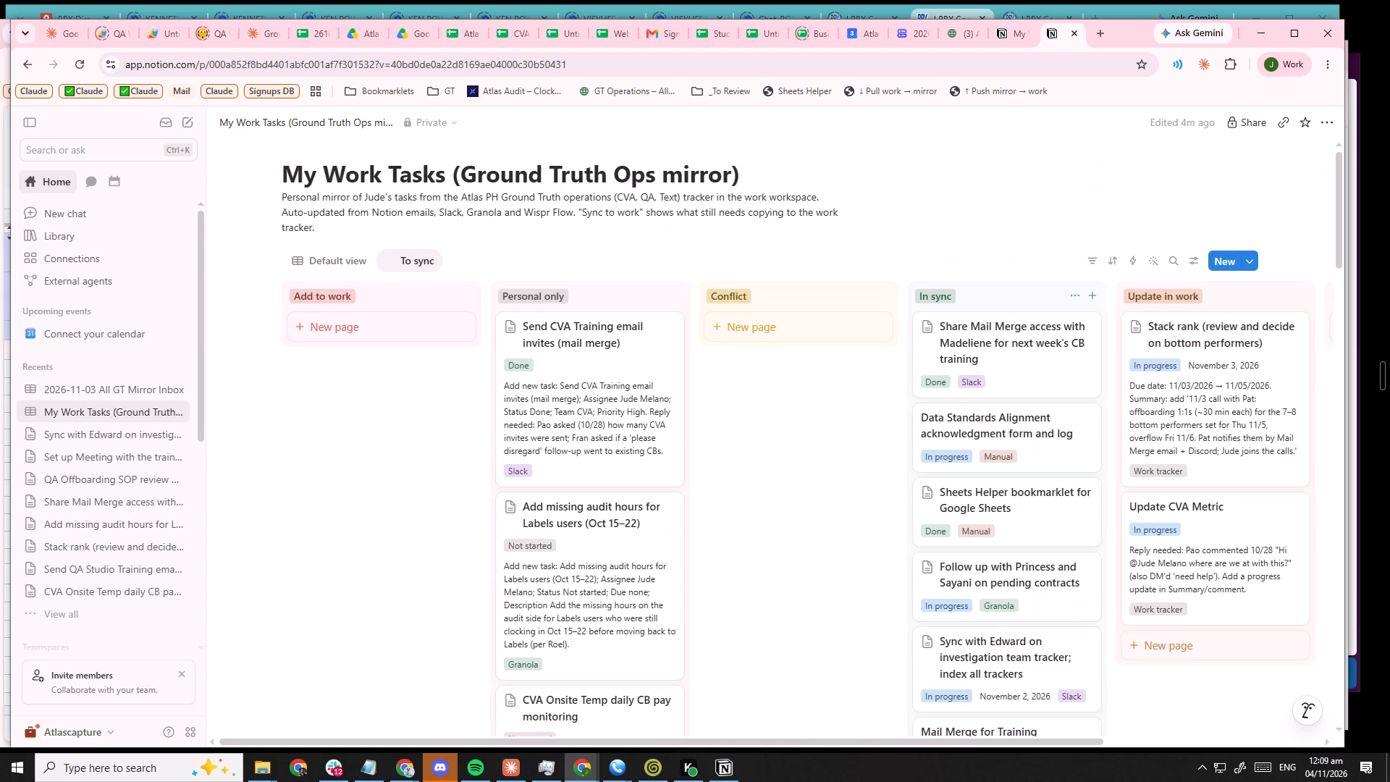
shift+scroll(793, 575, down, 5)
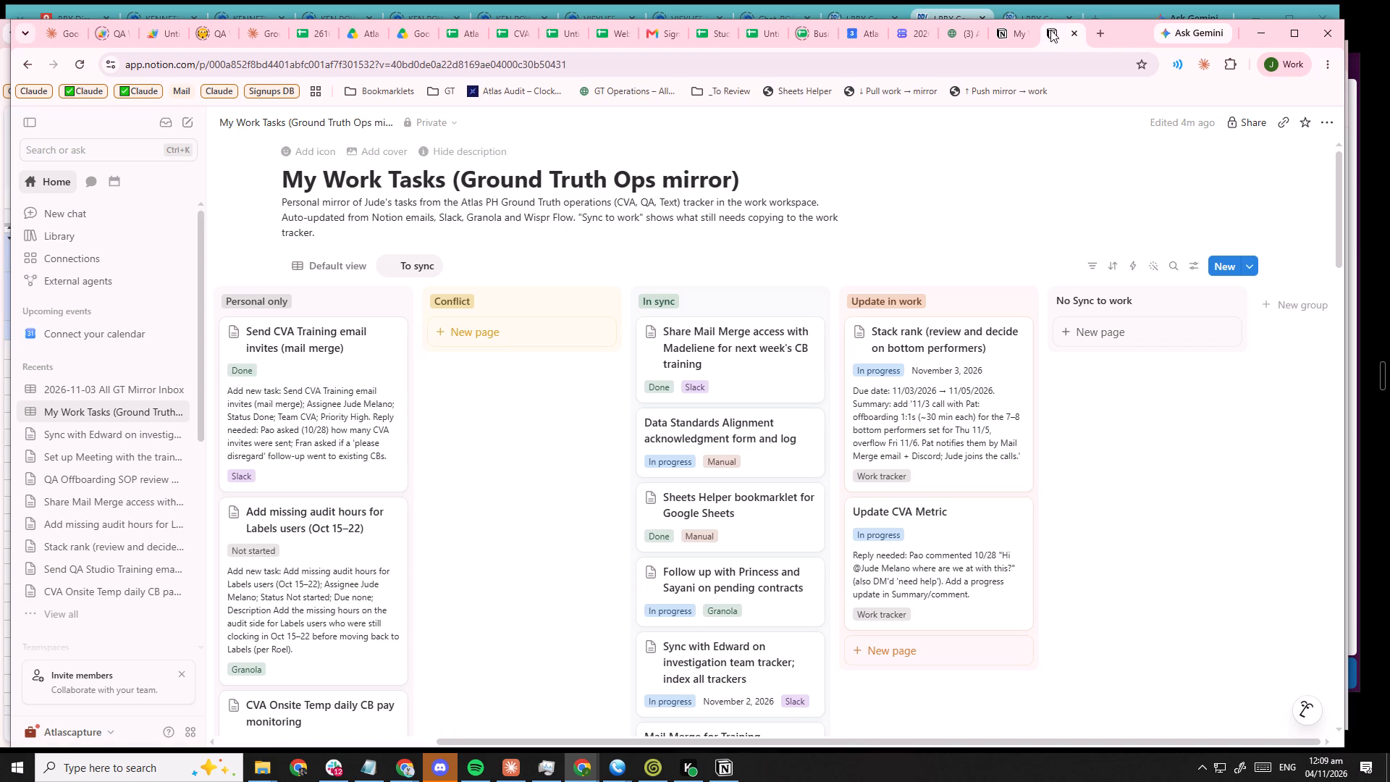
Run the Pull work → mirror helper on the mirror's default view and review its proposed changes without applying them.
click(1011, 33)
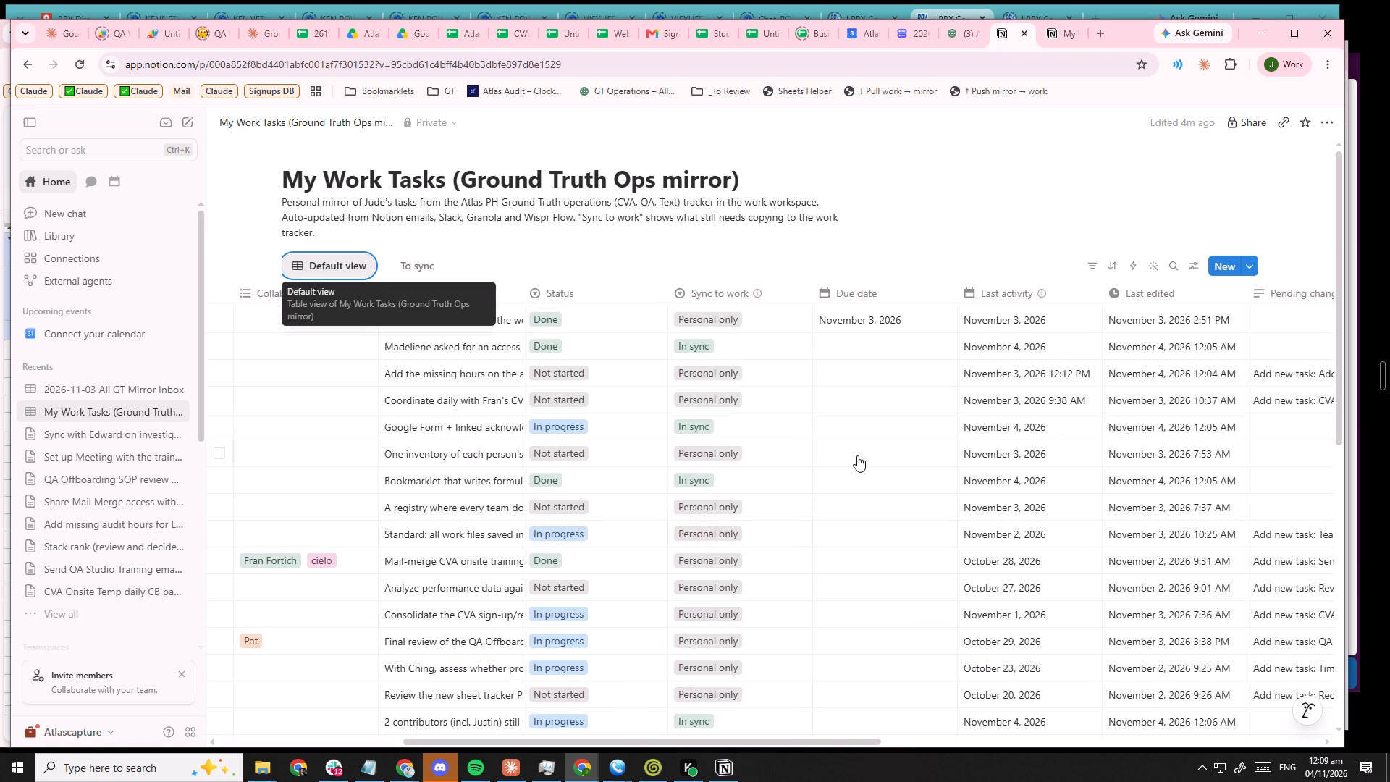
scroll(857, 455, up, 4)
click(869, 96)
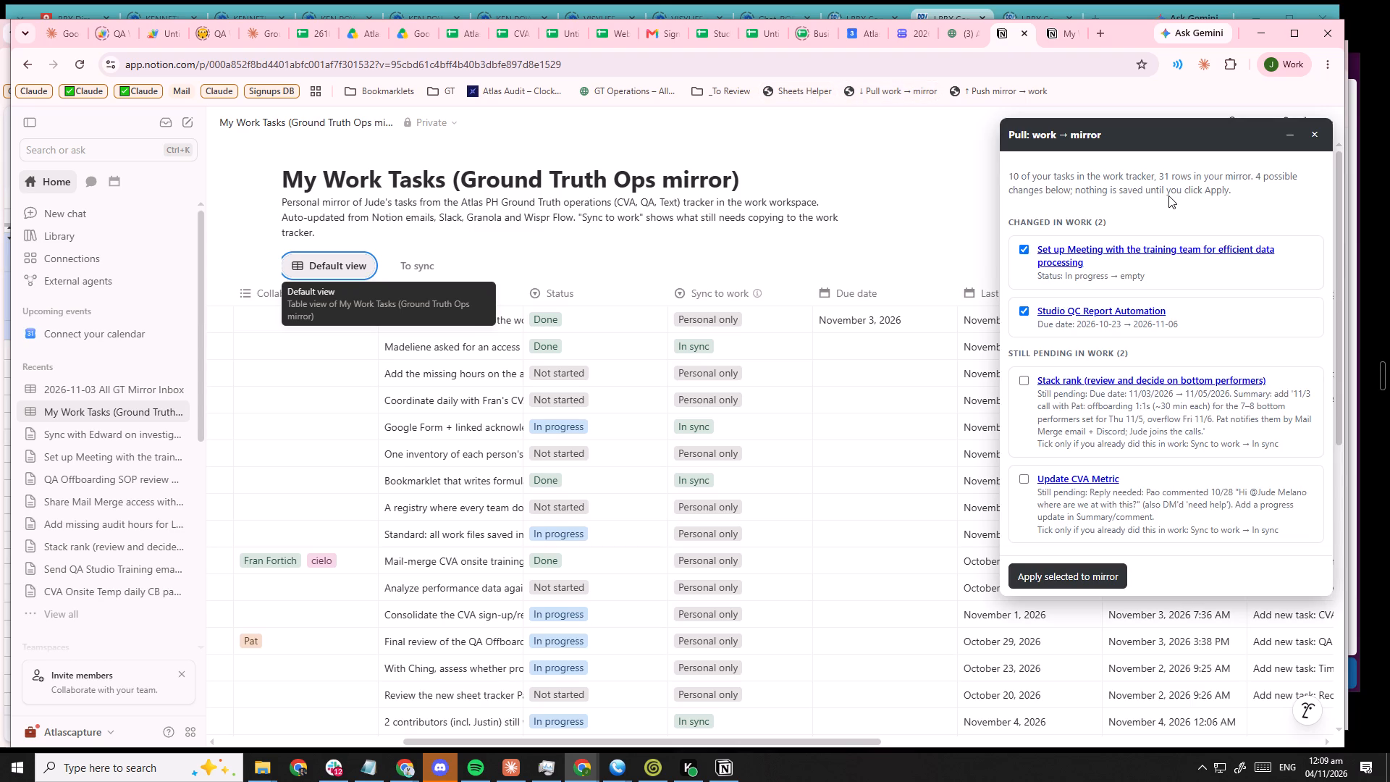
scroll(1168, 196, up, 4)
scroll(1155, 203, down, 15)
scroll(1210, 458, up, 6)
scroll(1209, 454, down, 6)
scroll(1209, 454, up, 6)
scroll(1208, 451, down, 6)
scroll(1202, 445, up, 6)
scroll(1202, 440, down, 4)
scroll(1203, 439, up, 5)
scroll(1204, 439, down, 5)
click(879, 207)
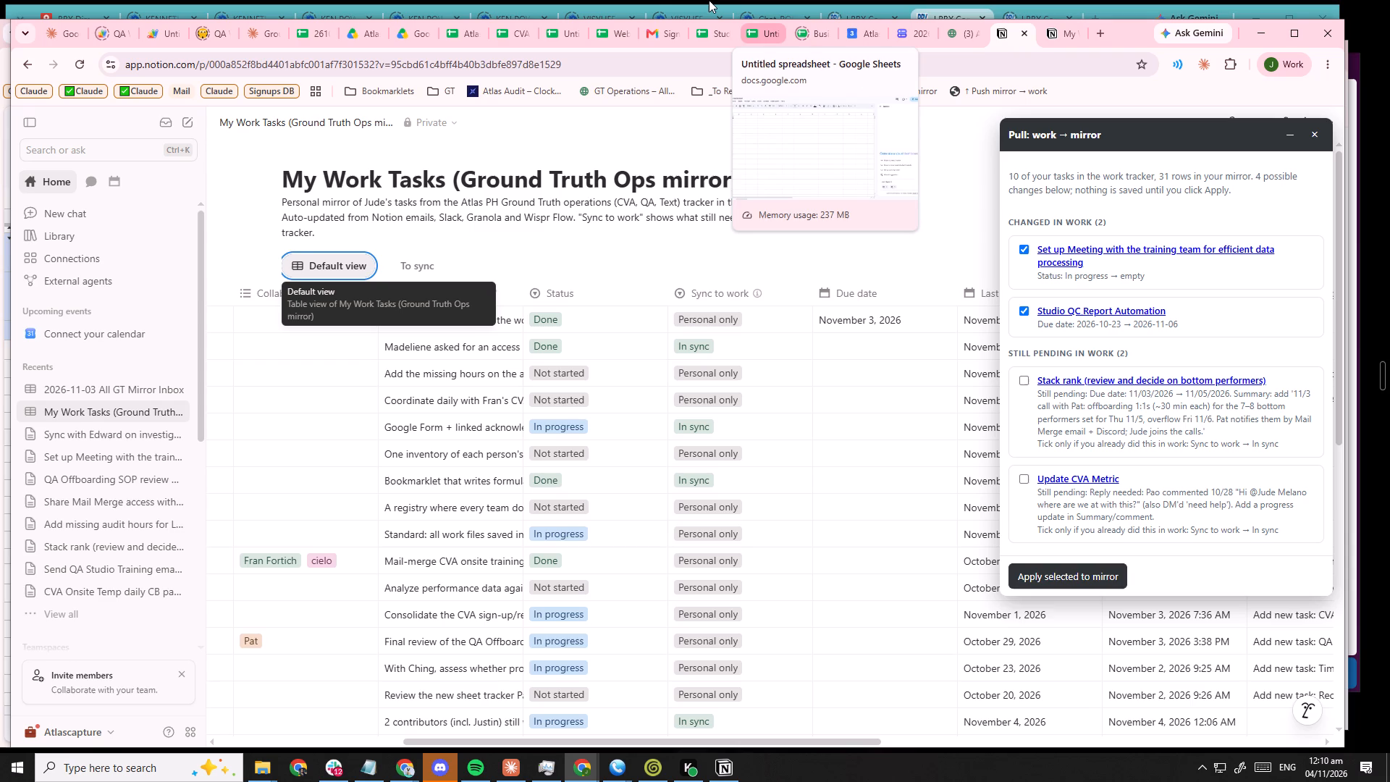
click(940, 162)
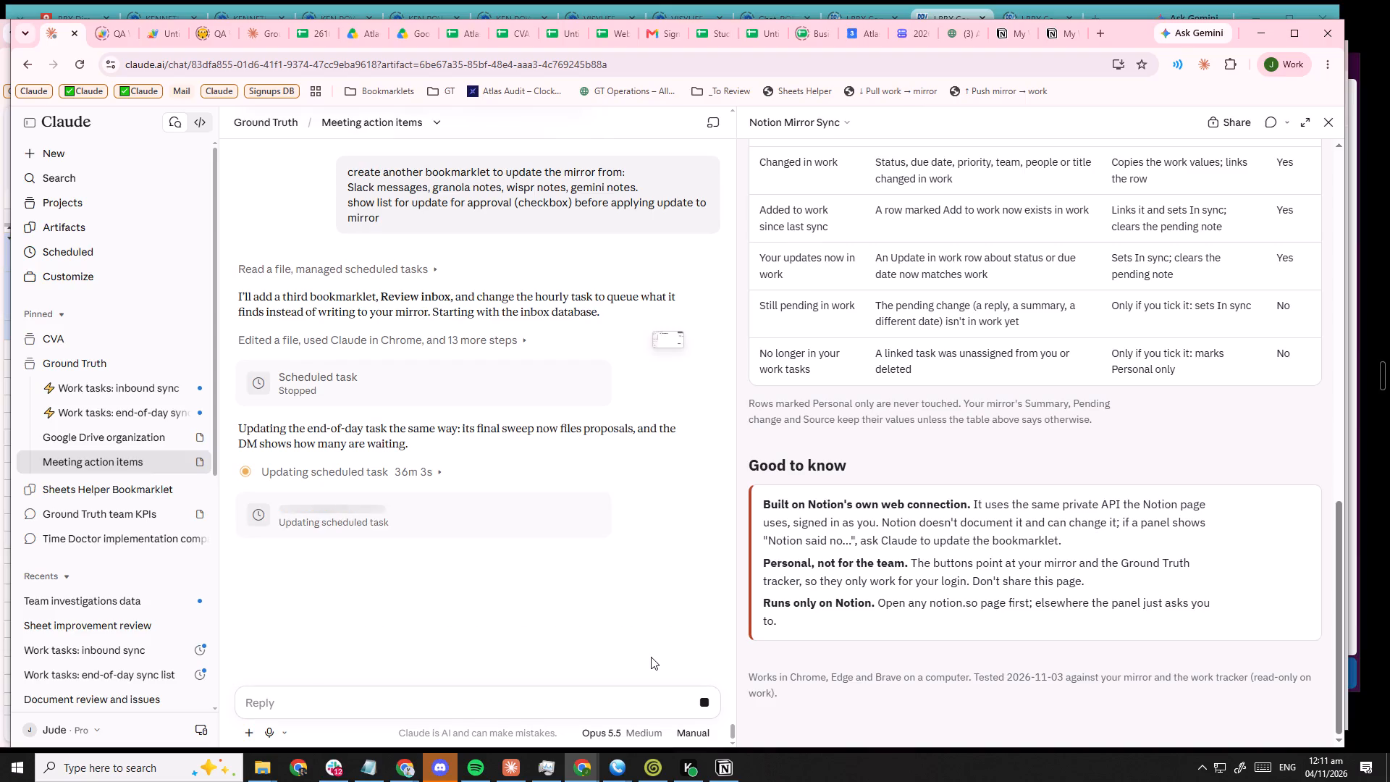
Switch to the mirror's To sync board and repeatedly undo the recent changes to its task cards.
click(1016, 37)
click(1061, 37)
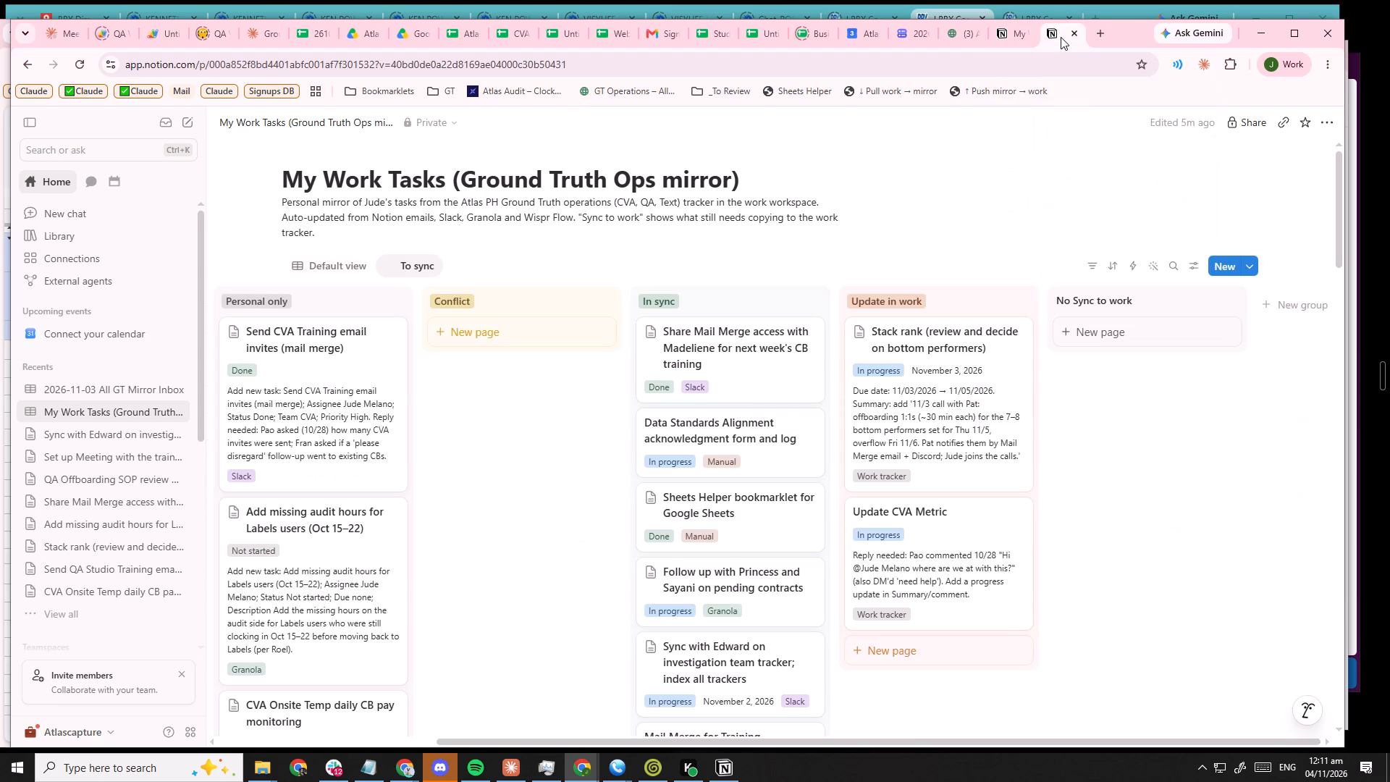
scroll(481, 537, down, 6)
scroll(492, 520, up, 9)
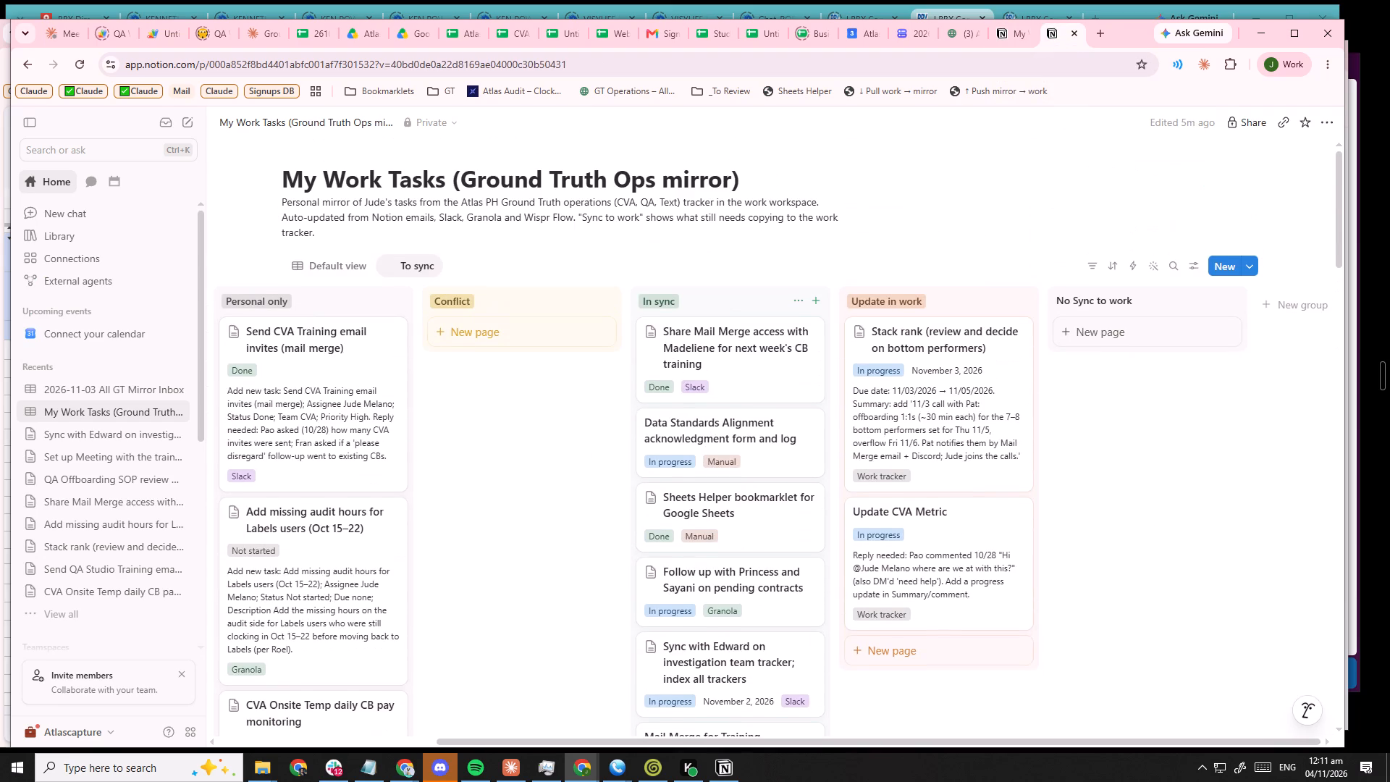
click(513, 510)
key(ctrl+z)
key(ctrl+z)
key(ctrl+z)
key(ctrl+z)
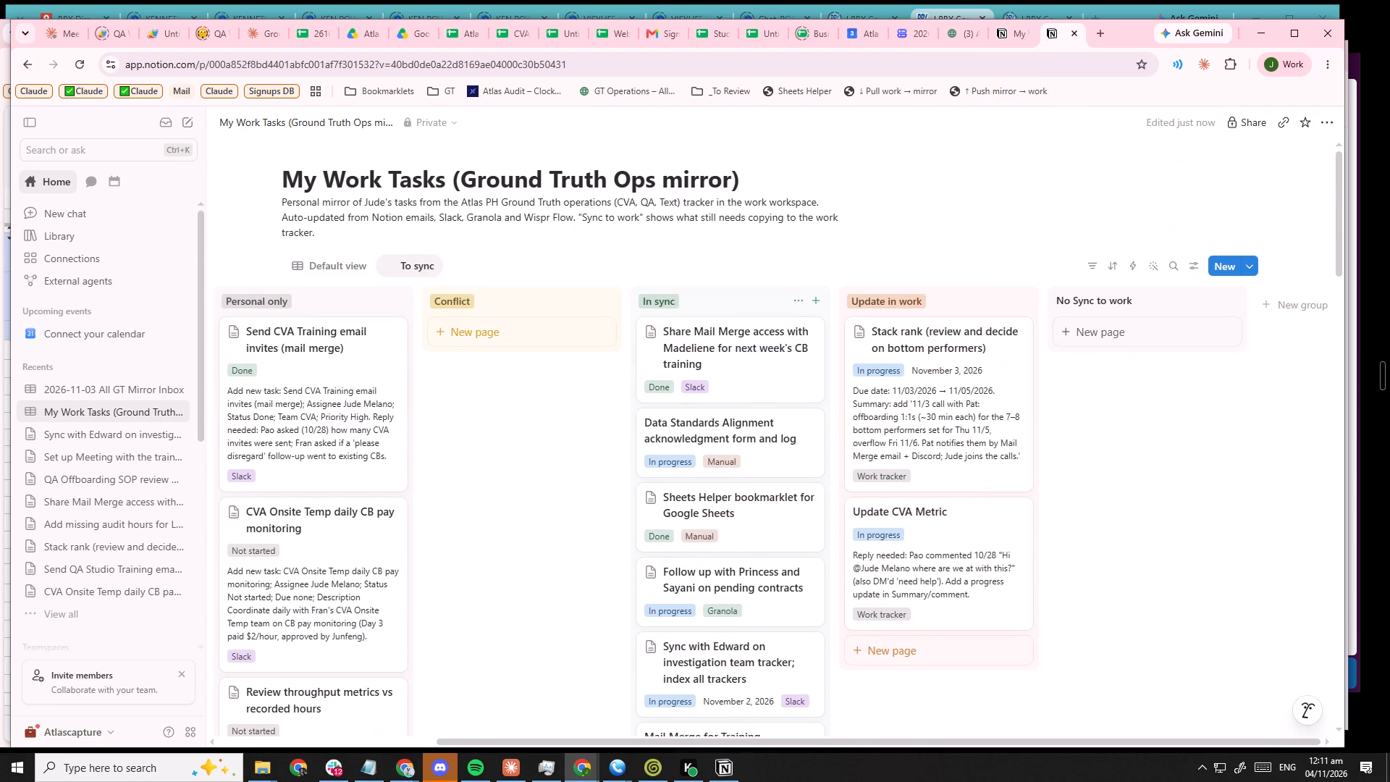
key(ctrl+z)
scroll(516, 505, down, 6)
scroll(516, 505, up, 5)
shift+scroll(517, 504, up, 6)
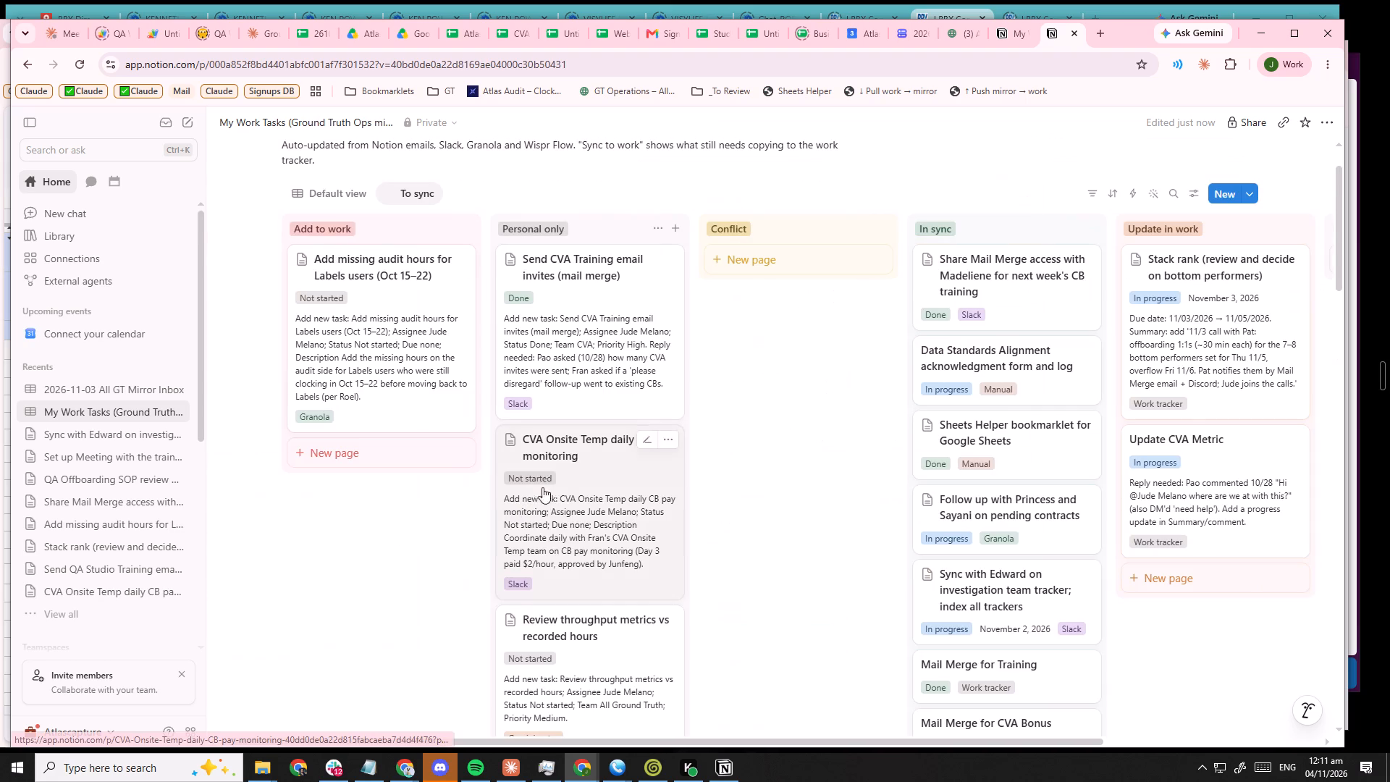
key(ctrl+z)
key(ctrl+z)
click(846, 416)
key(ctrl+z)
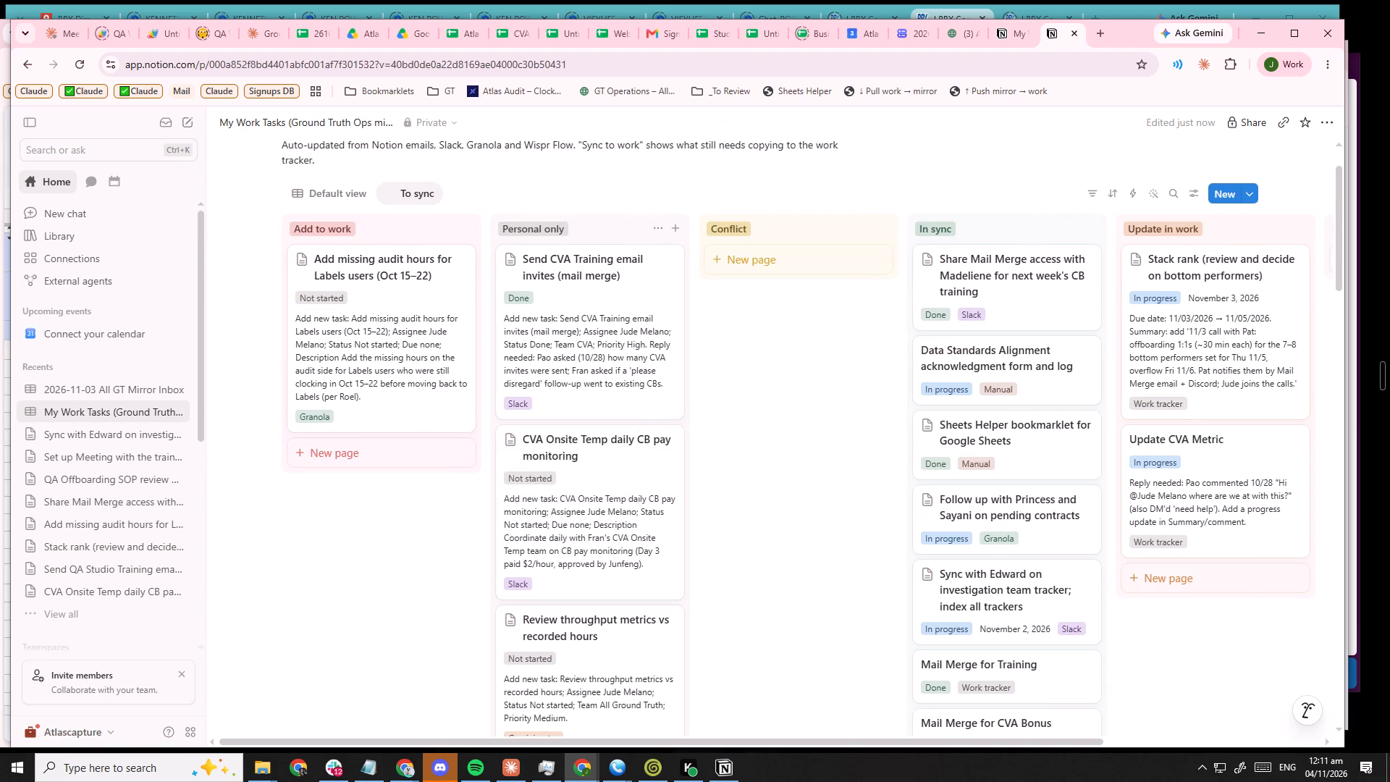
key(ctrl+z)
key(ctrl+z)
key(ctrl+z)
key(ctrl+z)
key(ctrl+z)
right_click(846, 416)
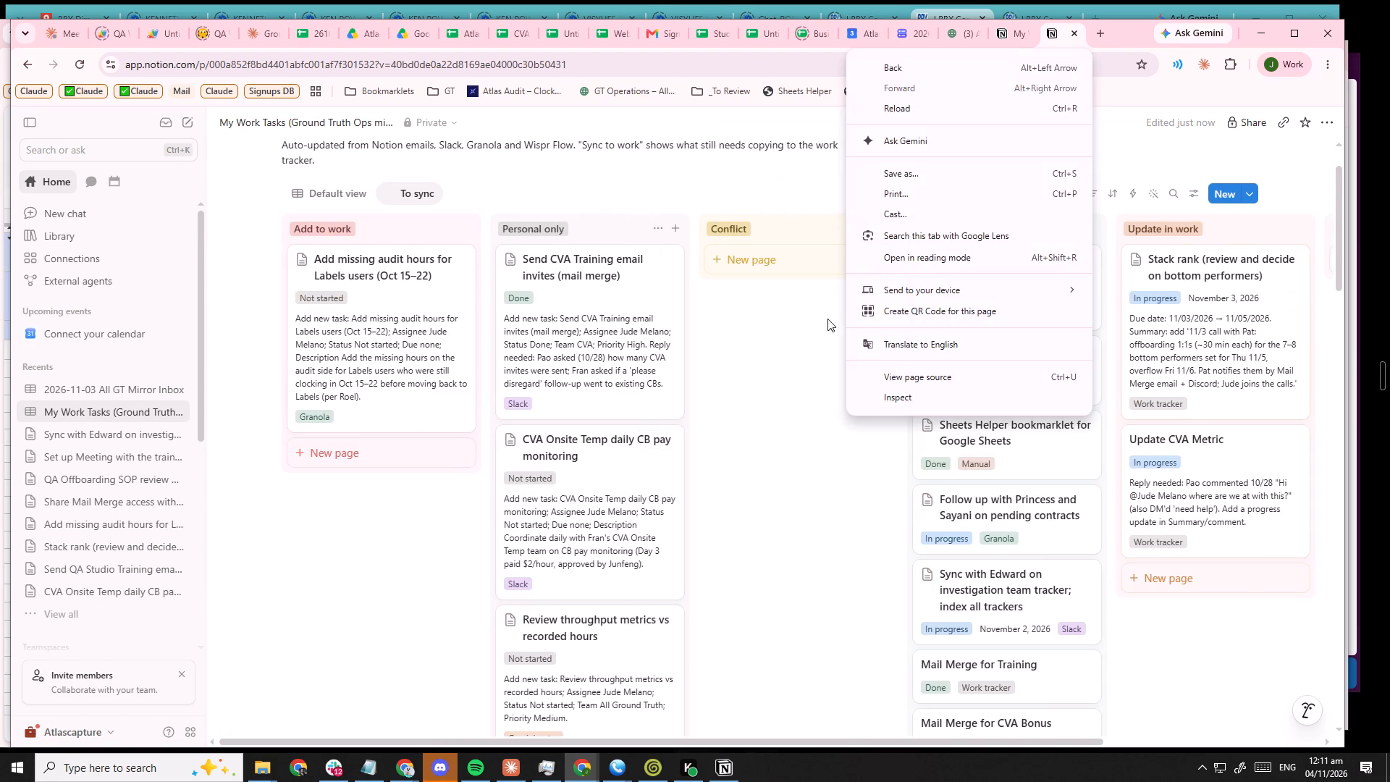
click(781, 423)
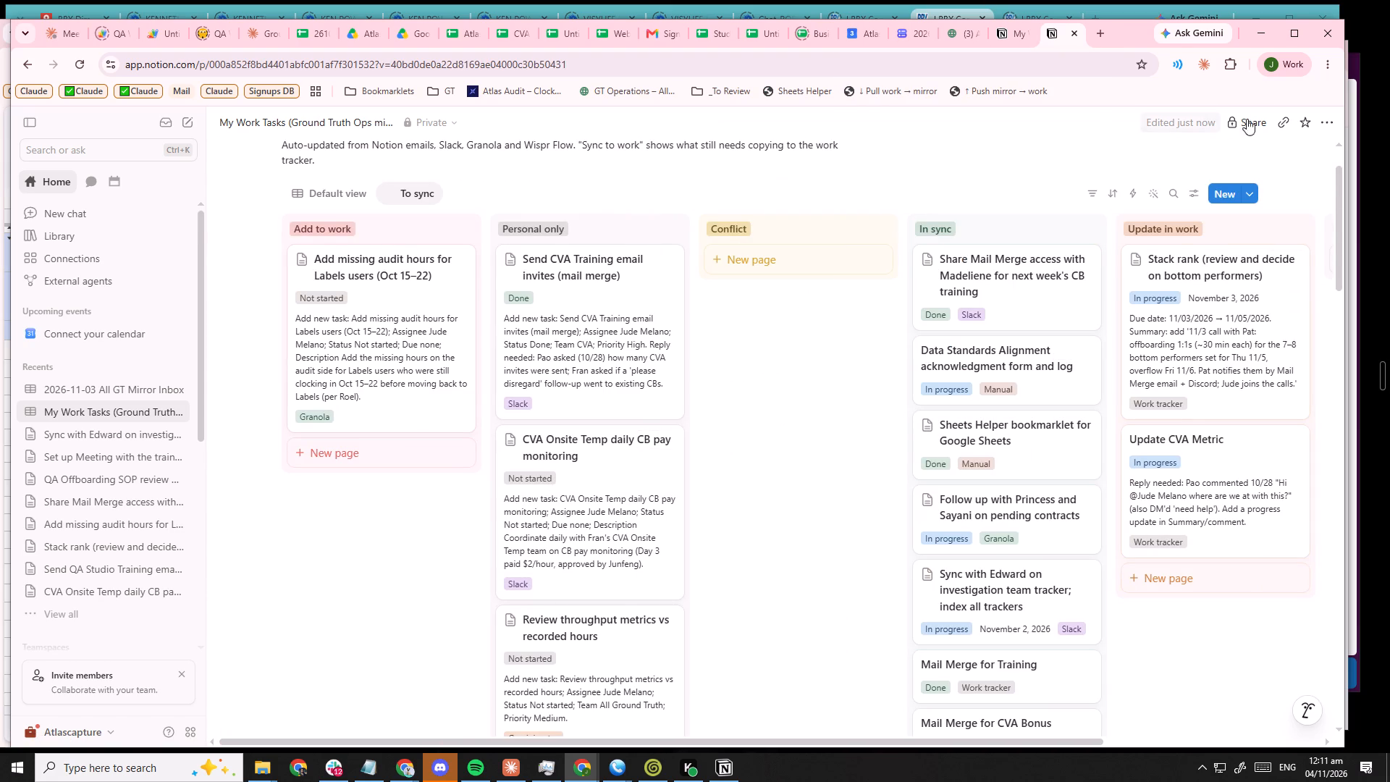
Open the mirror's version history and examine the Yesterday 11:59 PM and 4:37 PM versions, including the To sync board.
click(1323, 117)
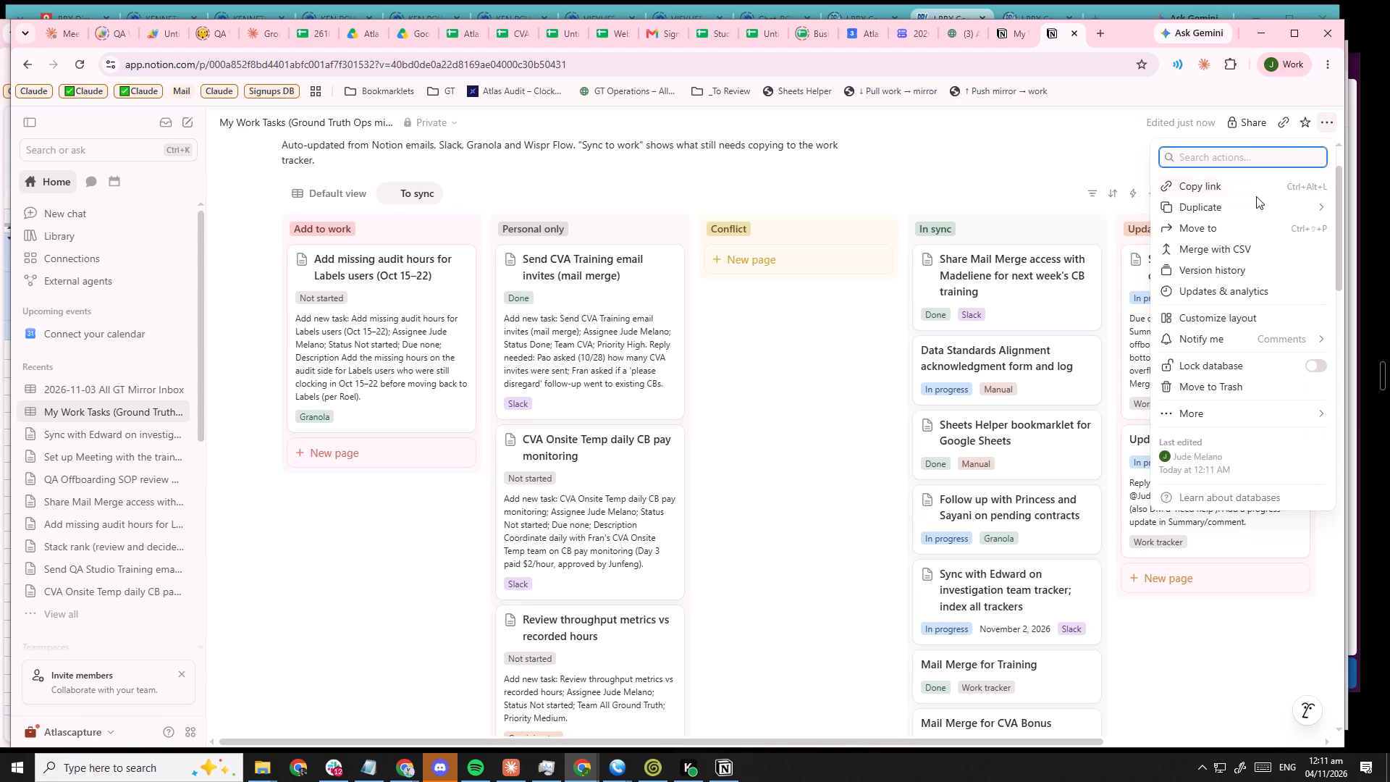
click(1260, 277)
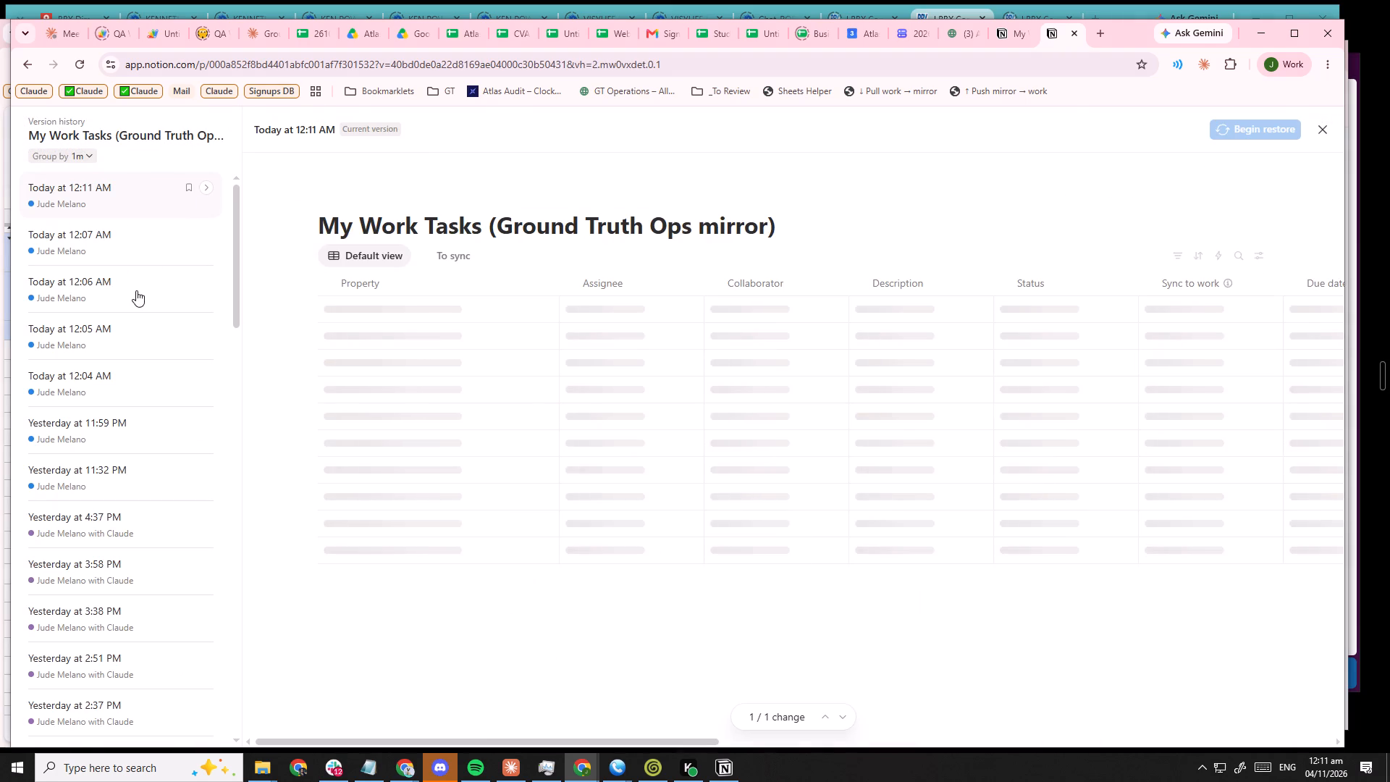
scroll(130, 407, down, 1)
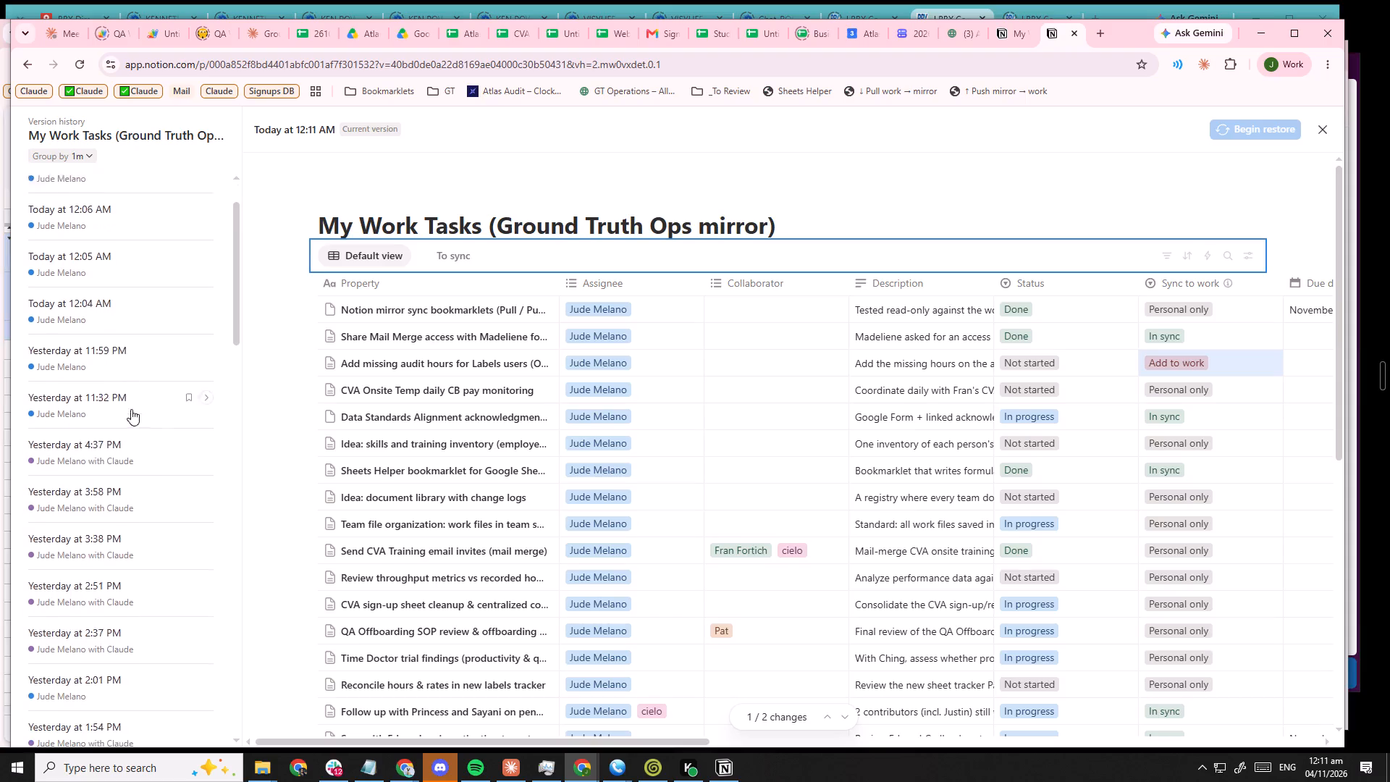
scroll(131, 409, down, 1)
click(128, 279)
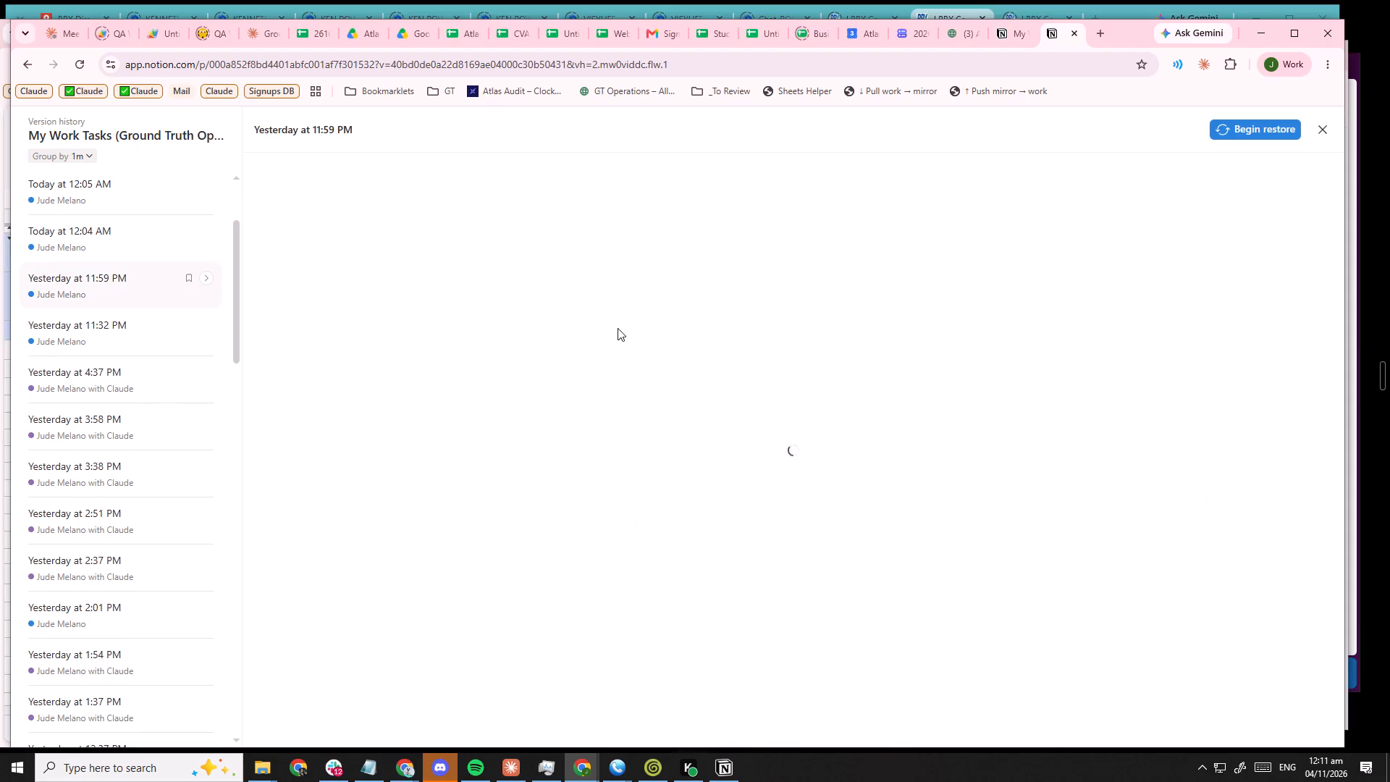
scroll(630, 326, down, 5)
scroll(632, 332, up, 5)
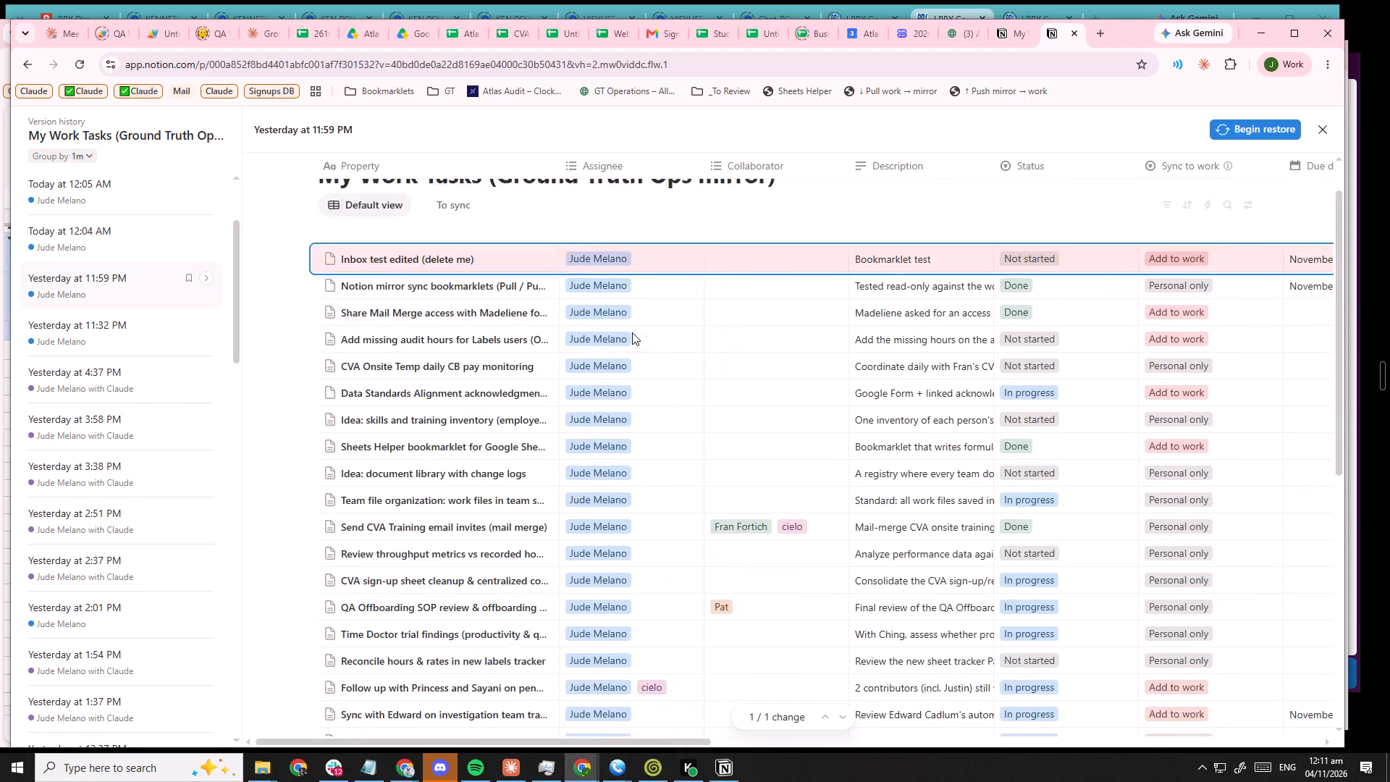
scroll(632, 332, up, 6)
click(460, 262)
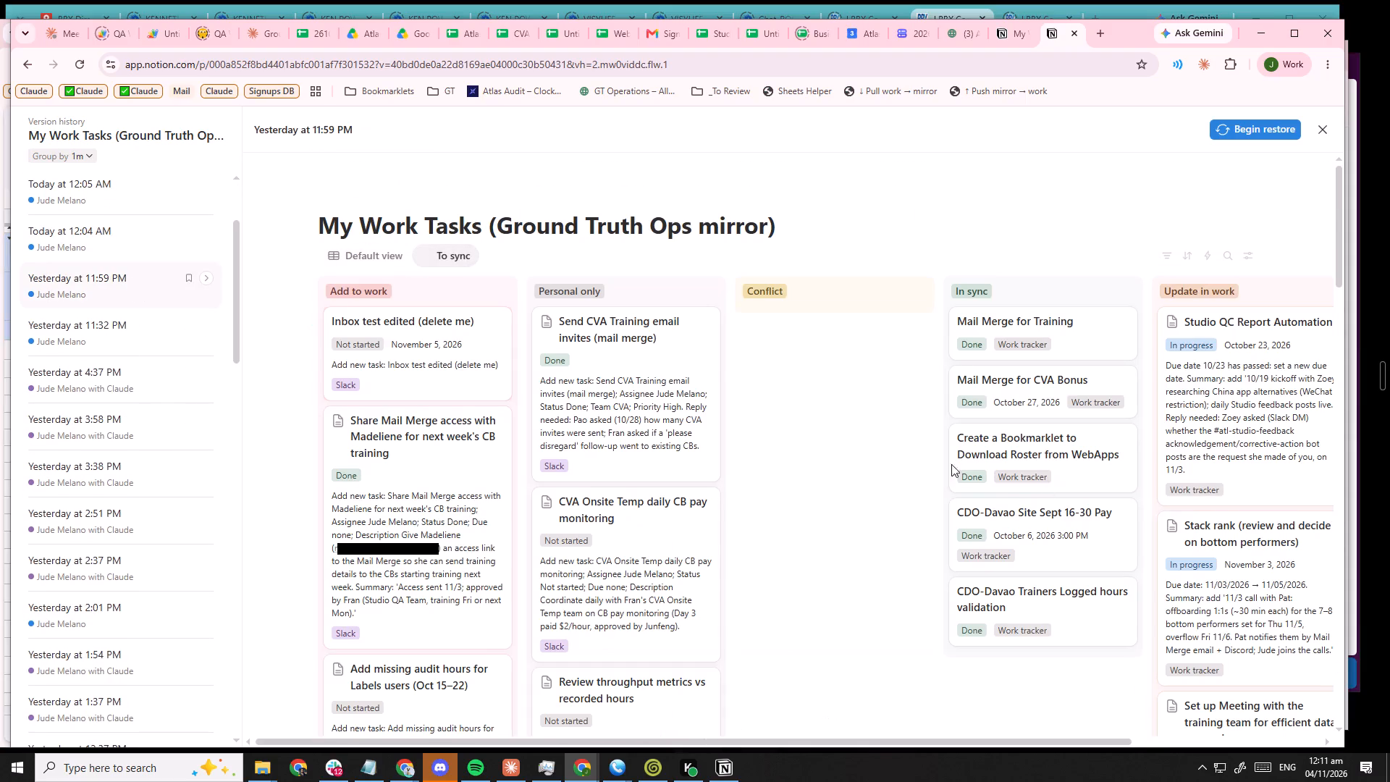
scroll(856, 449, down, 17)
scroll(746, 440, down, 2)
scroll(746, 440, up, 1)
scroll(746, 440, down, 2)
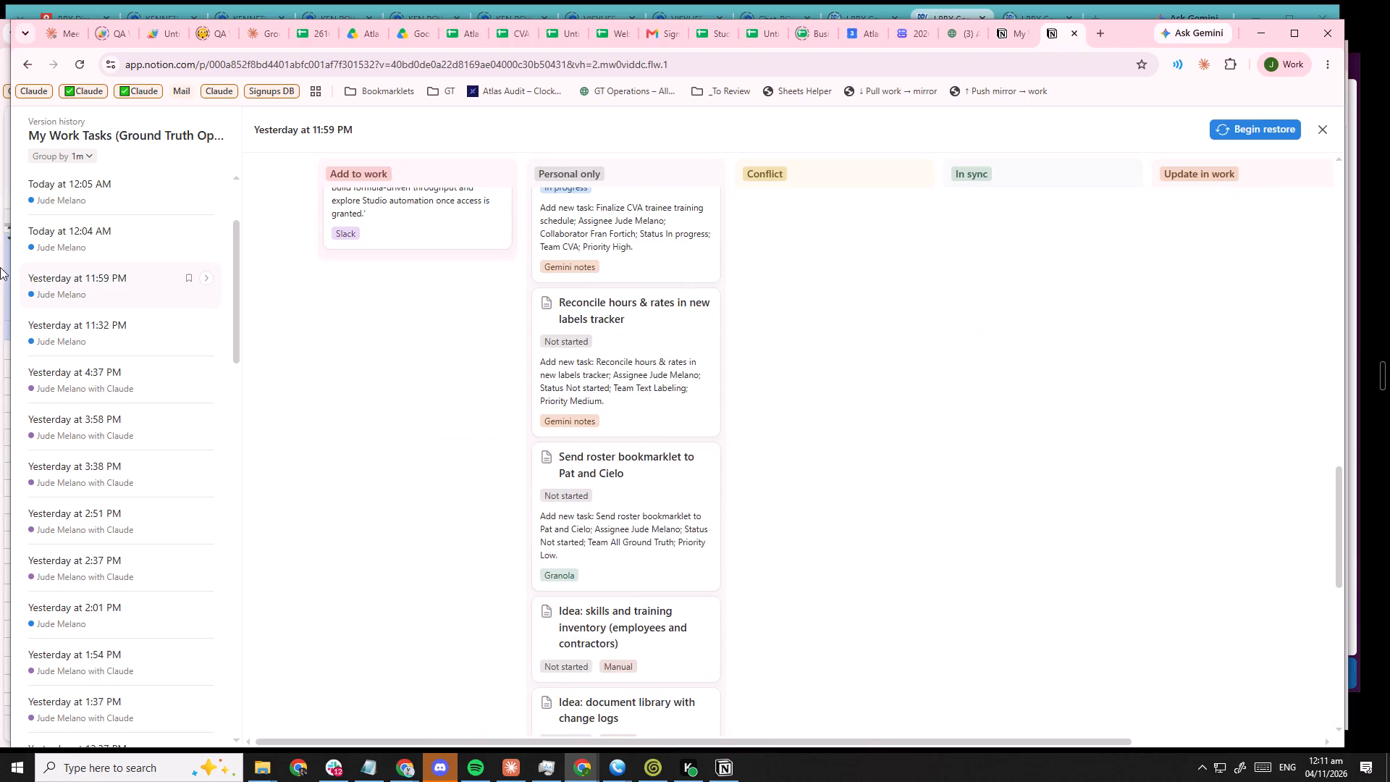
click(148, 383)
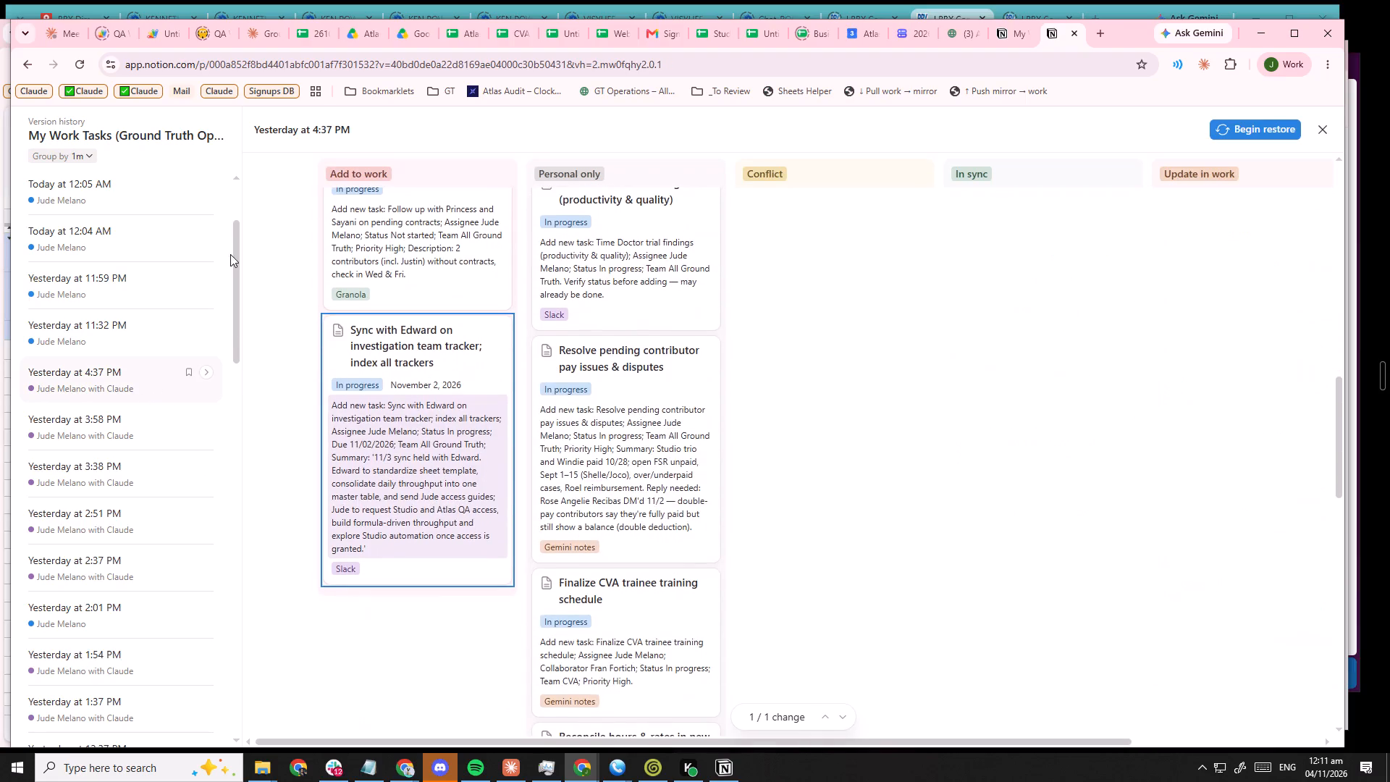
click(111, 285)
scroll(767, 485, down, 10)
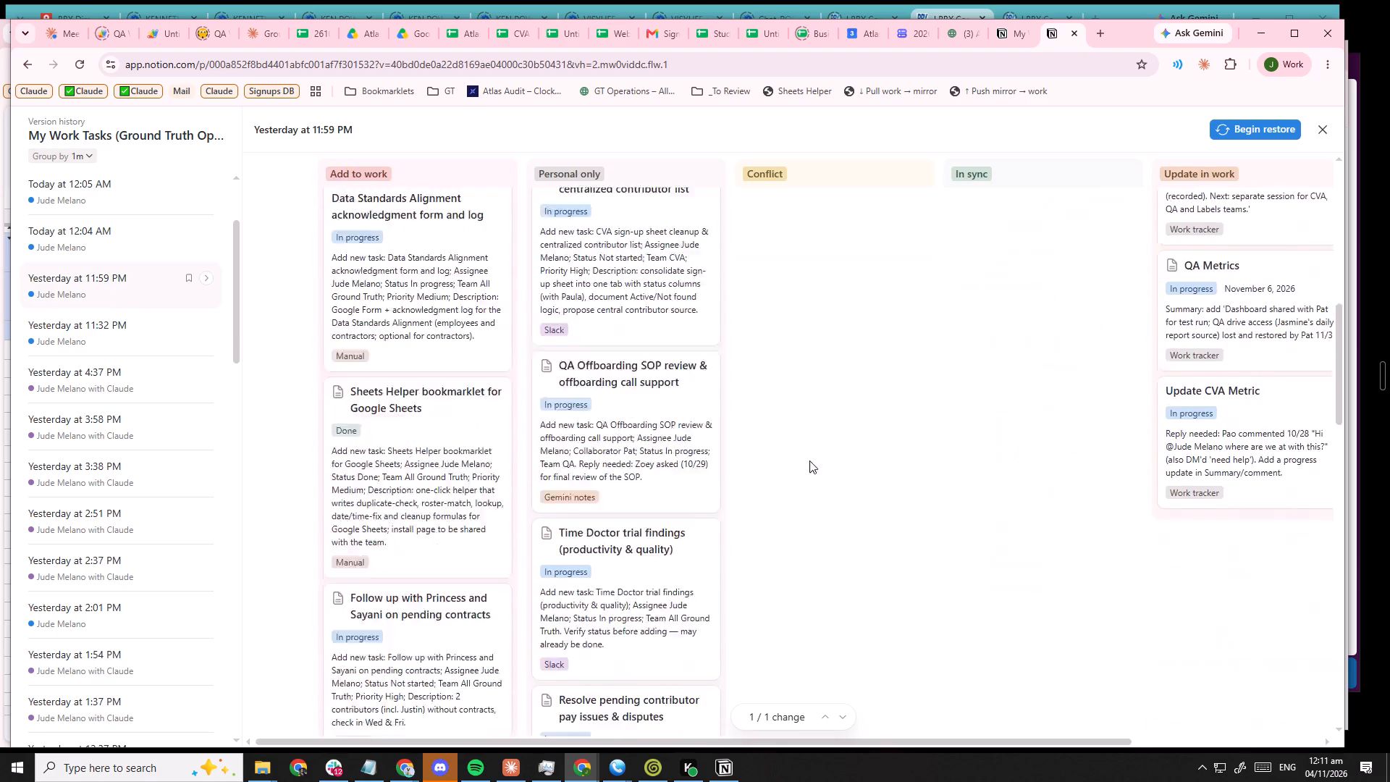
scroll(809, 461, down, 14)
scroll(850, 426, up, 9)
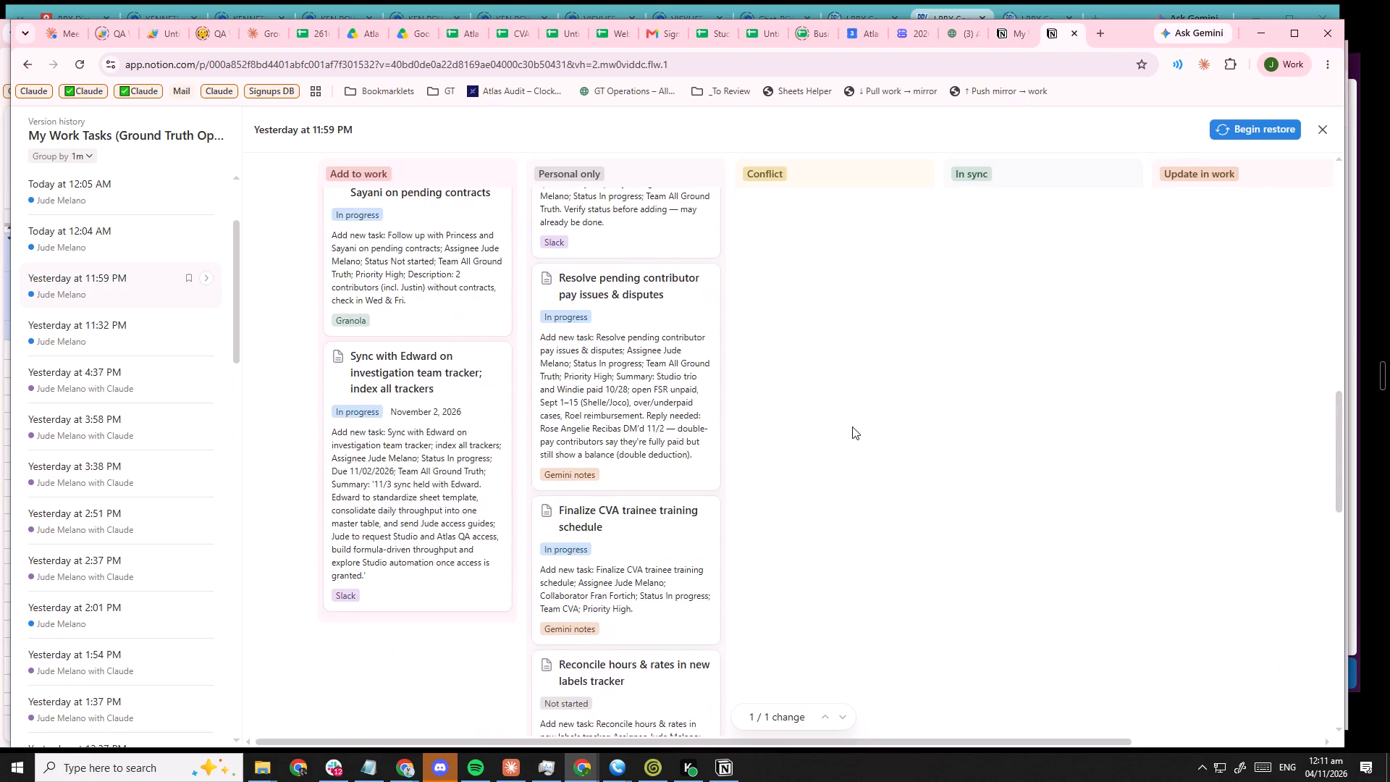
scroll(854, 426, up, 5)
scroll(856, 426, up, 18)
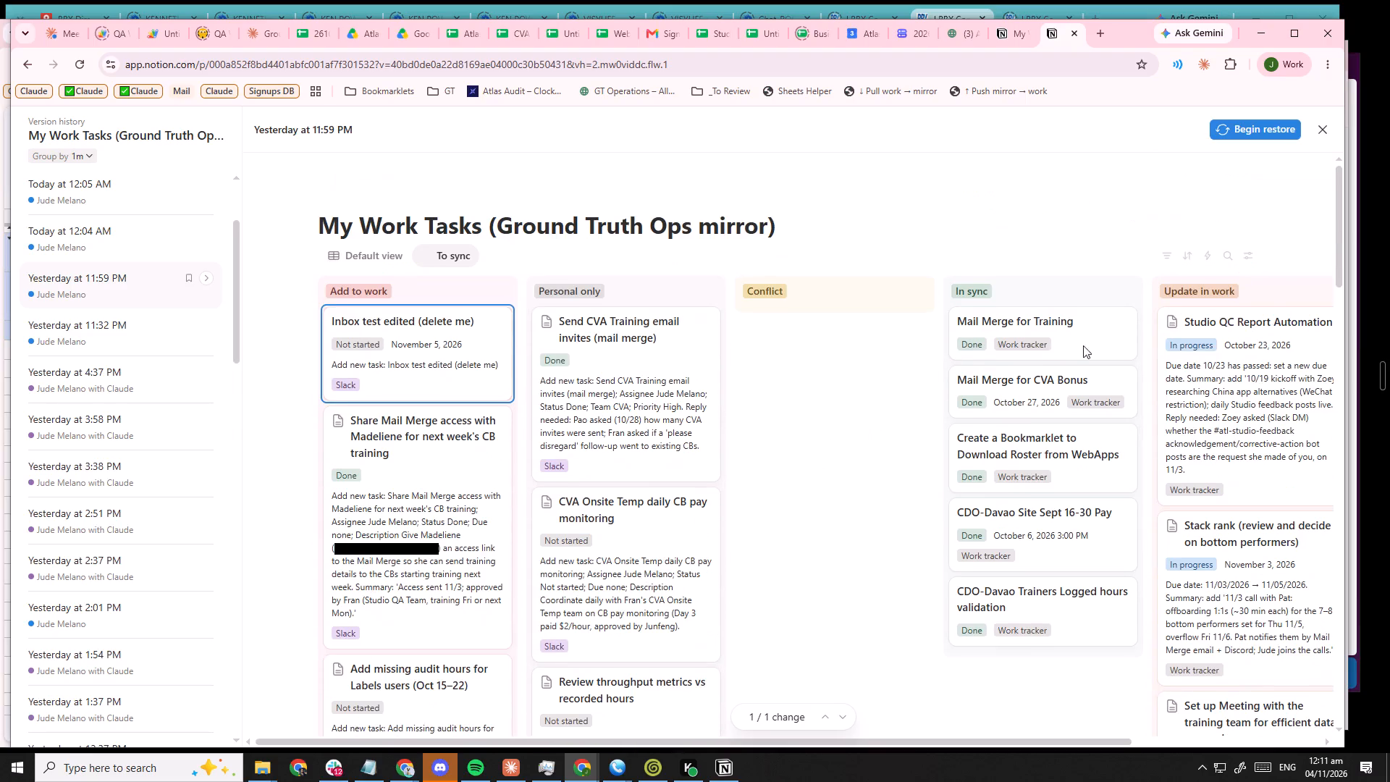
click(206, 278)
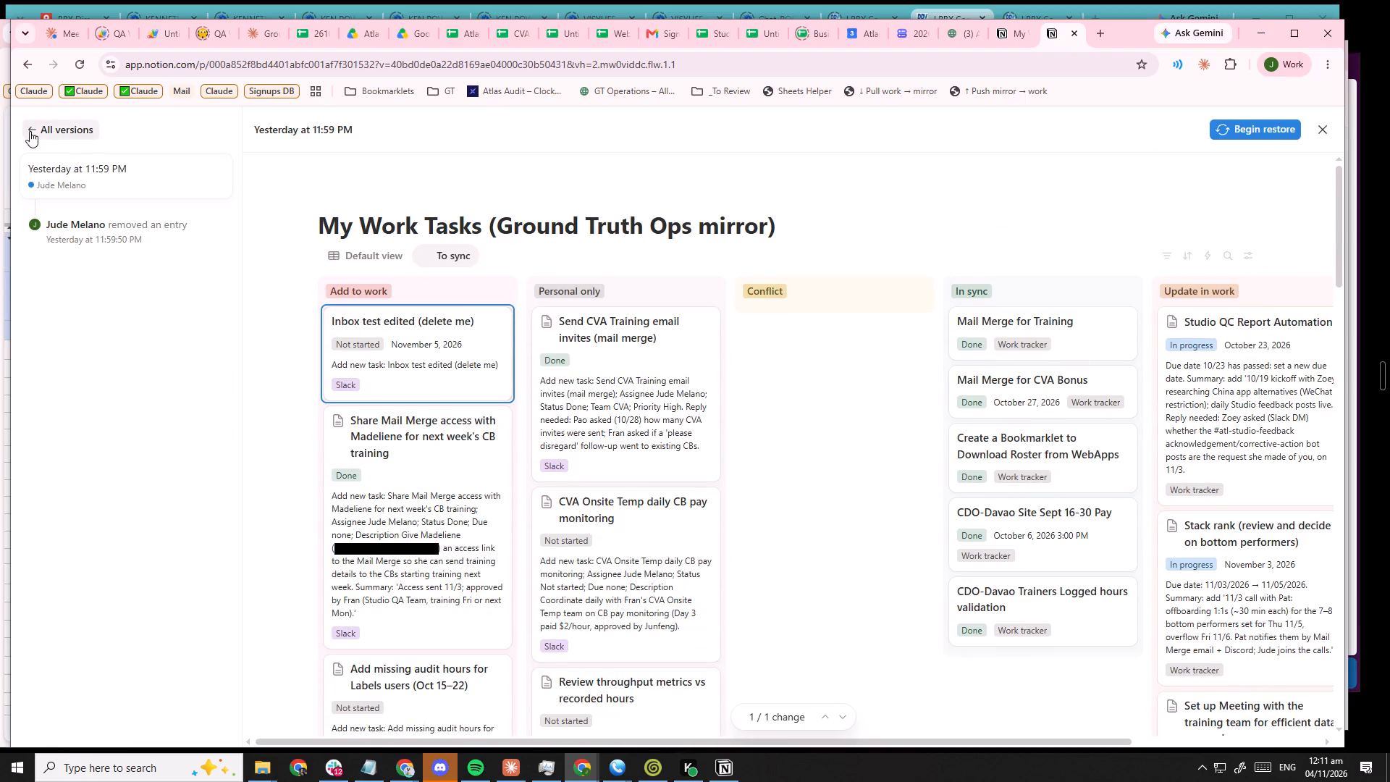
click(30, 131)
Restore the mirror database to the Yesterday at 11:59 PM version and look over the To sync board.
right_click(145, 436)
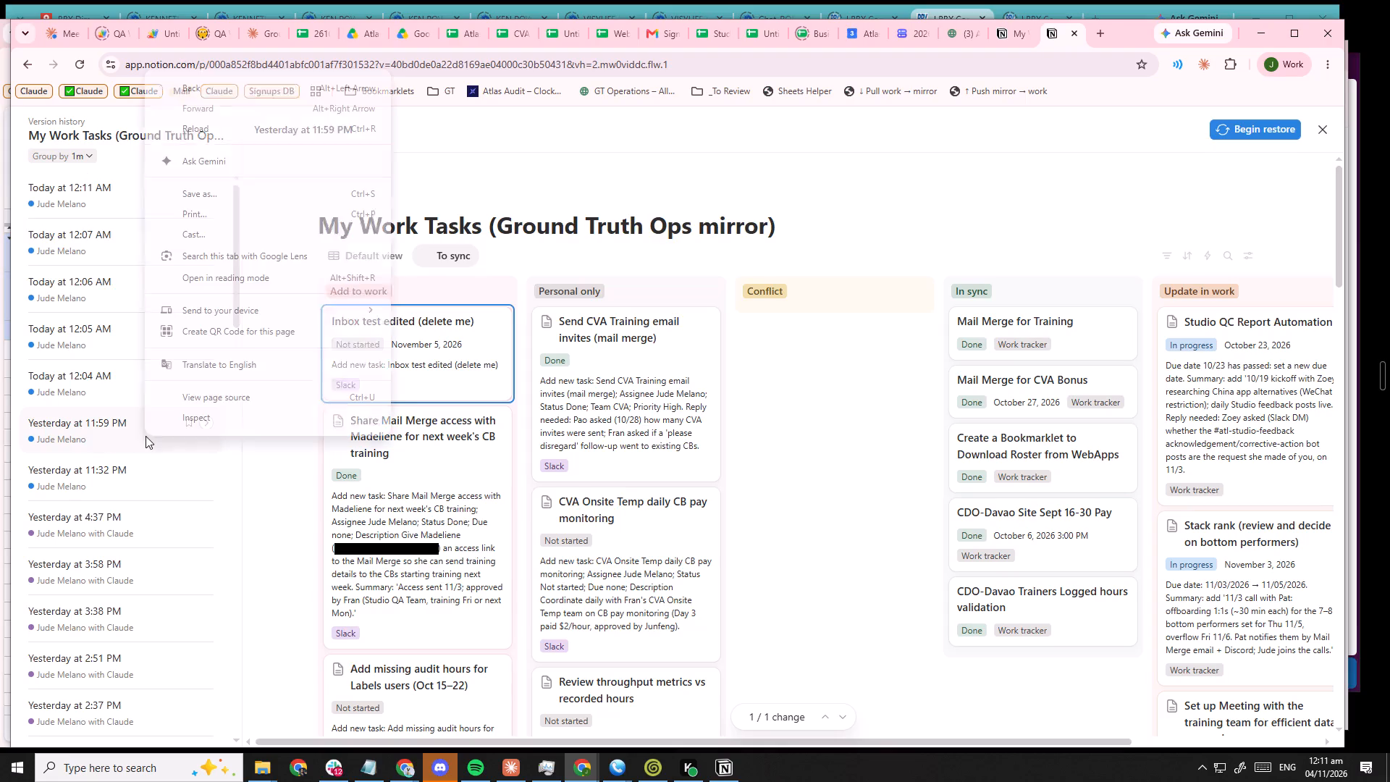
click(150, 450)
click(143, 440)
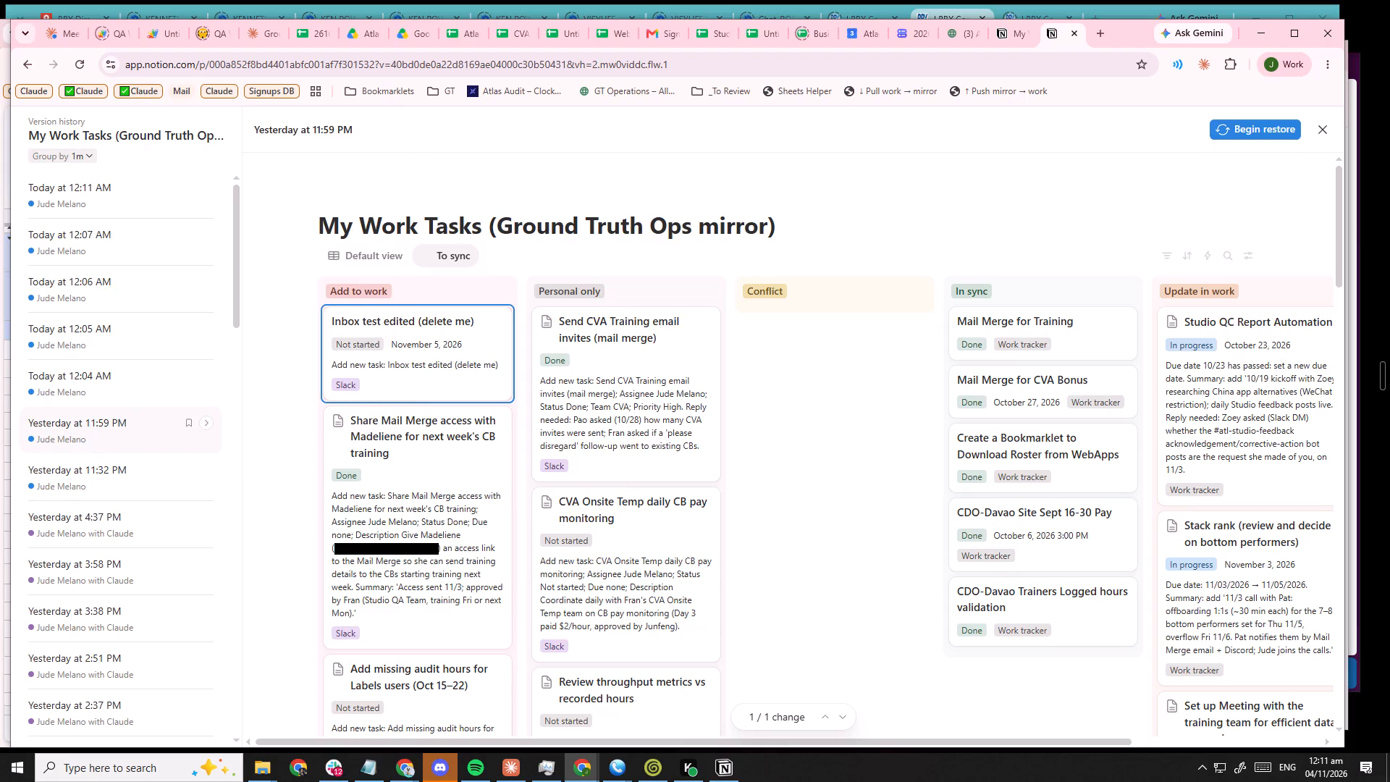
click(1273, 133)
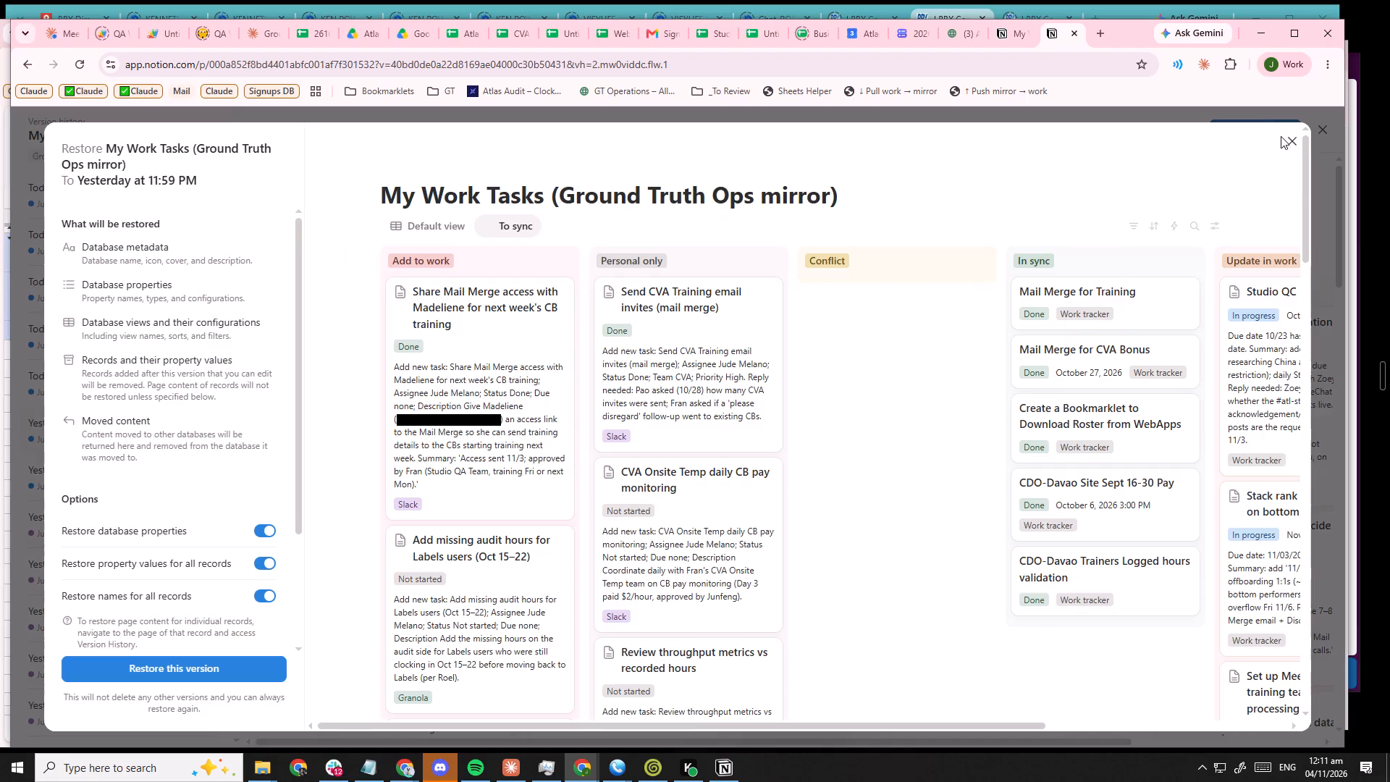
click(243, 664)
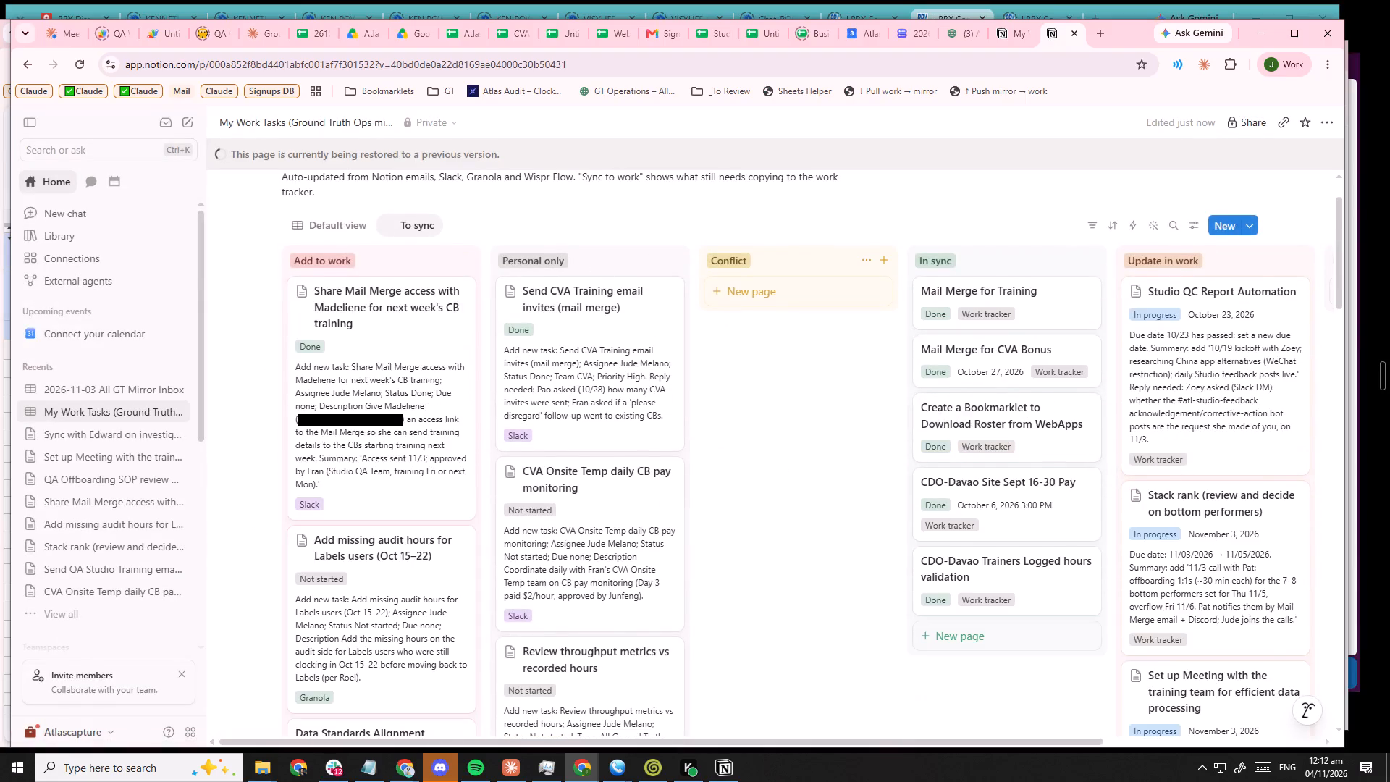
scroll(833, 406, down, 20)
scroll(830, 401, up, 12)
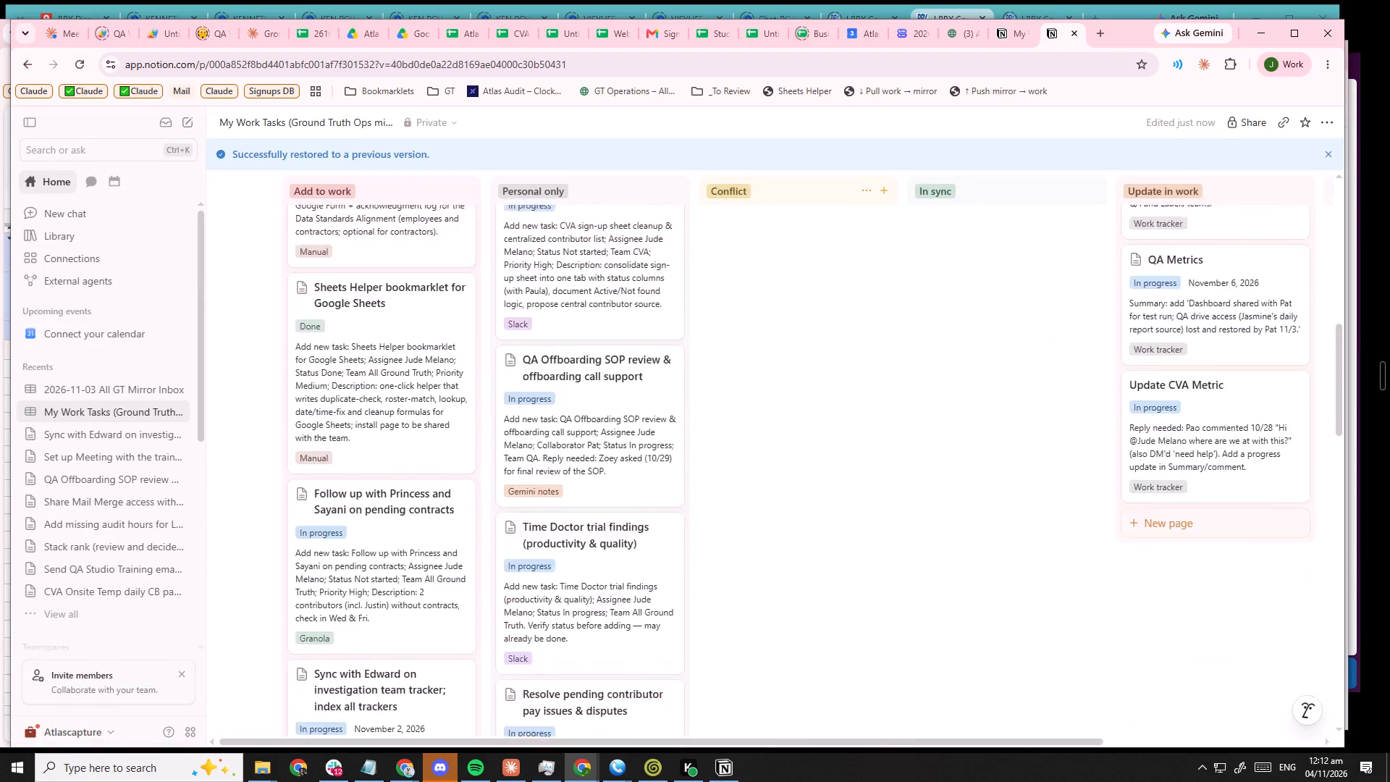
scroll(828, 400, up, 16)
click(794, 470)
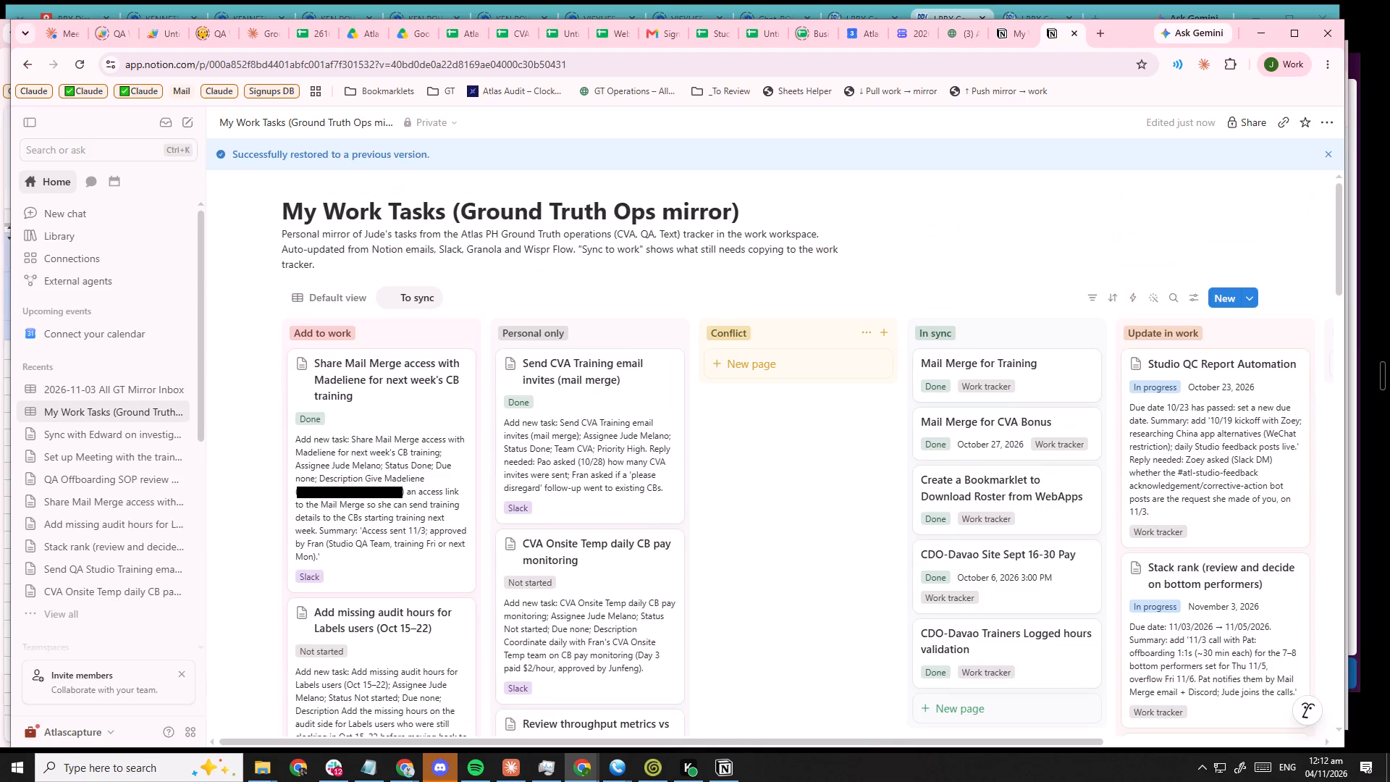
Switch to the work tracker's My Tasks view and run the Push mirror → work helper.
click(1014, 45)
click(898, 172)
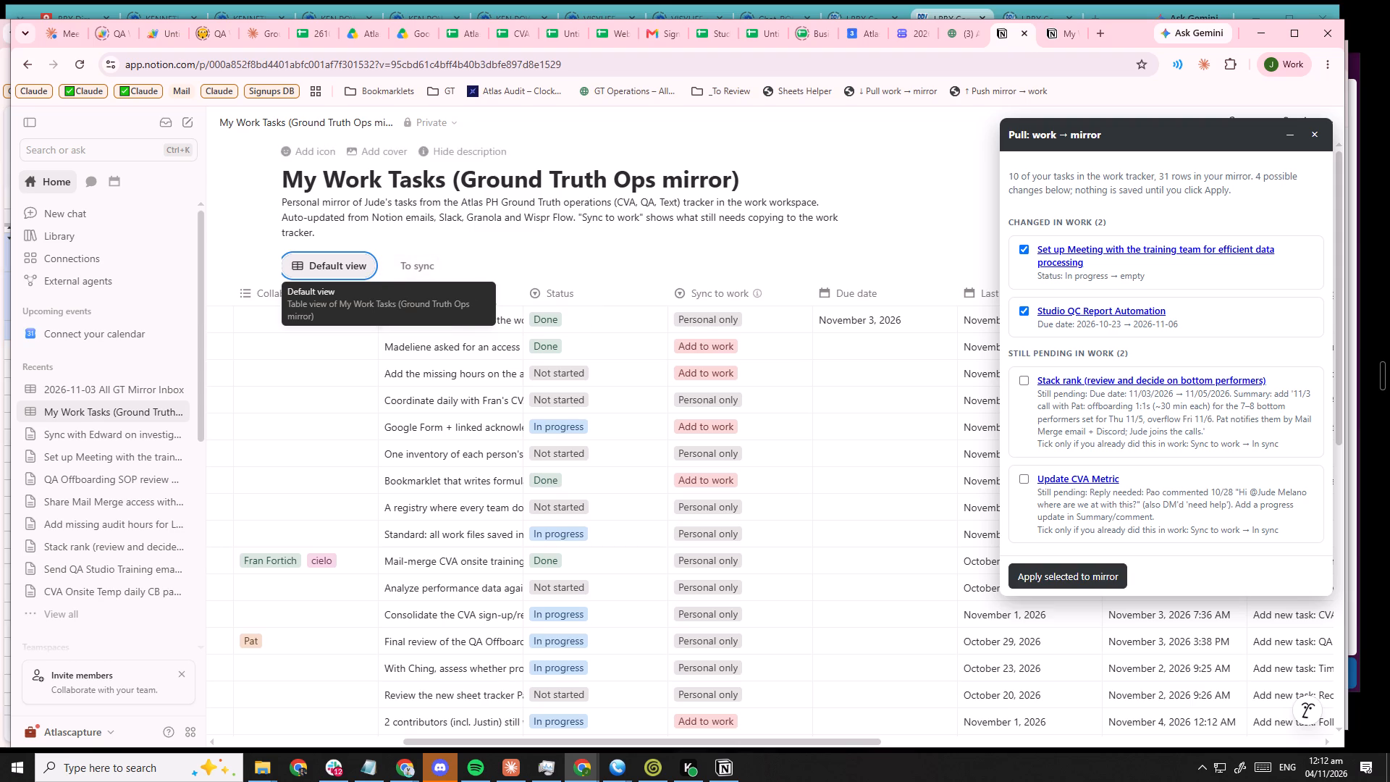
click(946, 37)
click(471, 267)
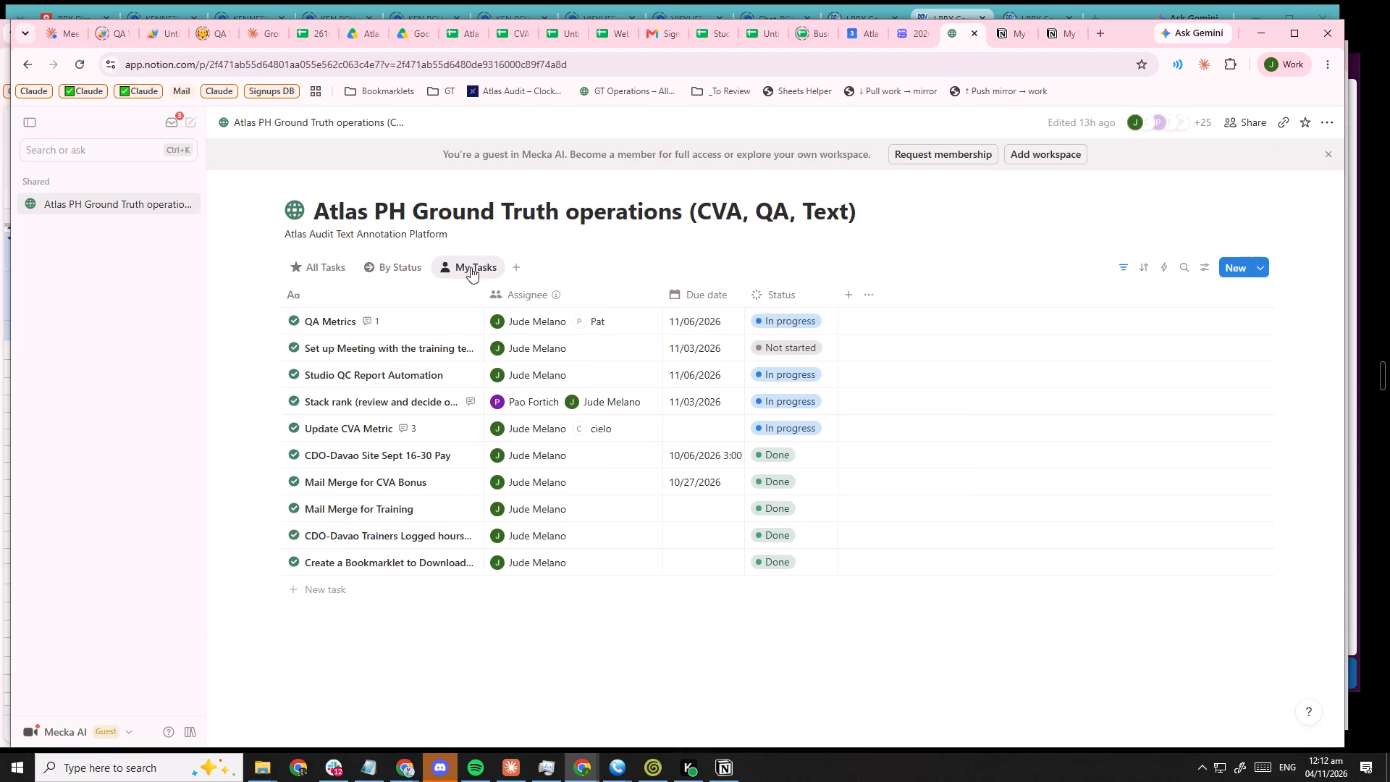
click(1056, 228)
click(1029, 93)
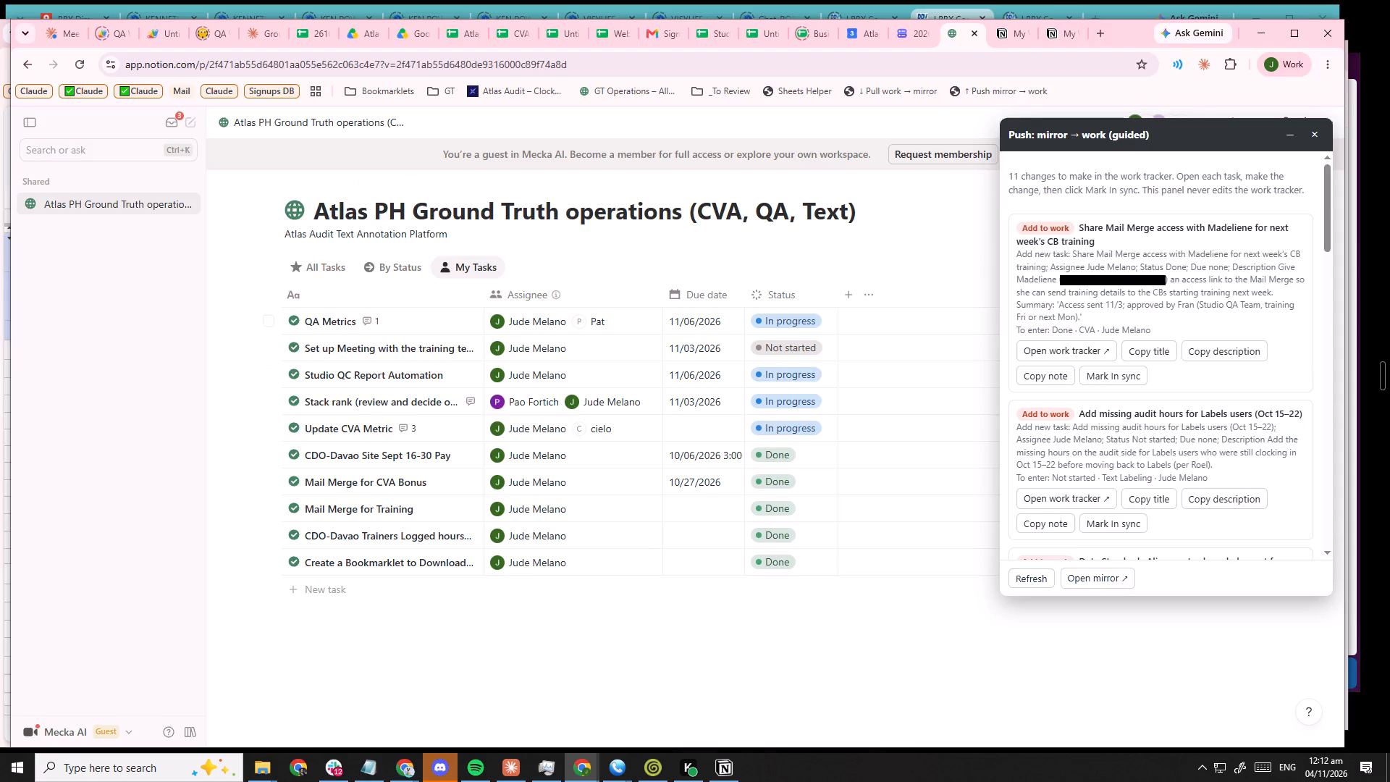
scroll(1073, 272, up, 5)
Widen the task name column in the My Tasks view to fit the full titles.
drag(482, 295, 693, 317)
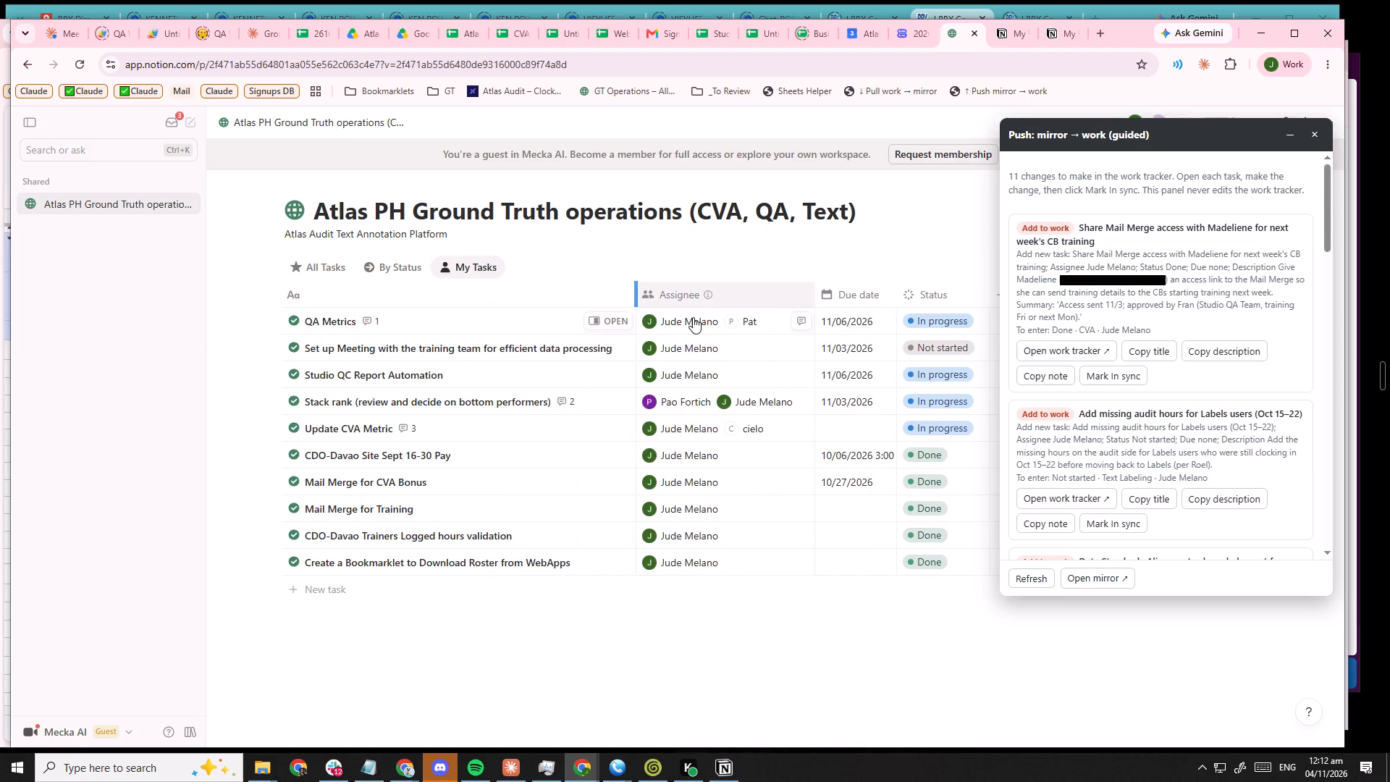
drag(693, 317, 687, 317)
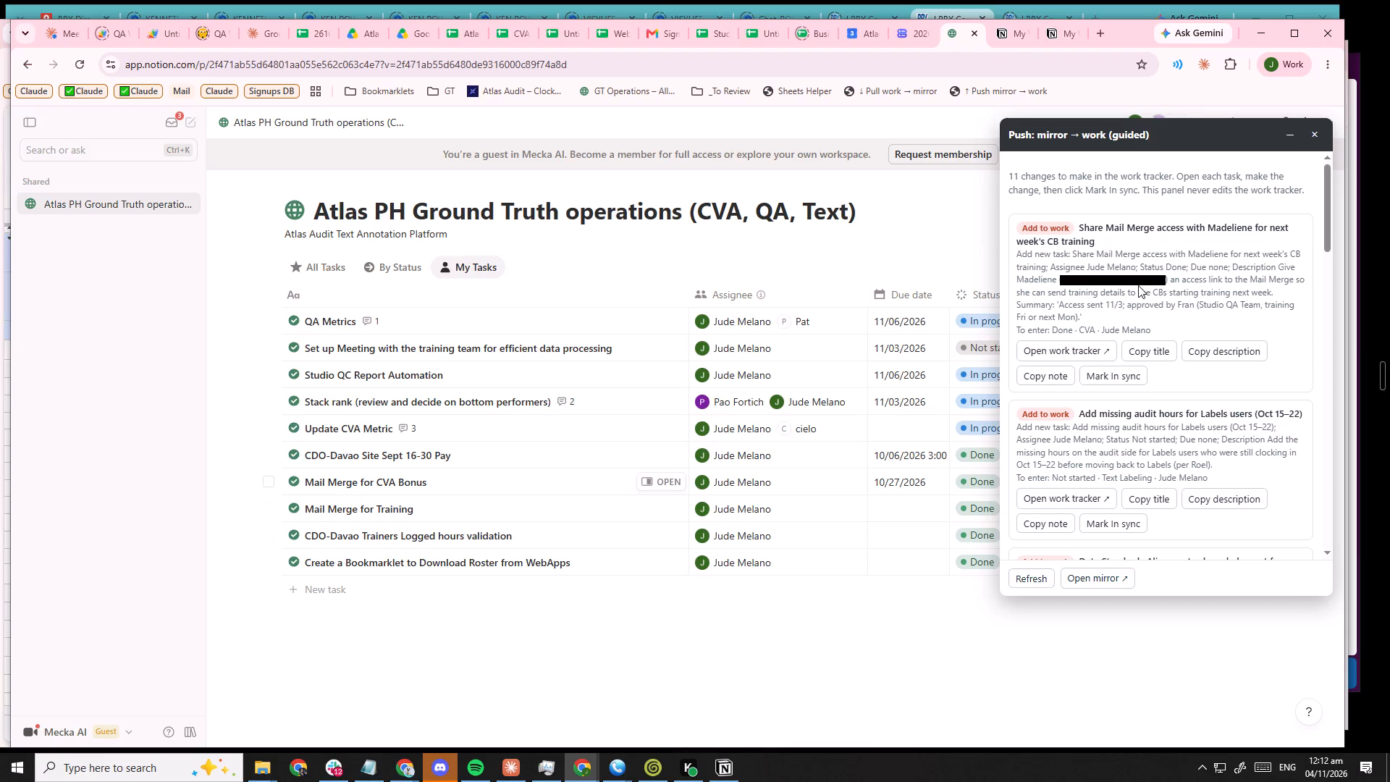
Open the work tracker from the Share Mail Merge access item in the guided Push list, and return to that list.
click(1079, 352)
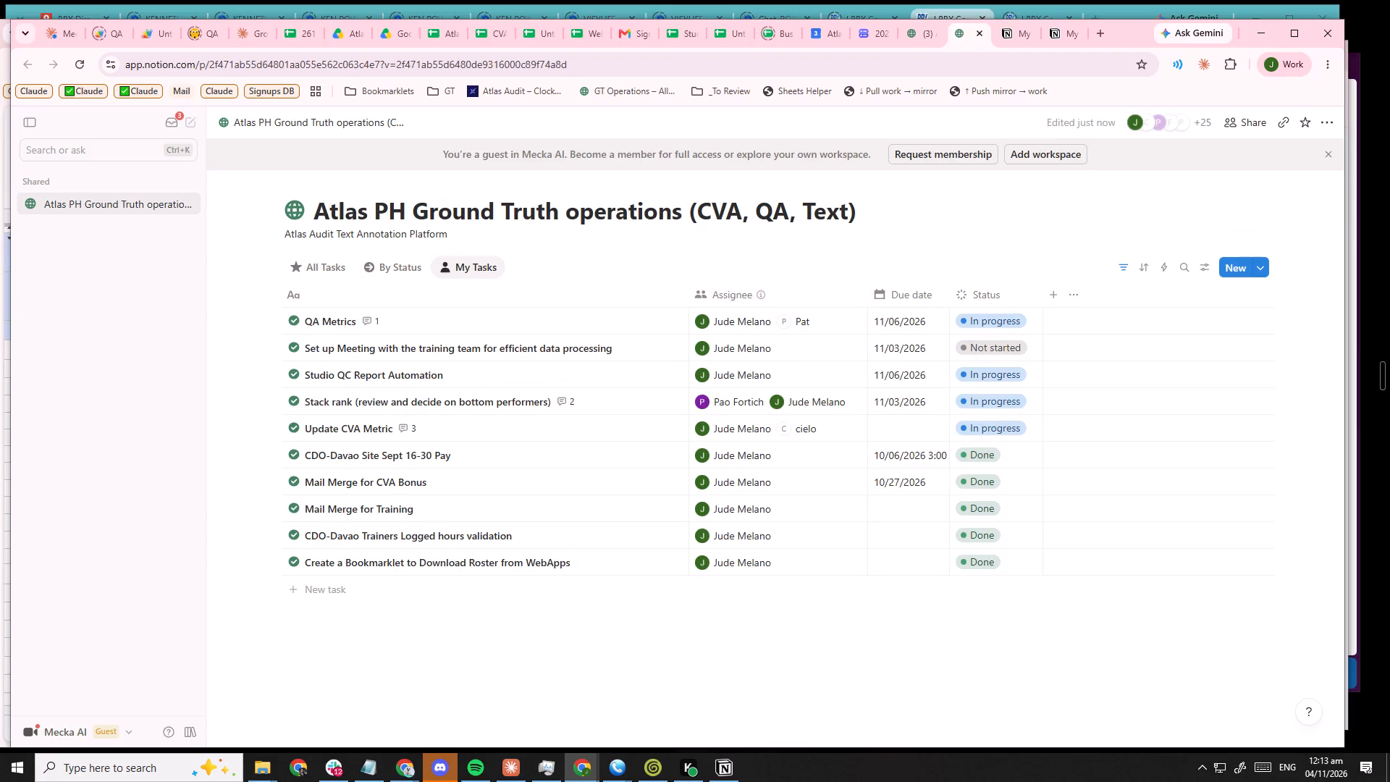
click(914, 35)
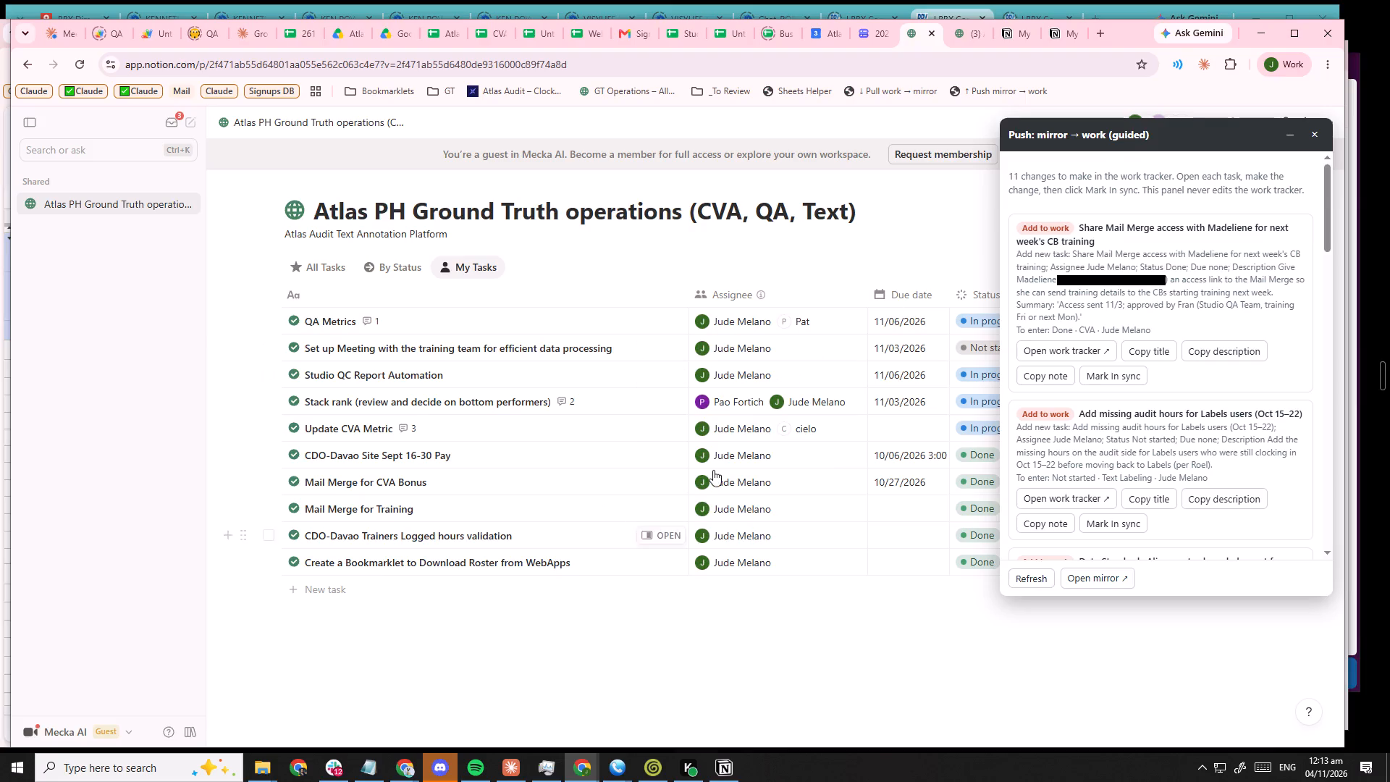
Copy the note of the Share Mail Merge access item and open the Mail Merge for Training task beside the list.
click(1040, 382)
click(463, 503)
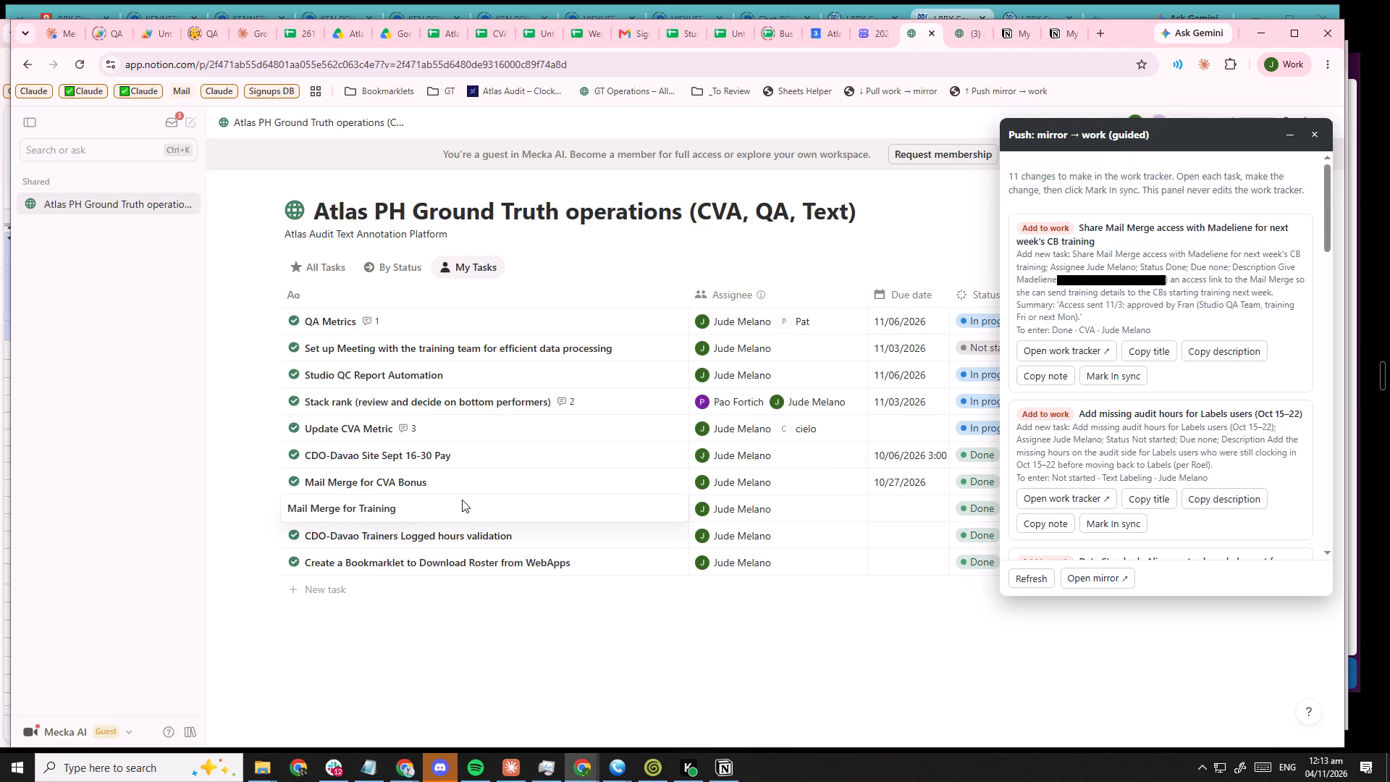
click(526, 666)
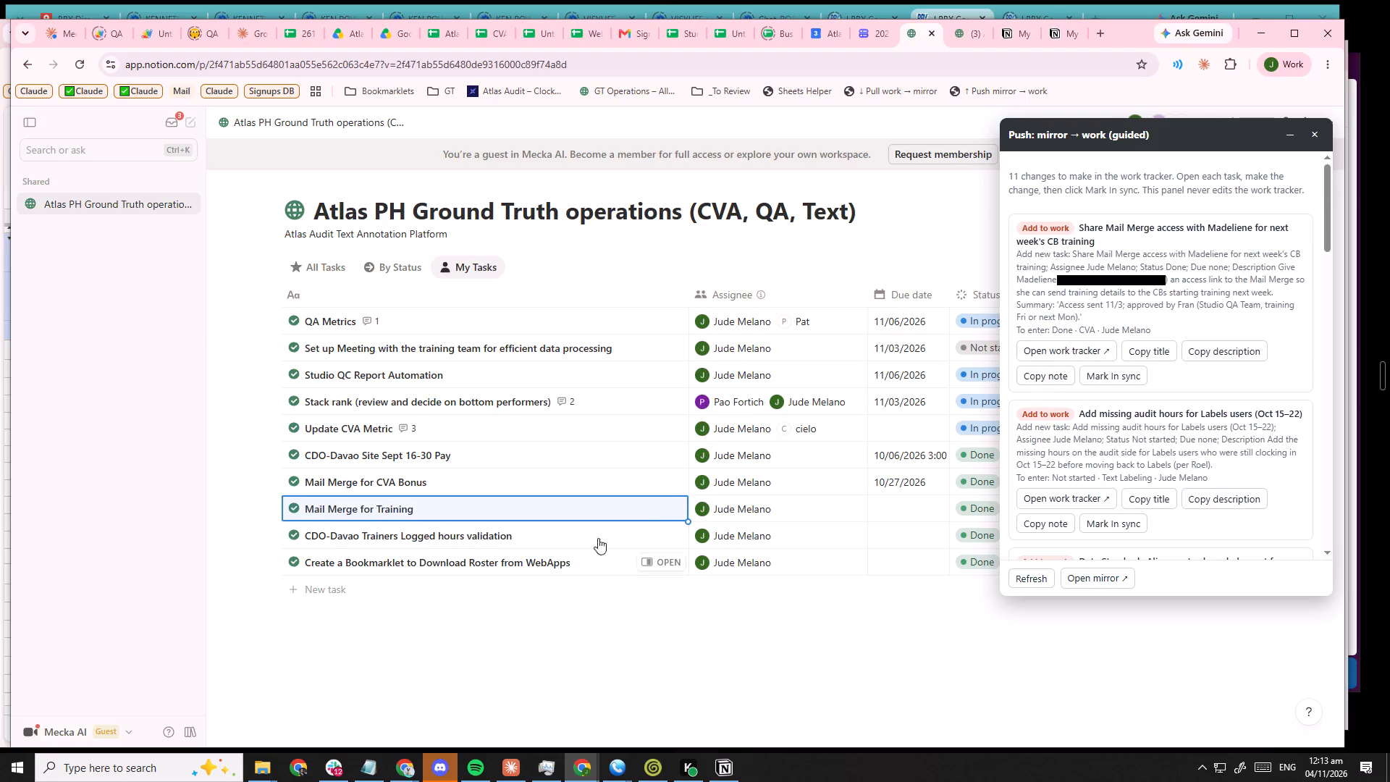
click(654, 510)
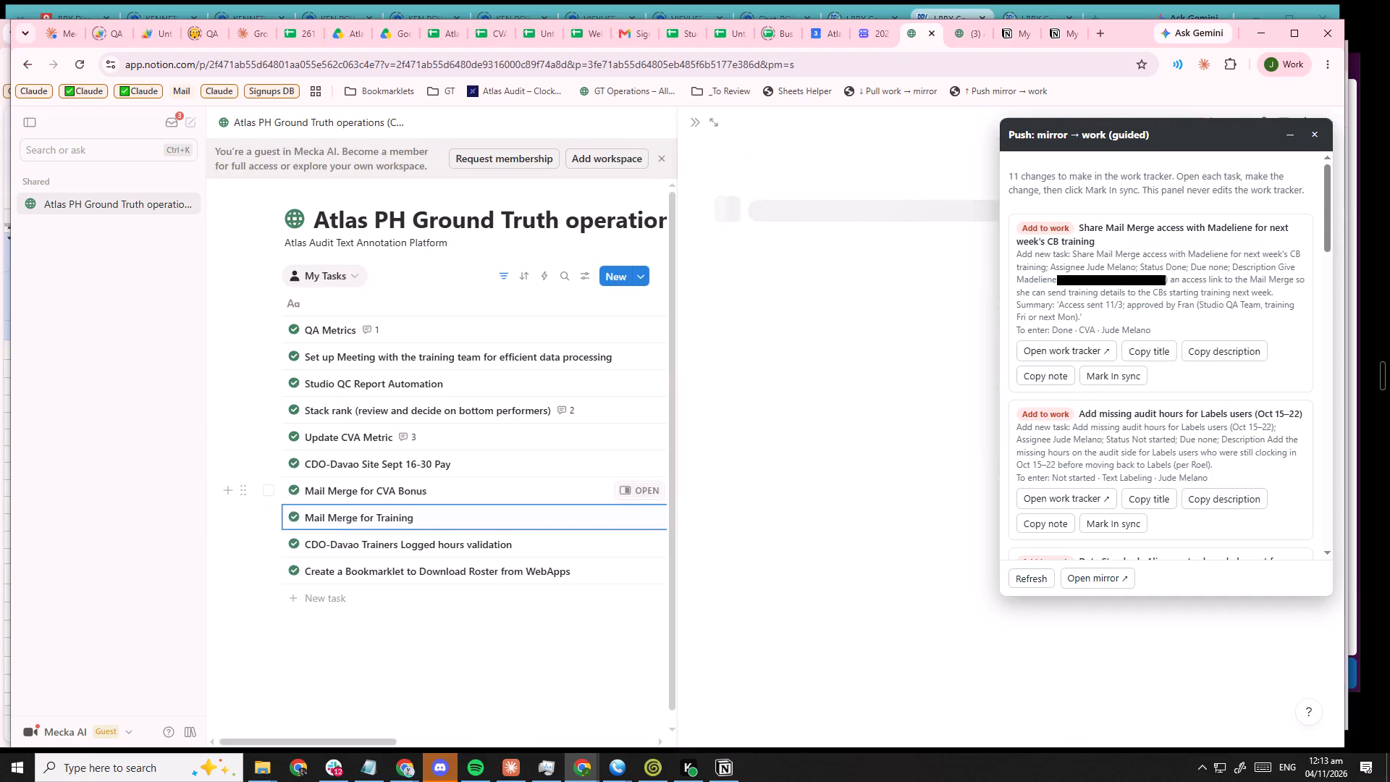
drag(1240, 138, 515, 114)
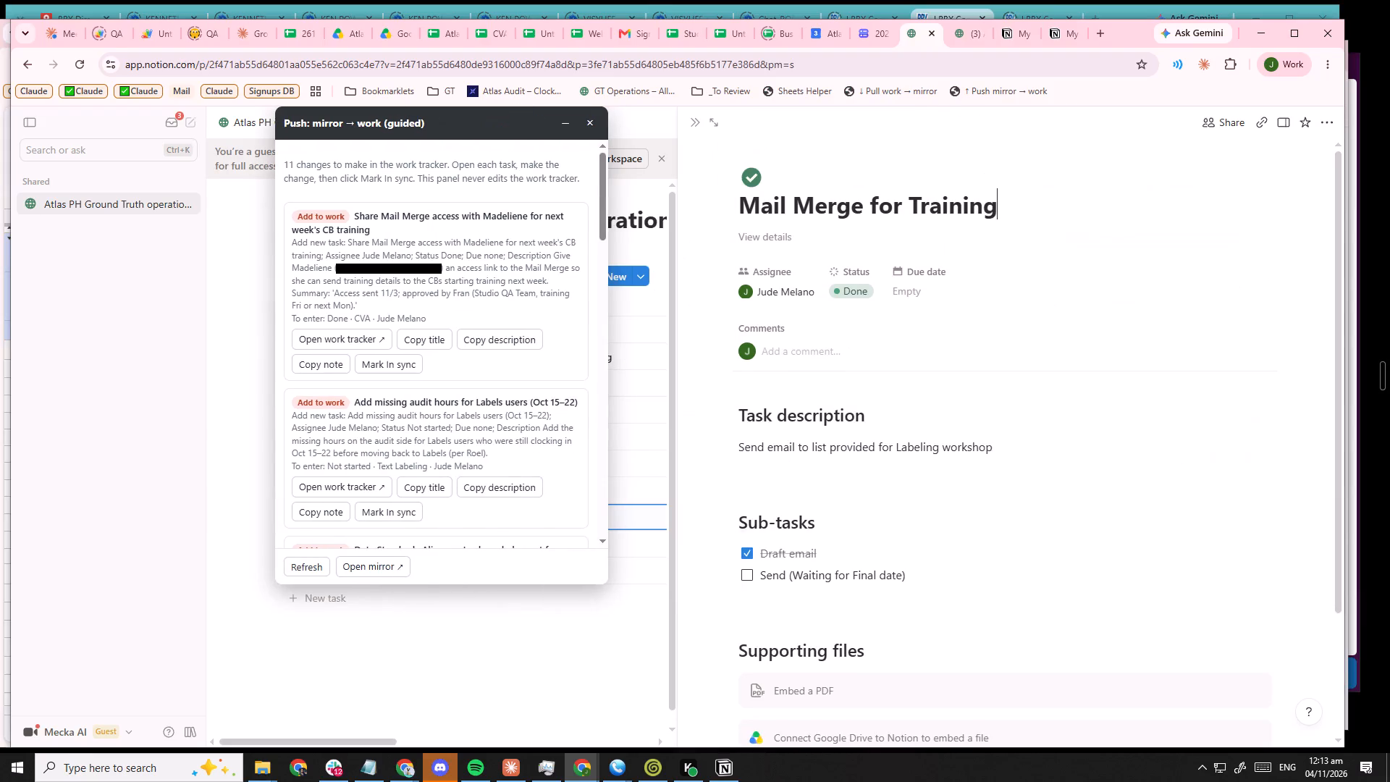
scroll(1337, 521, down, 6)
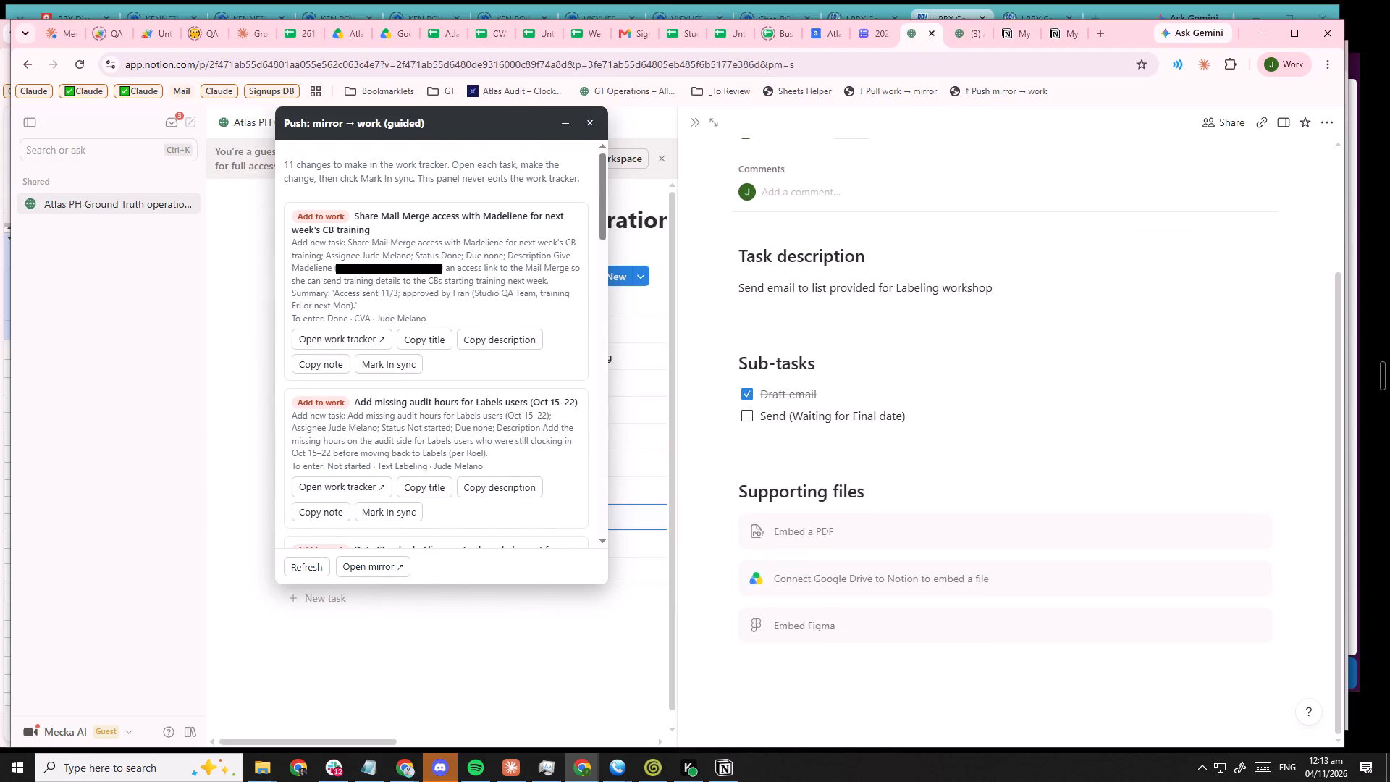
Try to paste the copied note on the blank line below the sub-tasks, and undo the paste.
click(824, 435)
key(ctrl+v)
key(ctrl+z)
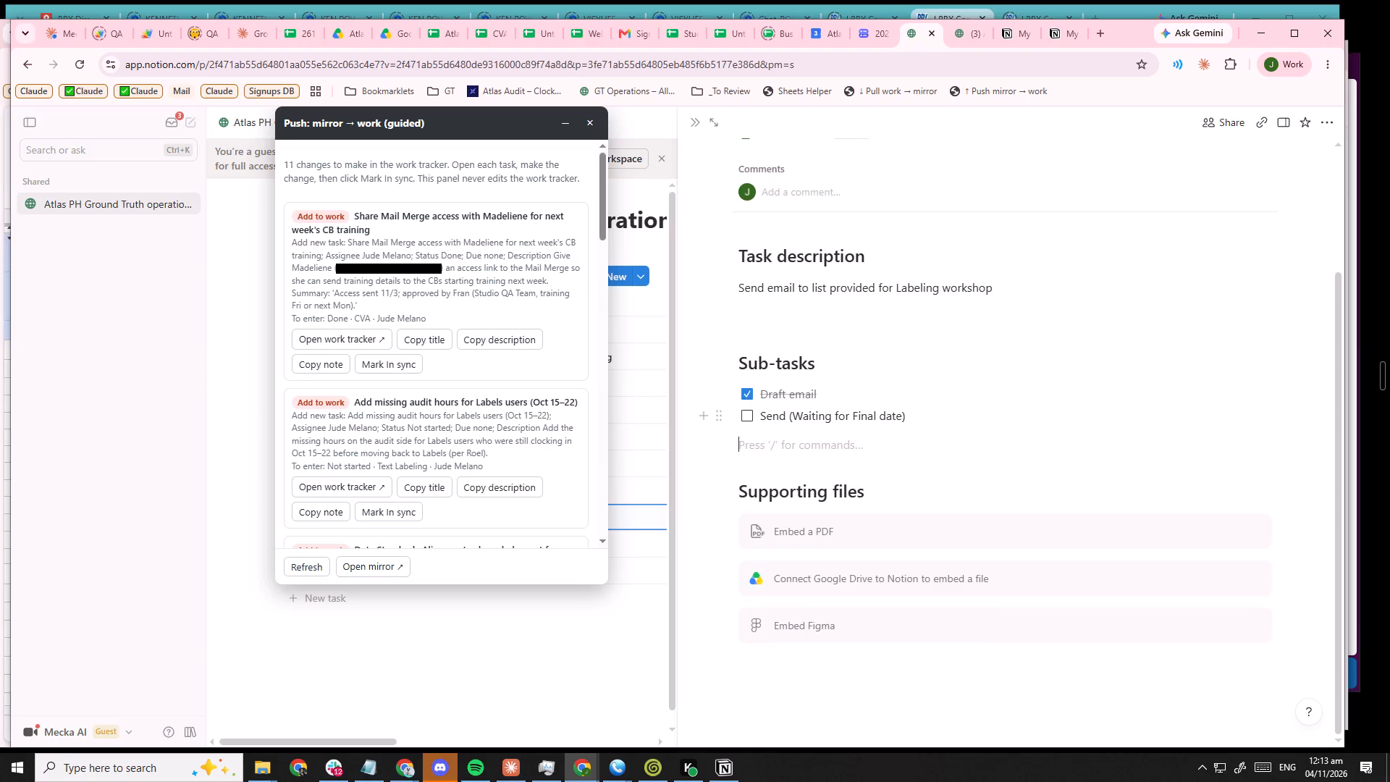
Mark the "Send (Waiting for Final date)" sub-task as complete.
click(991, 409)
shift+click(751, 411)
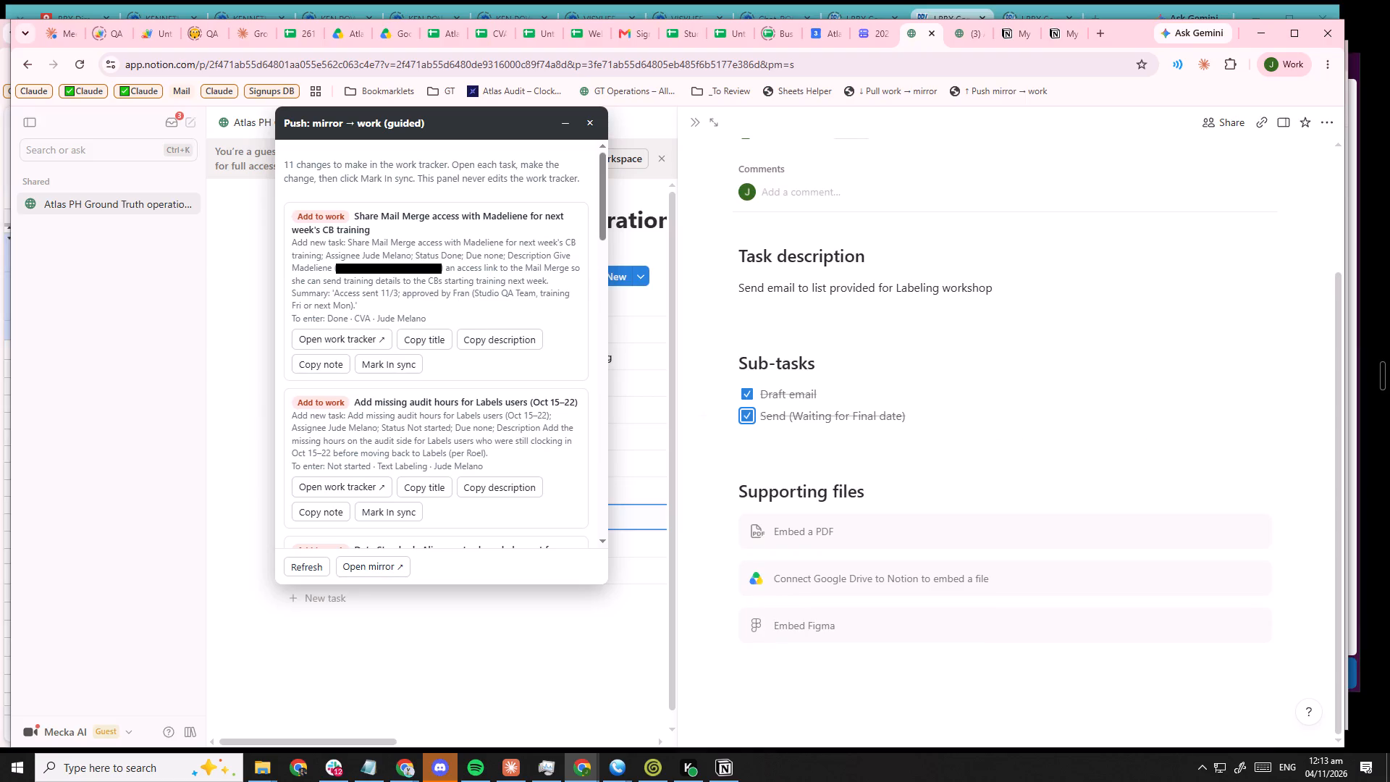
Add a new to-do below the Send sub-task, paste the copied note into it, and undo the paste.
click(945, 419)
key(Return)
key(ctrl+v)
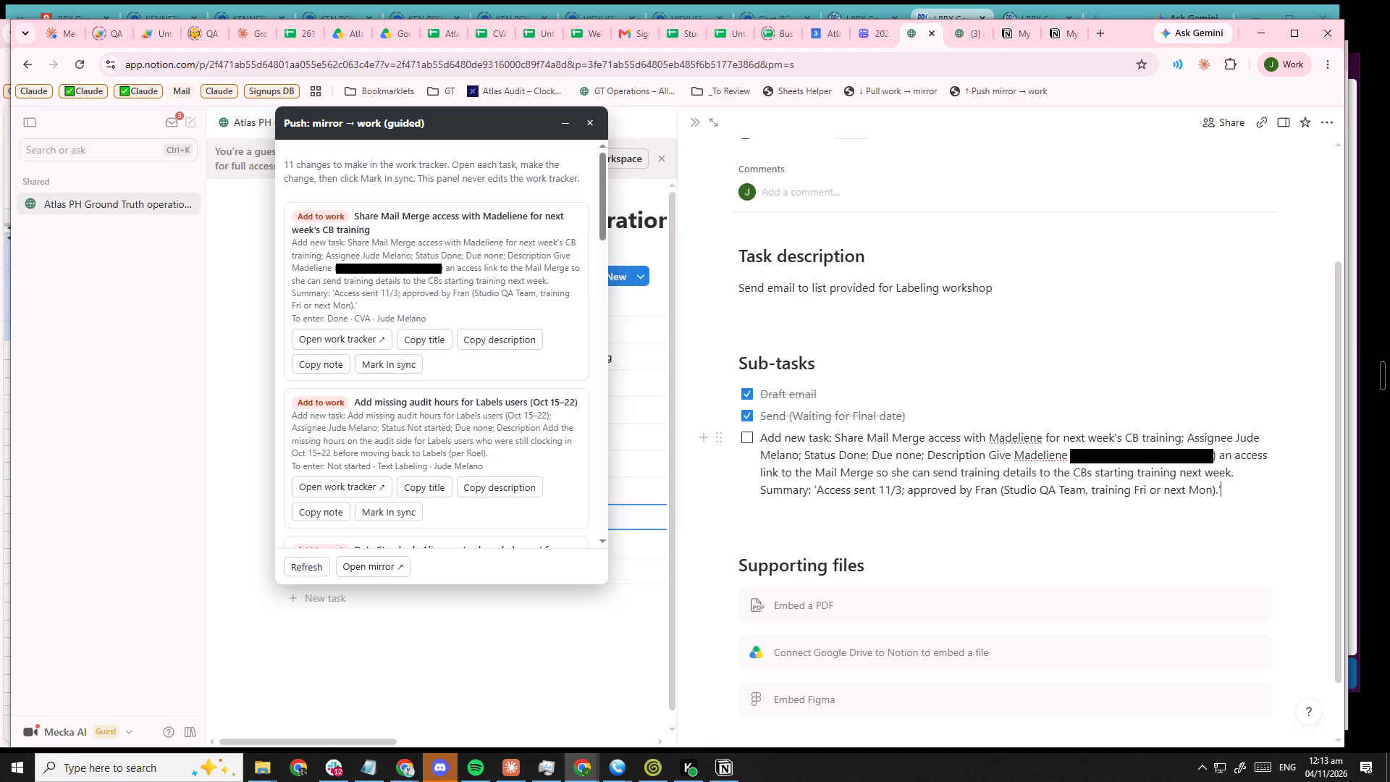
key(ctrl+z)
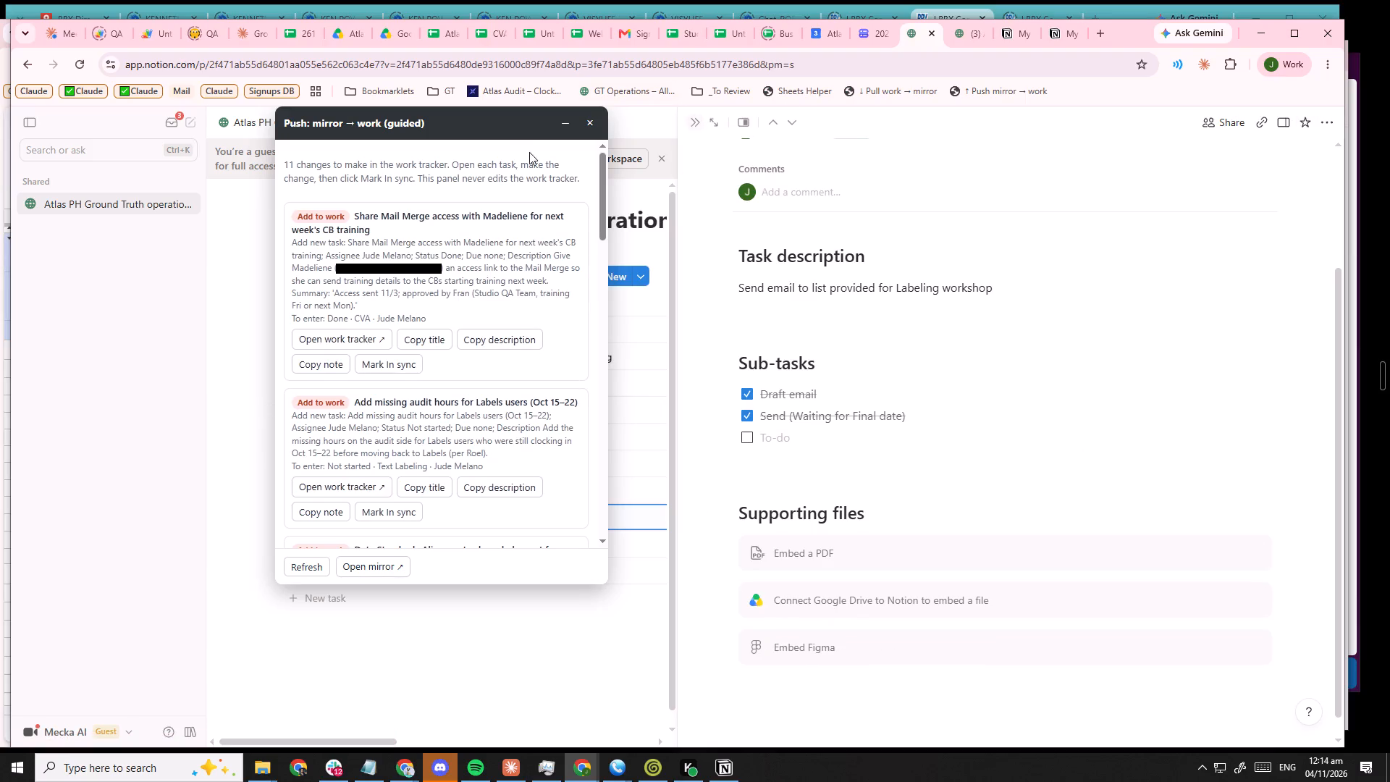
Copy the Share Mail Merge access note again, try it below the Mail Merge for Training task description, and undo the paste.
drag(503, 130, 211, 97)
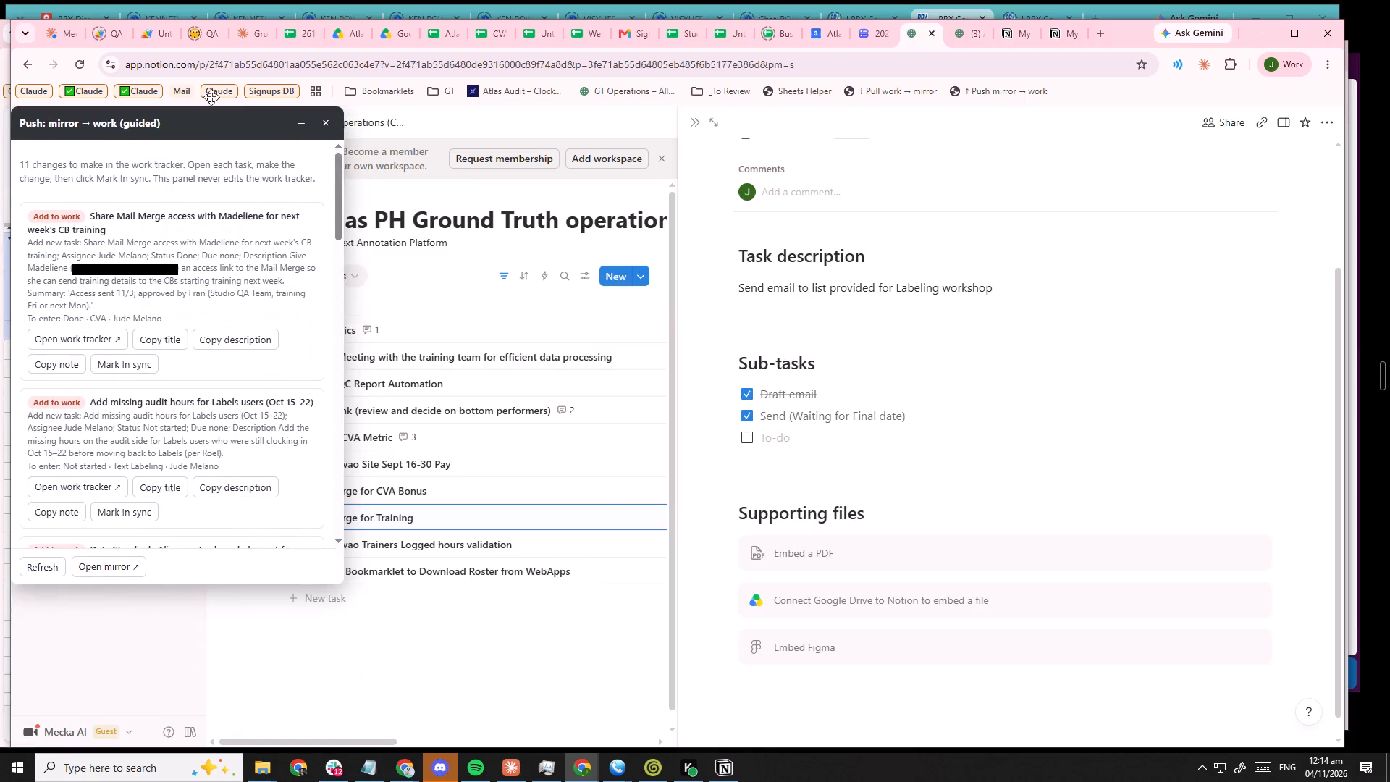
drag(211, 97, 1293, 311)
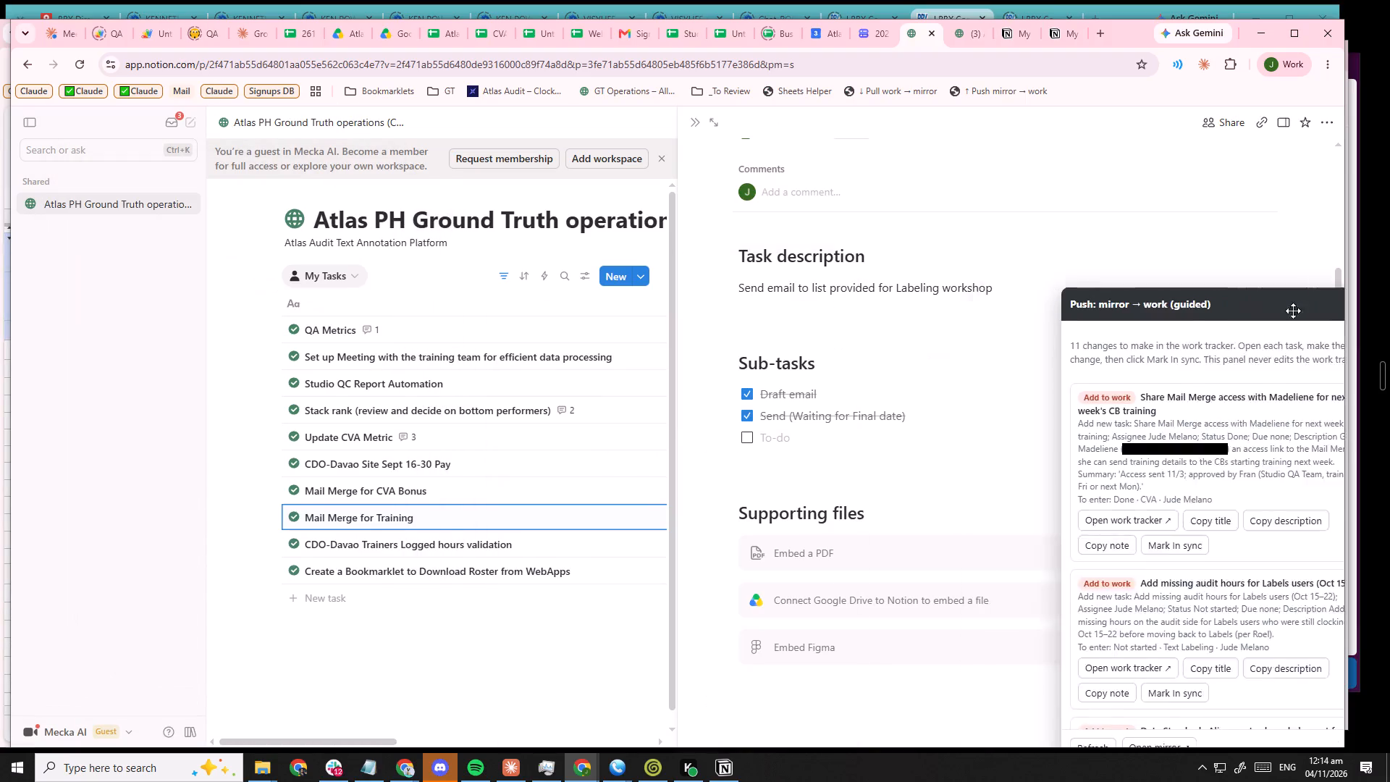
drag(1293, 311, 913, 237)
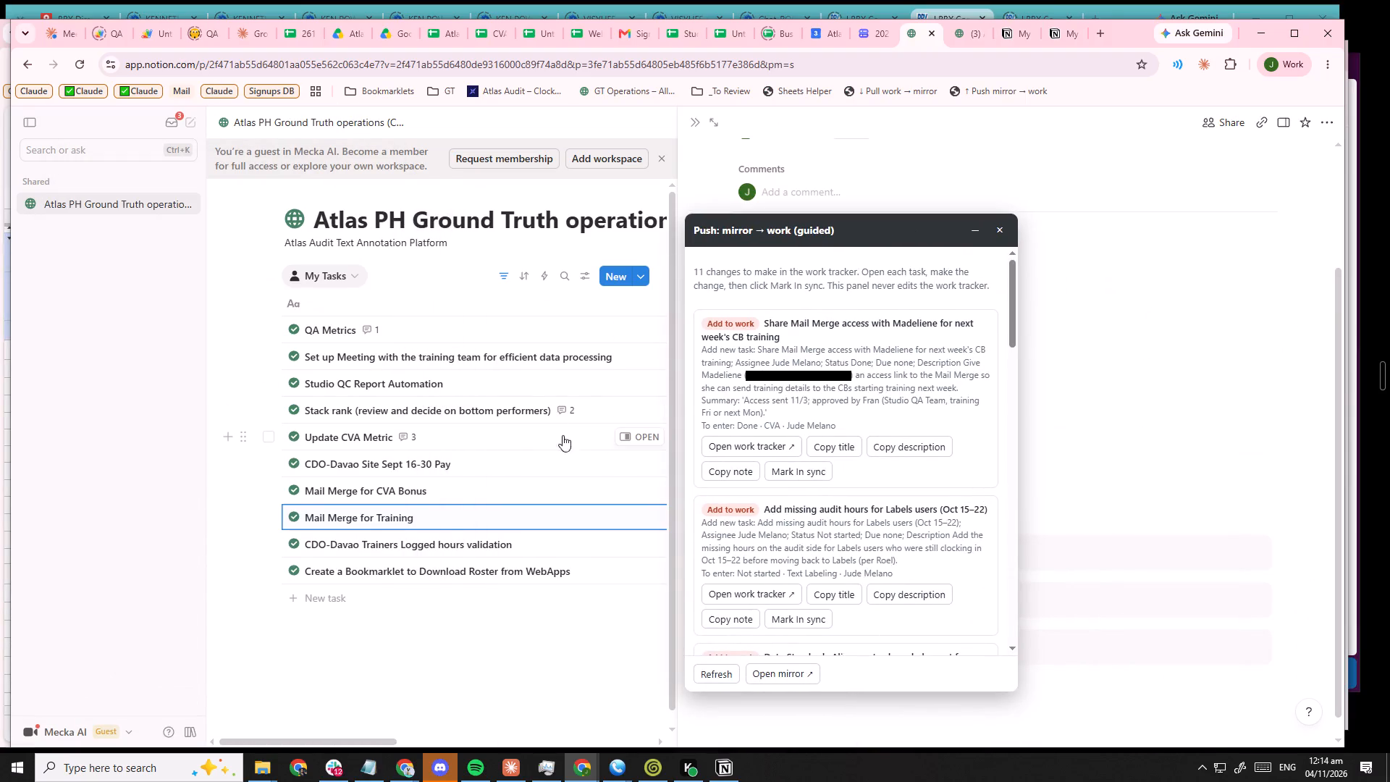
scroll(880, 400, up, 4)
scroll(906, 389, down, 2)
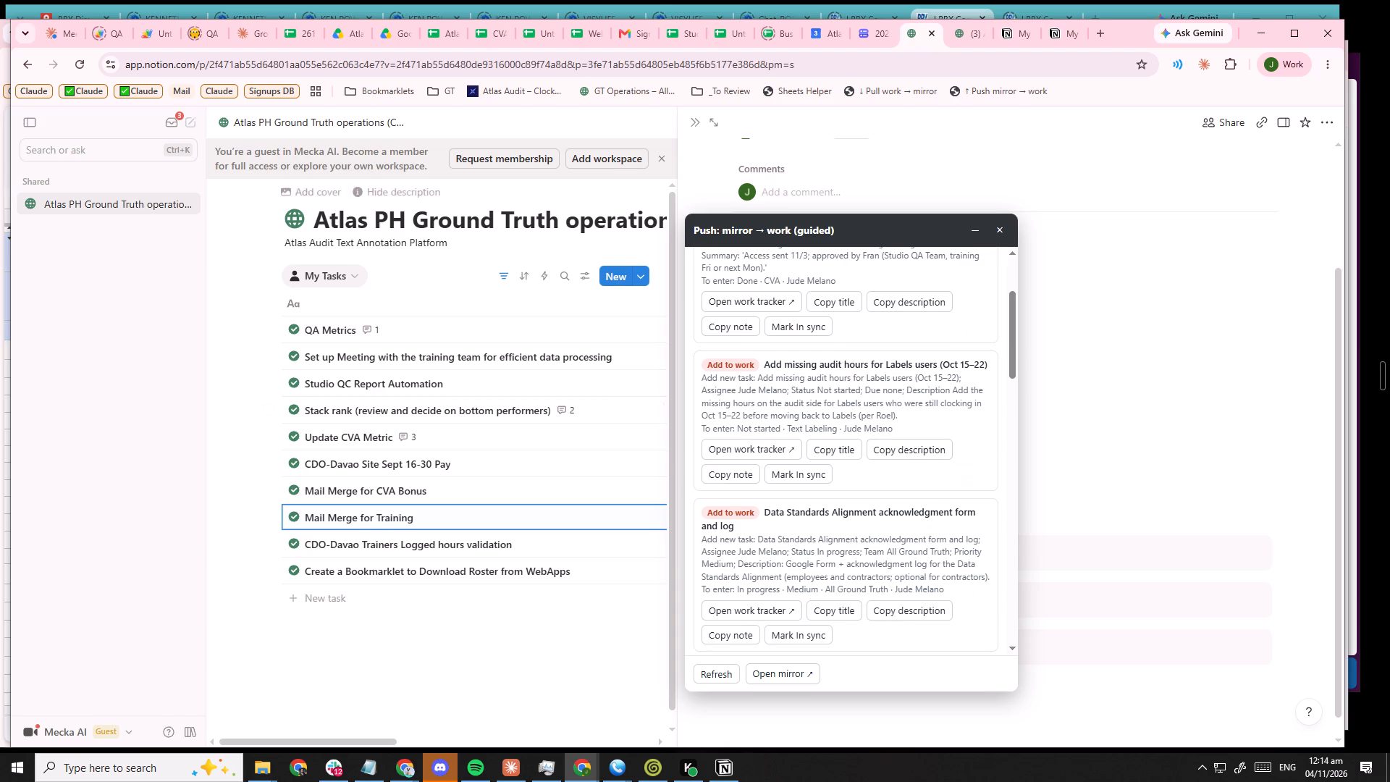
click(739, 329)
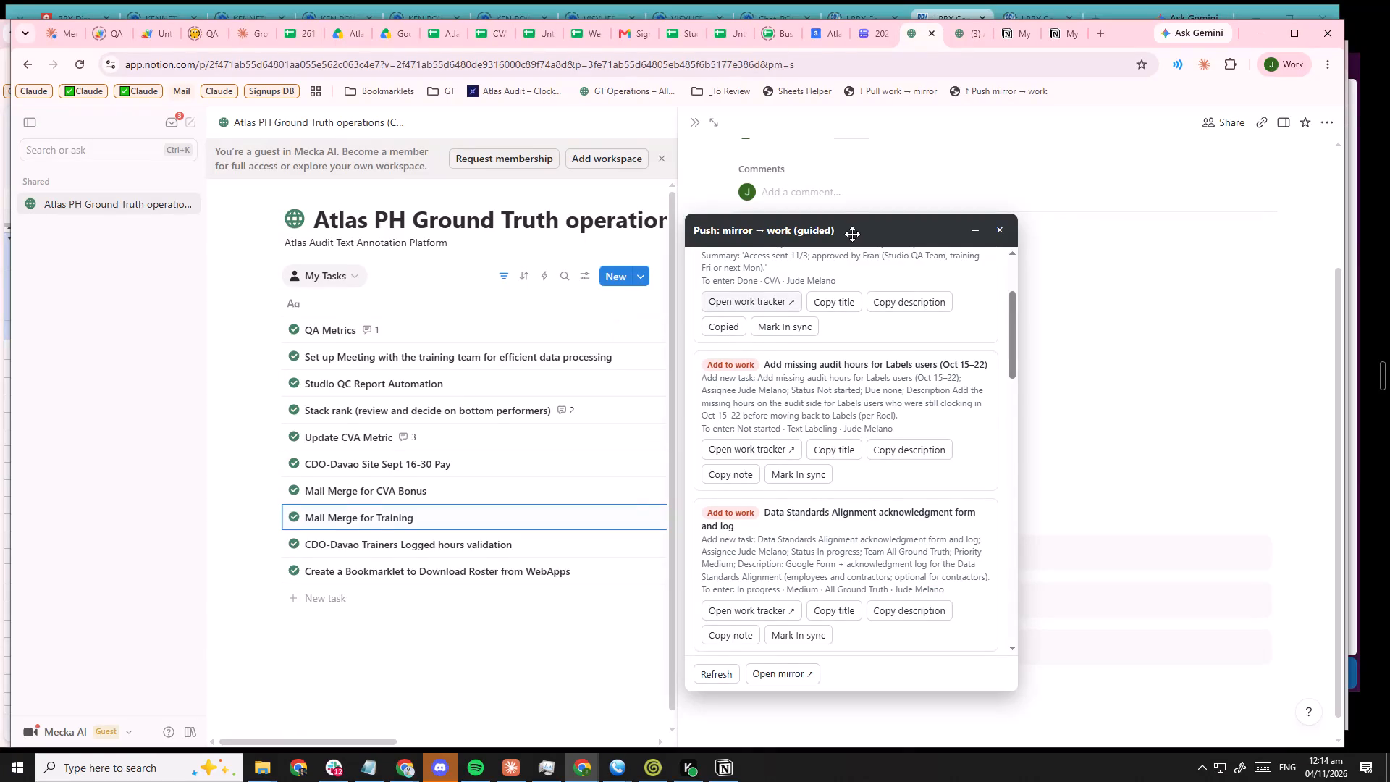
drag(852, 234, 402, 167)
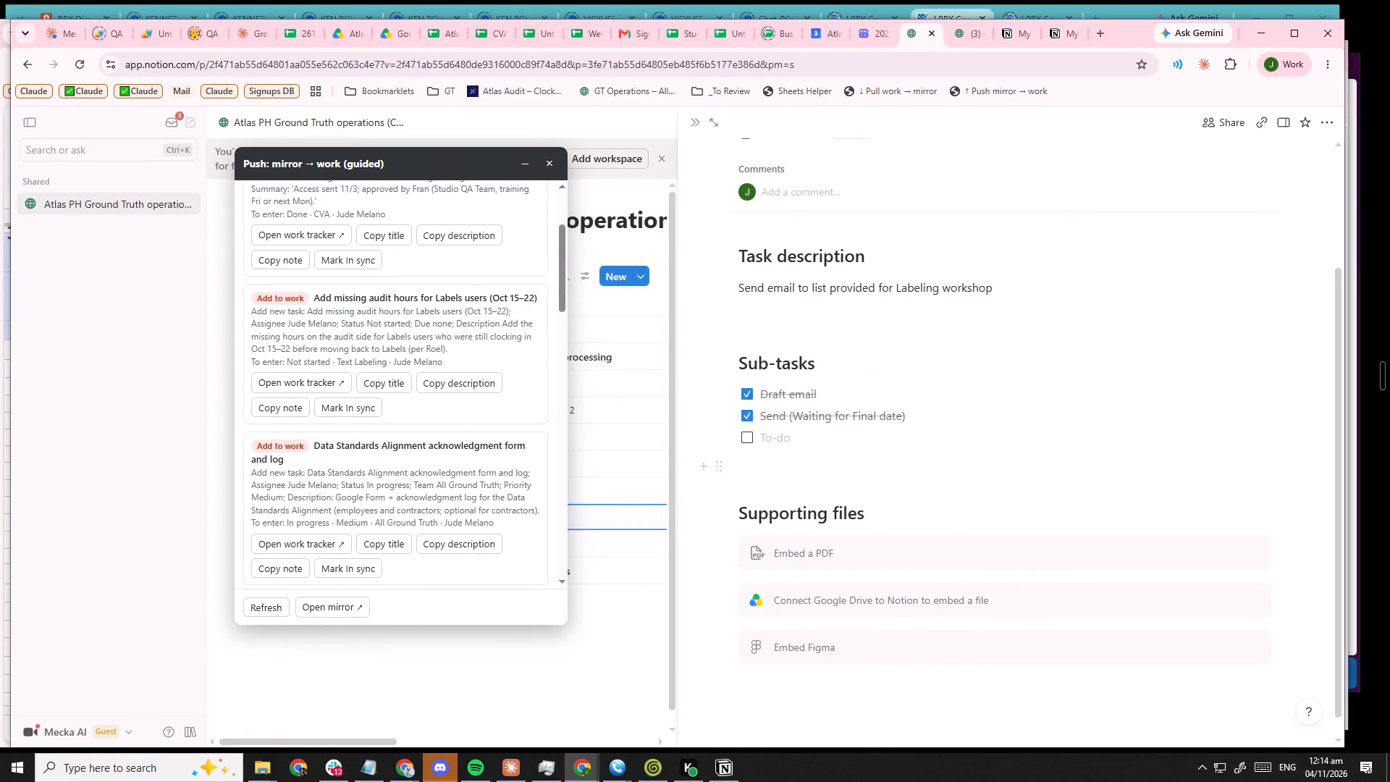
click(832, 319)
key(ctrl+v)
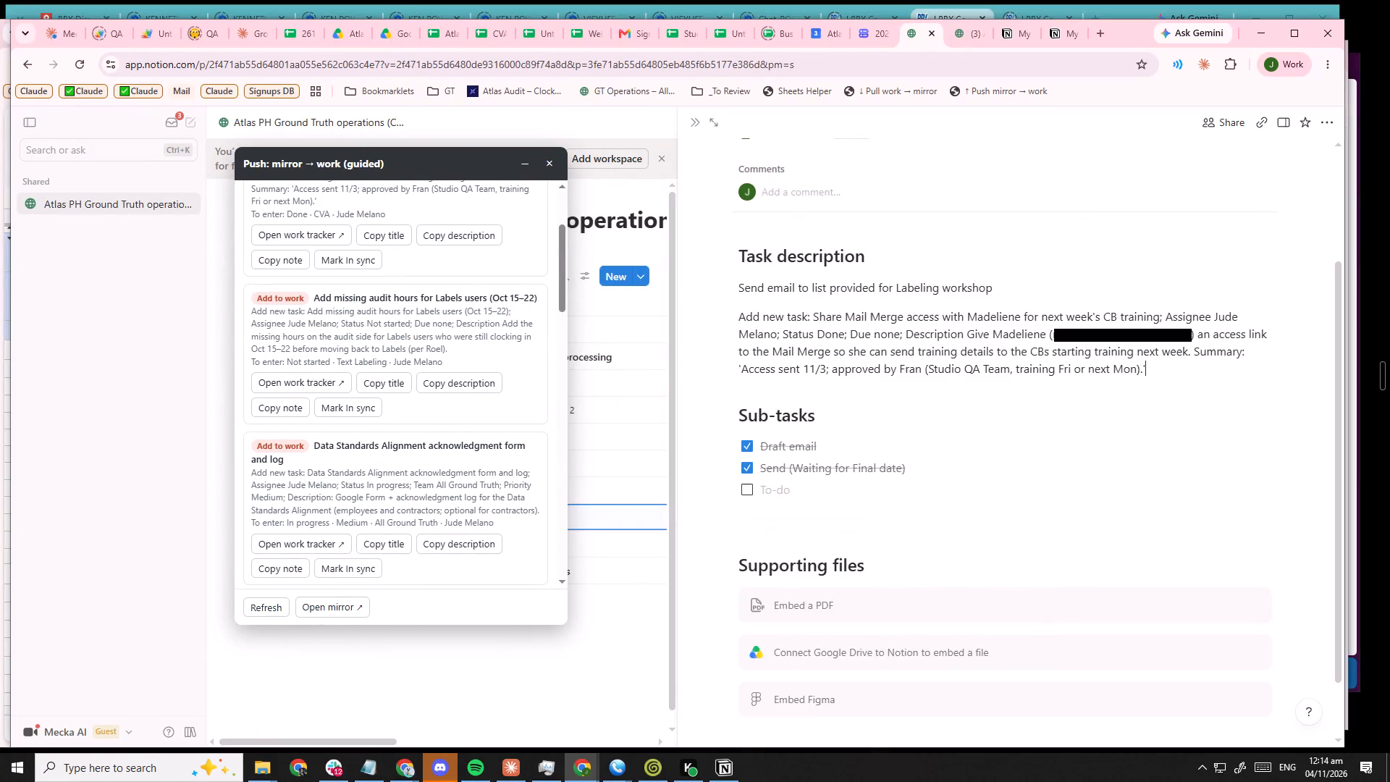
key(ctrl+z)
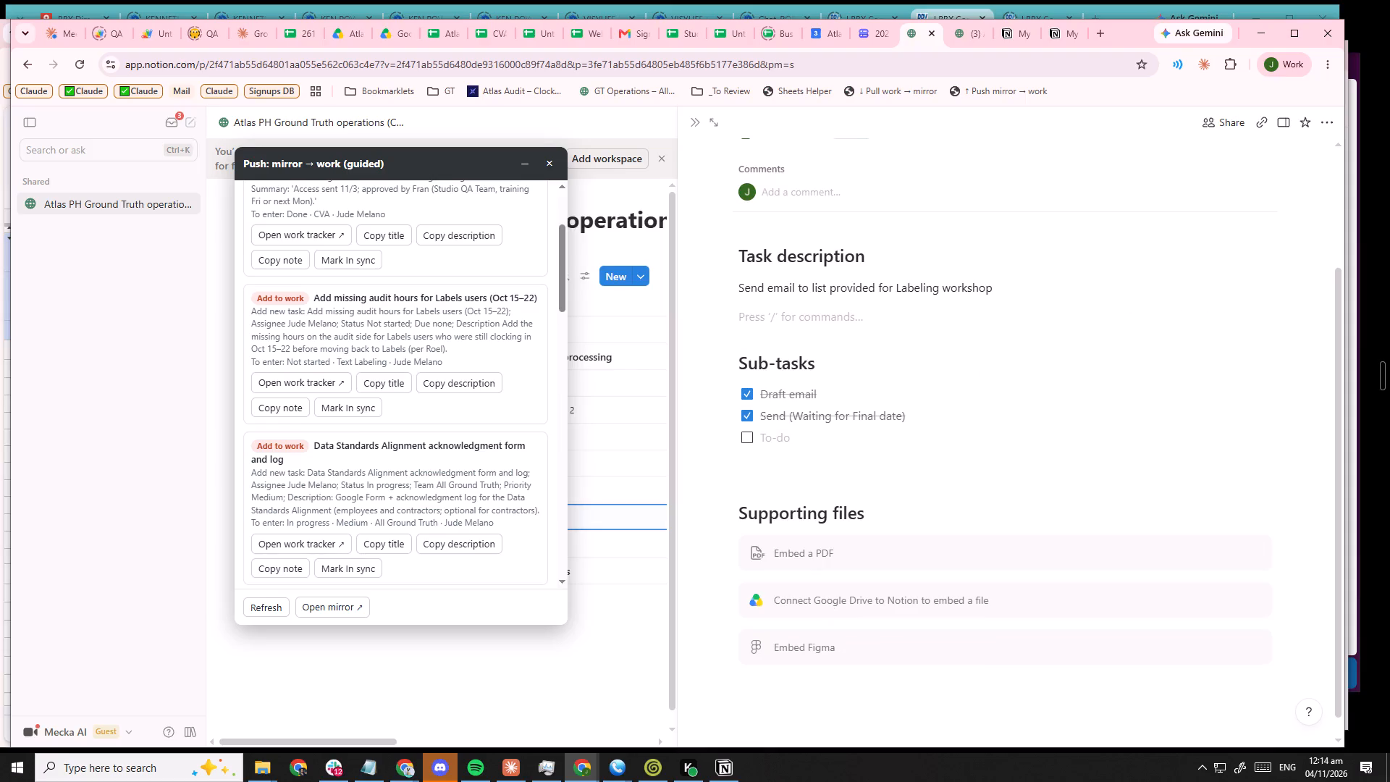
Open the work tracker from the Data Standards Alignment acknowledgment form and log item in the guided Push list.
scroll(403, 337, up, 8)
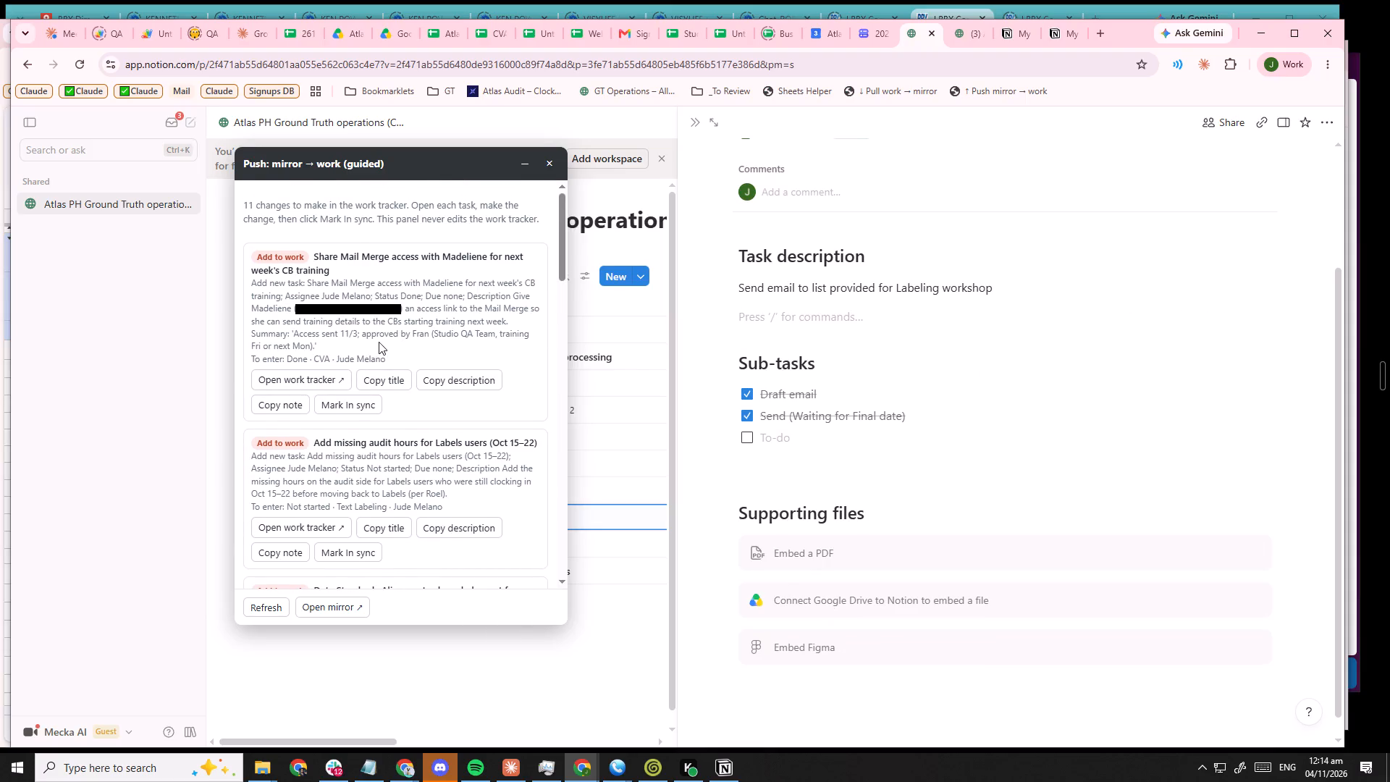
scroll(379, 342, down, 2)
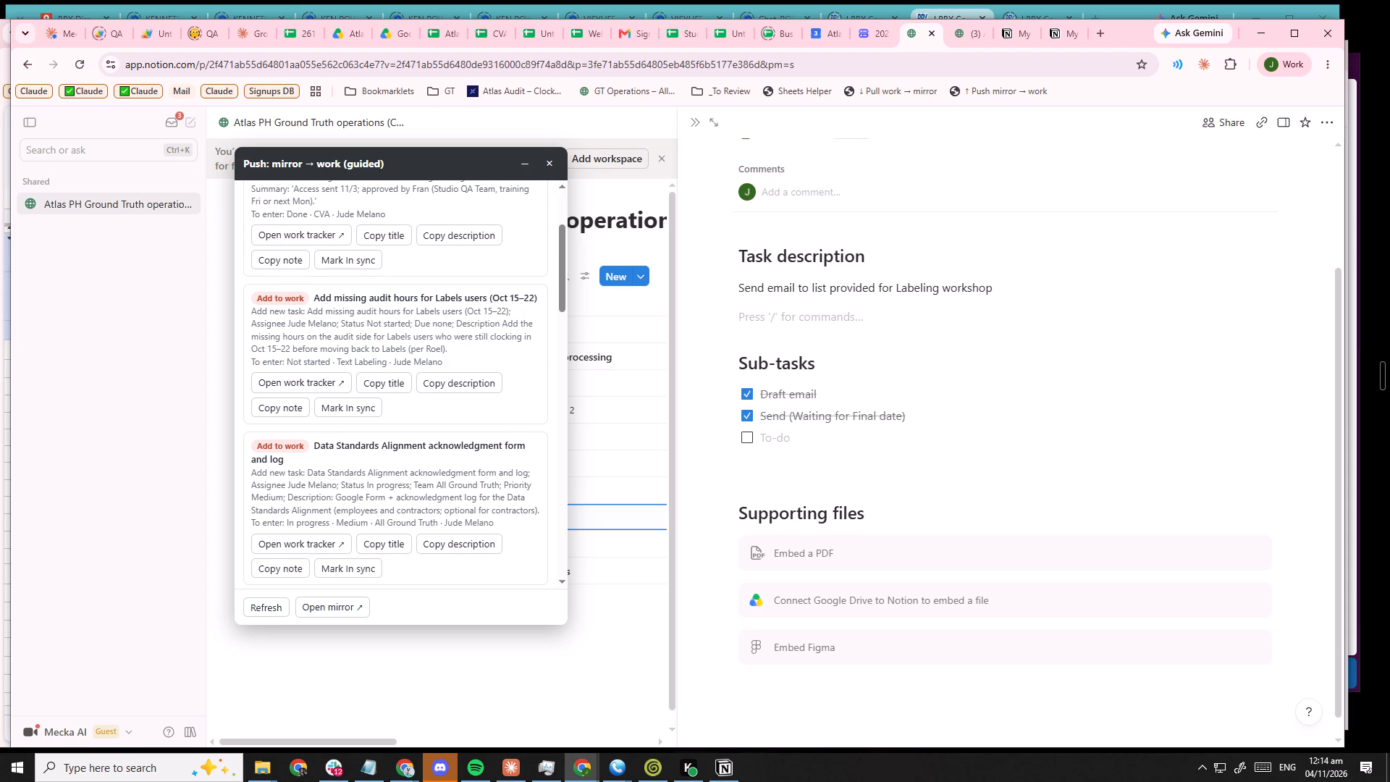
scroll(342, 336, down, 2)
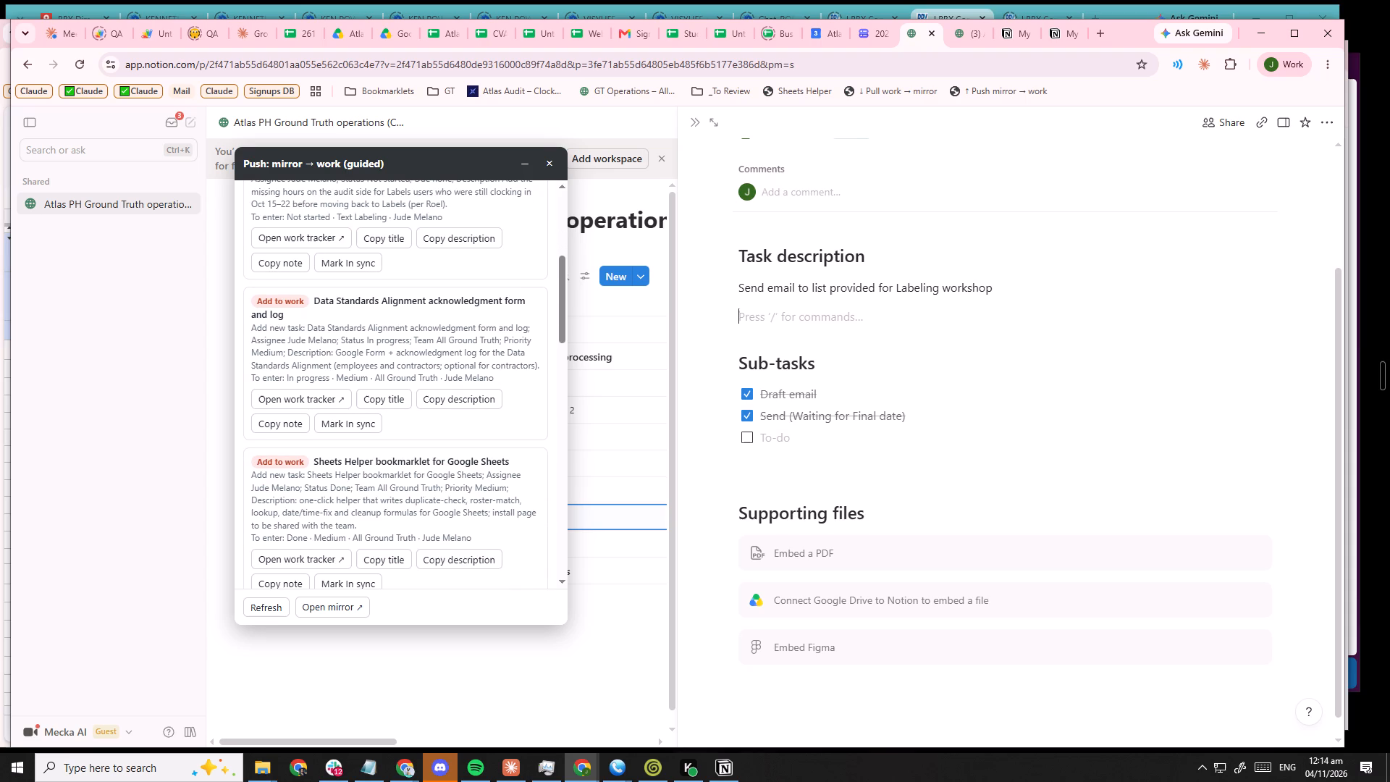
click(306, 400)
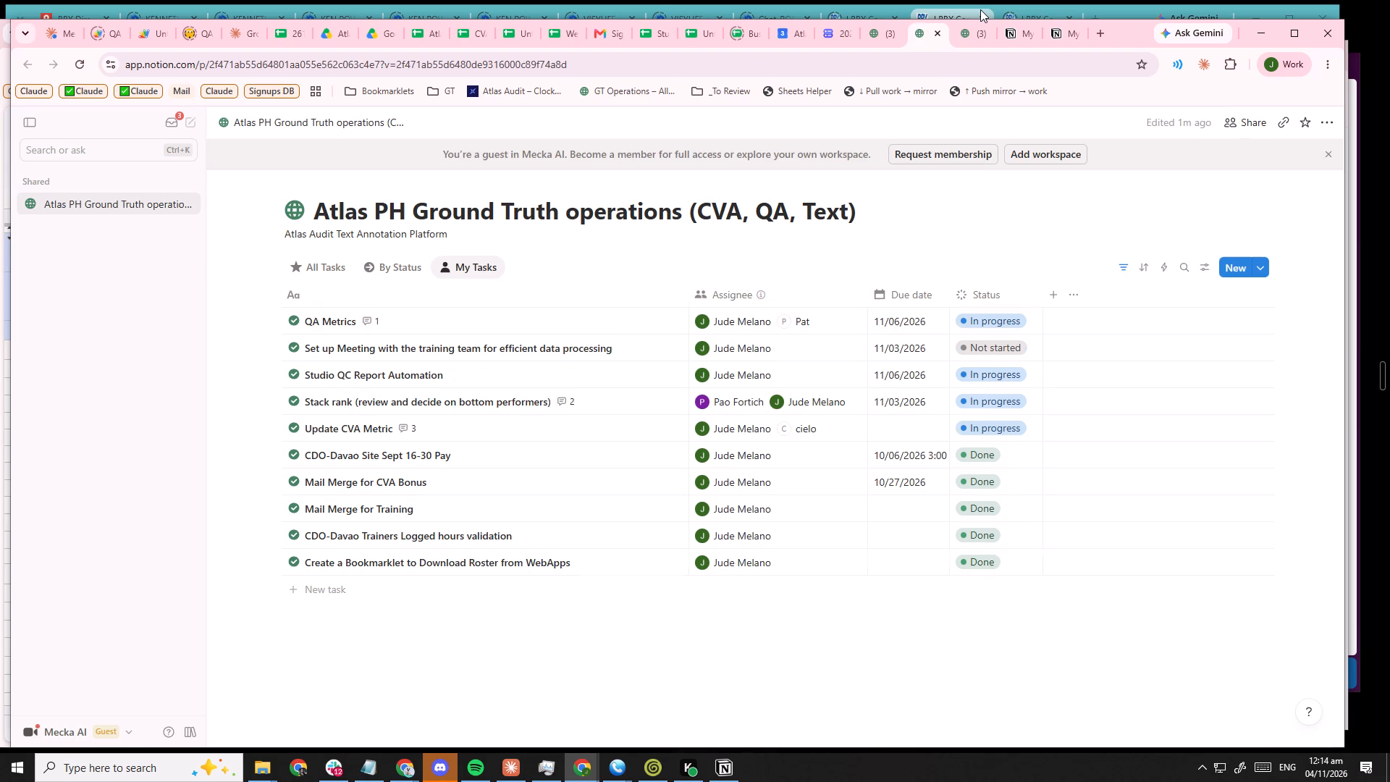
Close the two extra work tracker tabs, leaving one open on My Tasks.
click(972, 35)
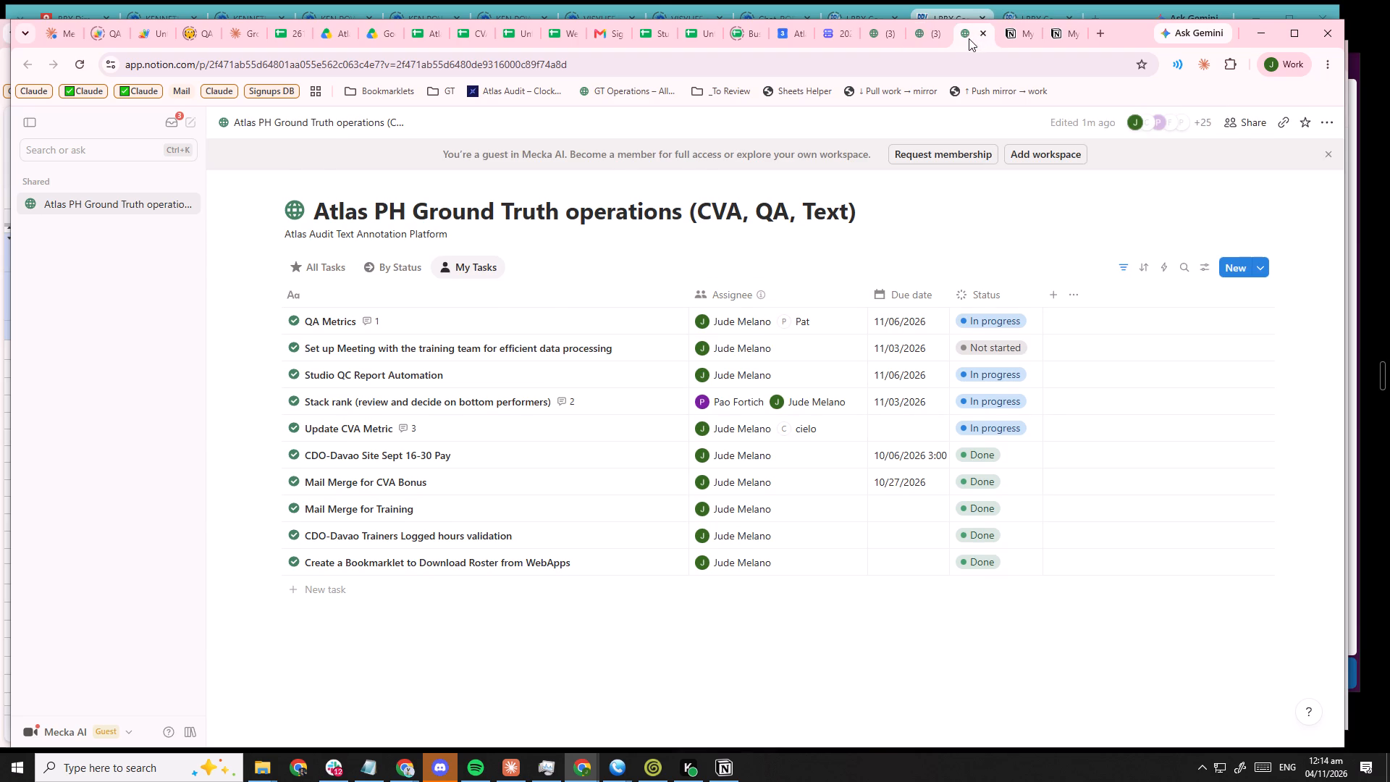
key(ctrl+w)
click(914, 37)
key(ctrl+w)
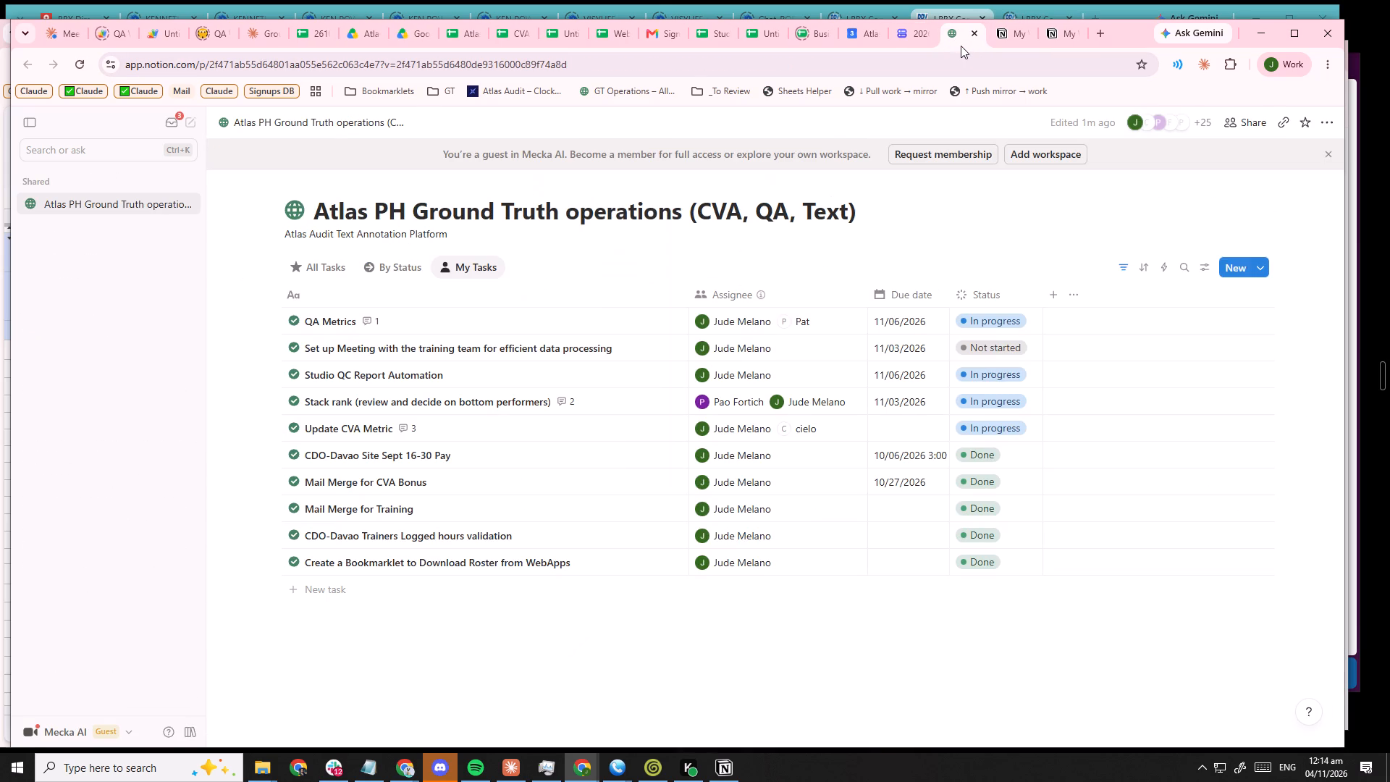
Run the Push mirror → work helper again and move its guided list clear of the task names.
click(1010, 97)
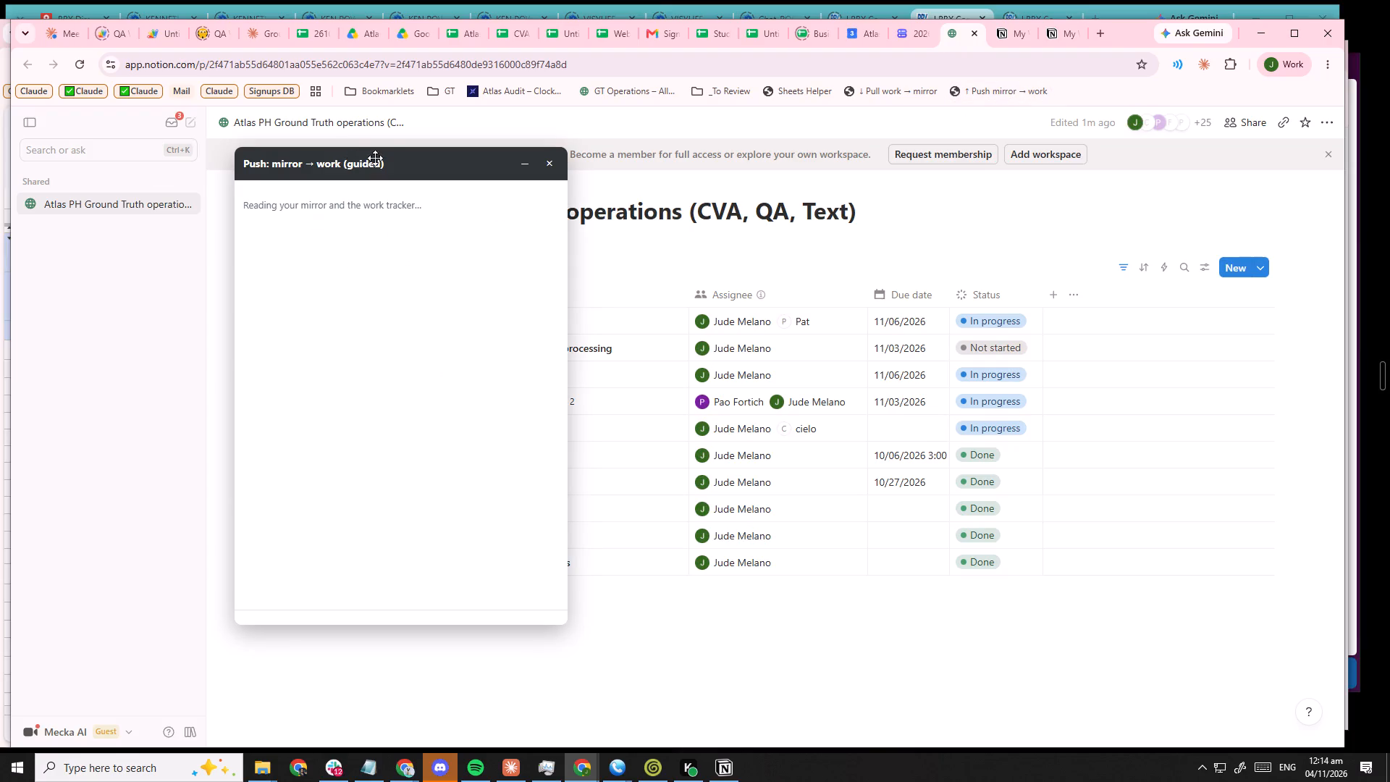
drag(378, 164, 754, 146)
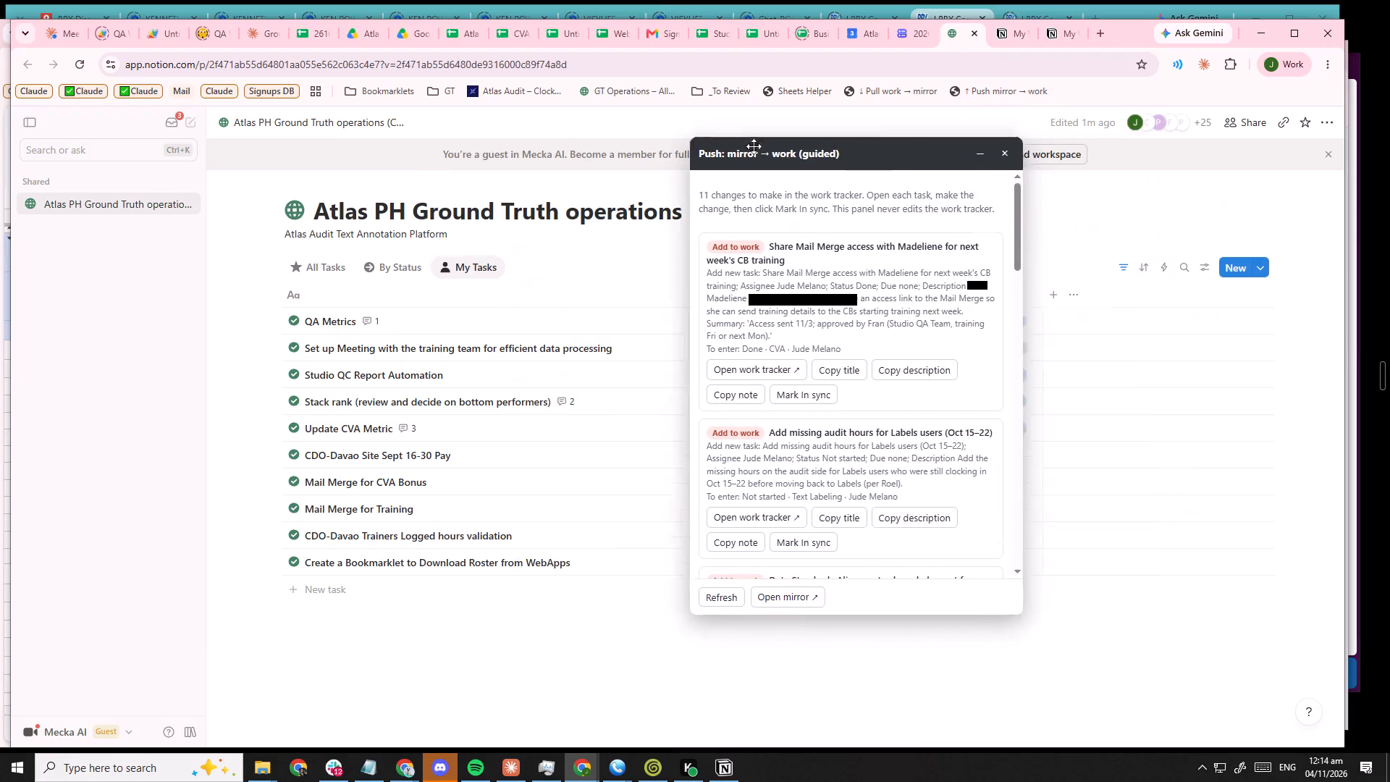
drag(754, 146, 190, 168)
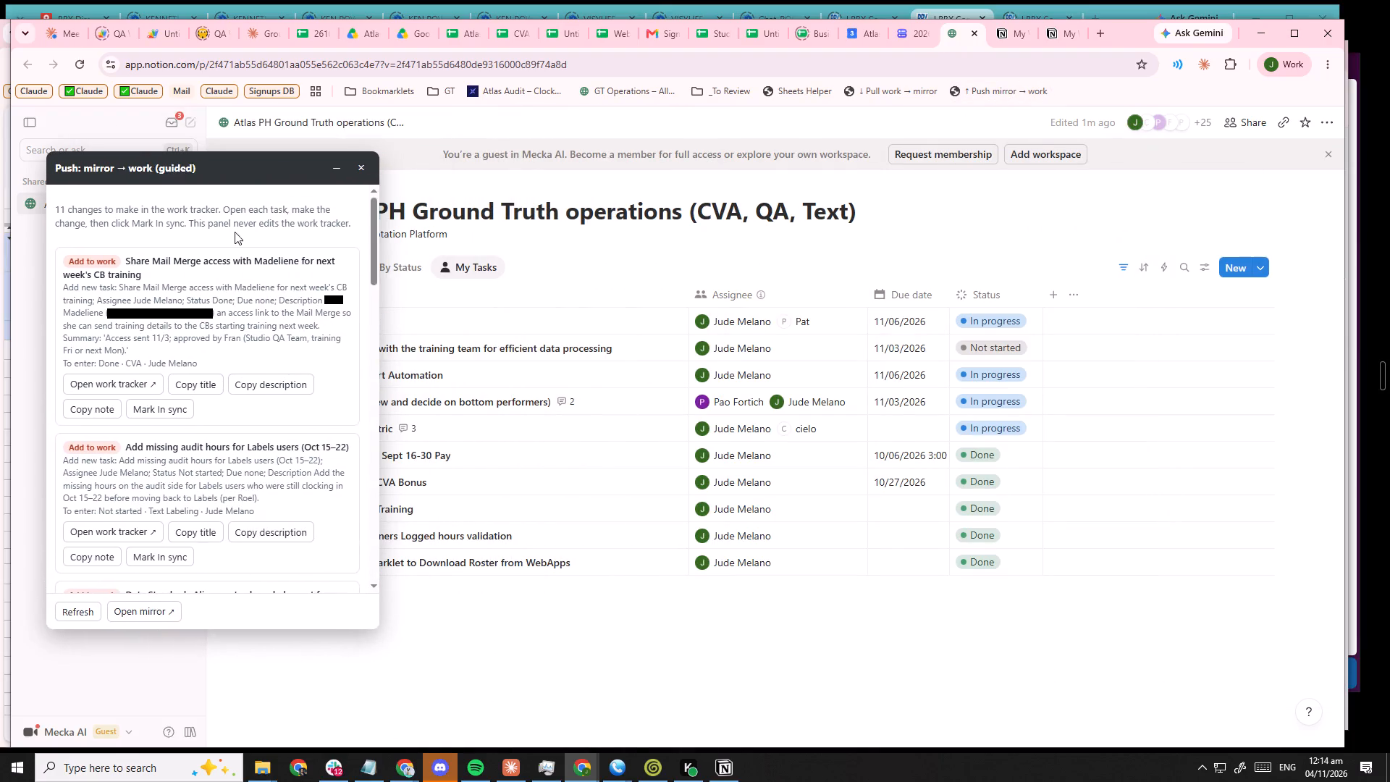
drag(245, 169, 1155, 133)
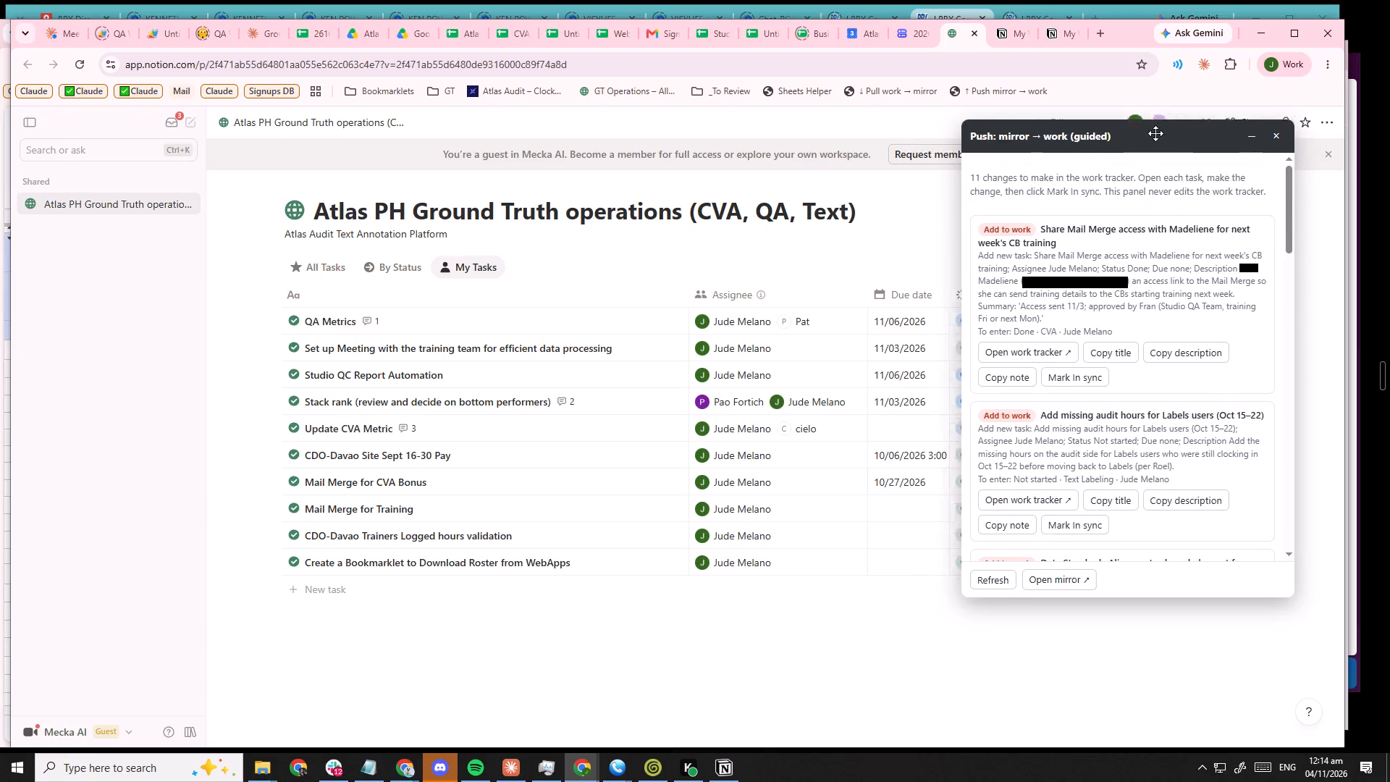
drag(1155, 133, 1099, 113)
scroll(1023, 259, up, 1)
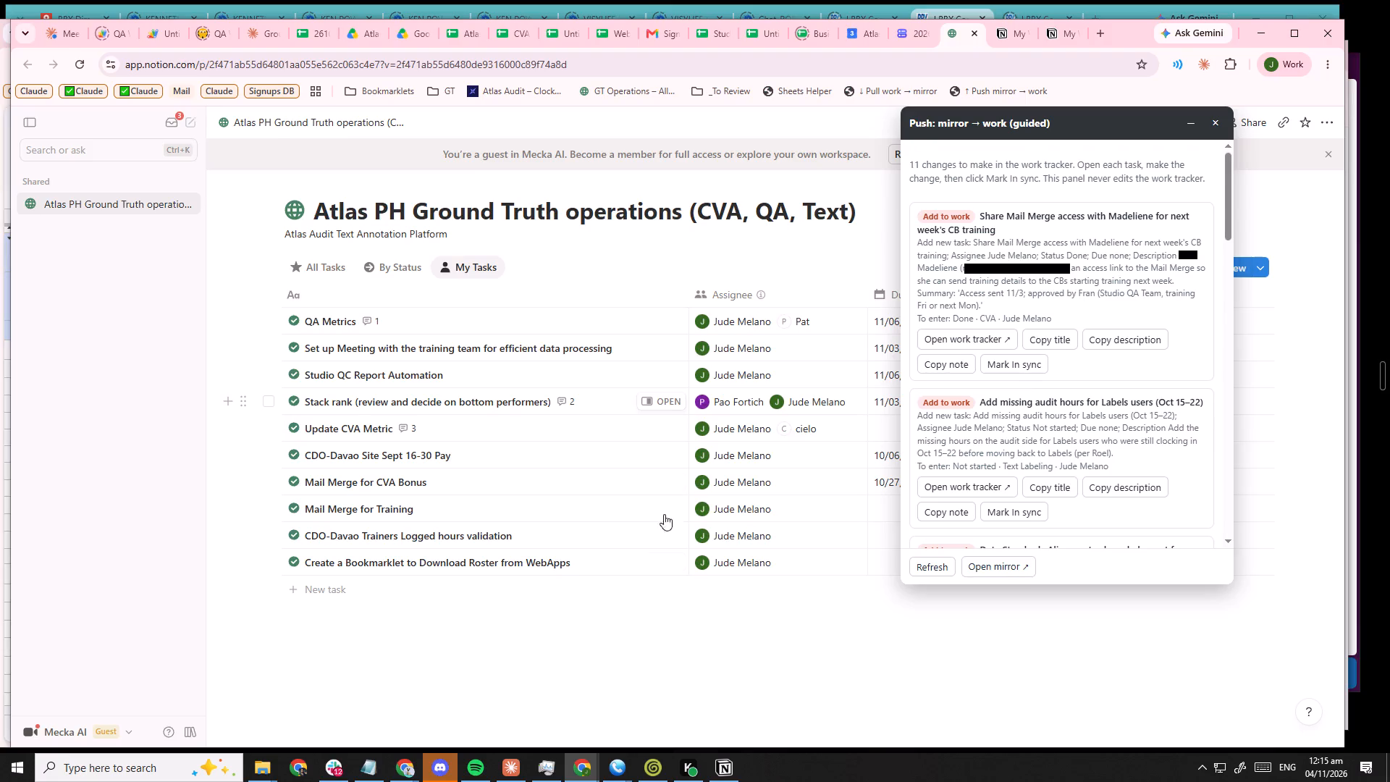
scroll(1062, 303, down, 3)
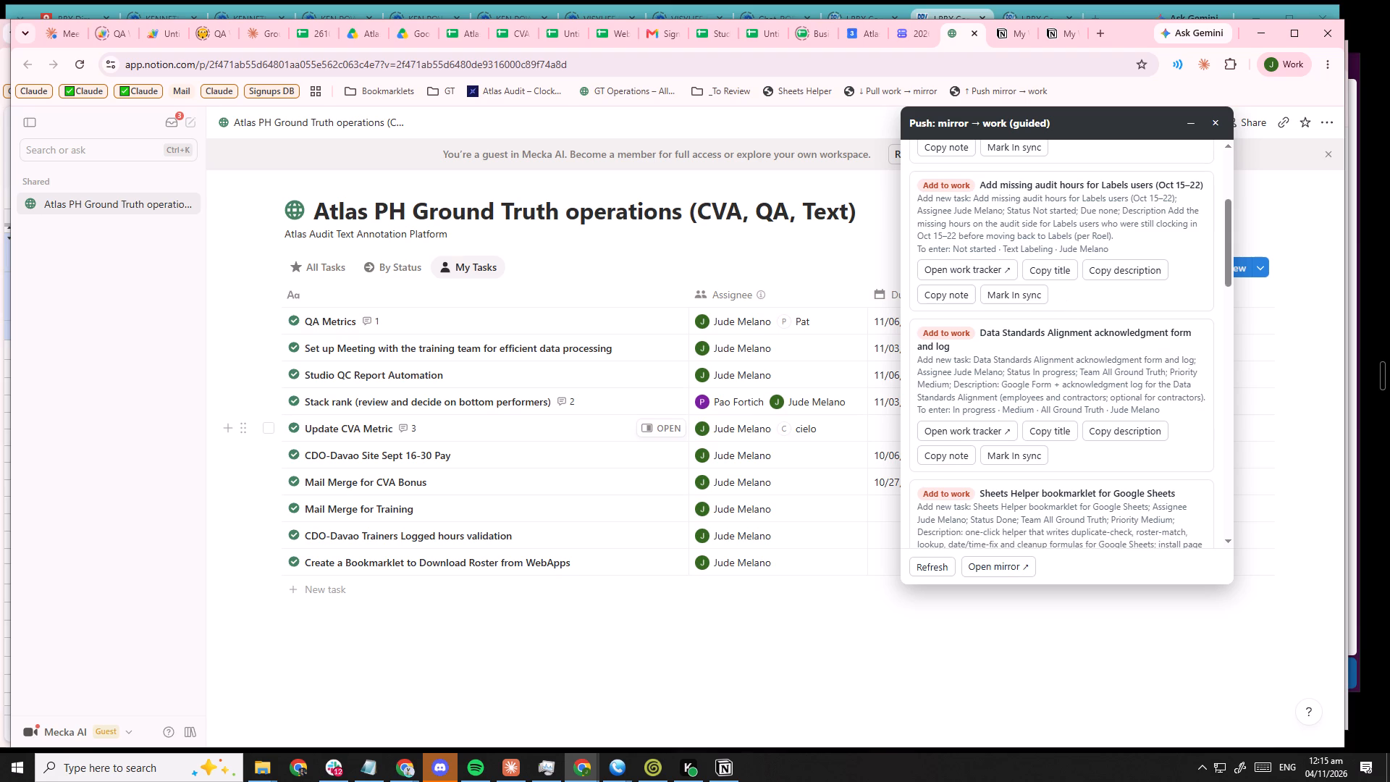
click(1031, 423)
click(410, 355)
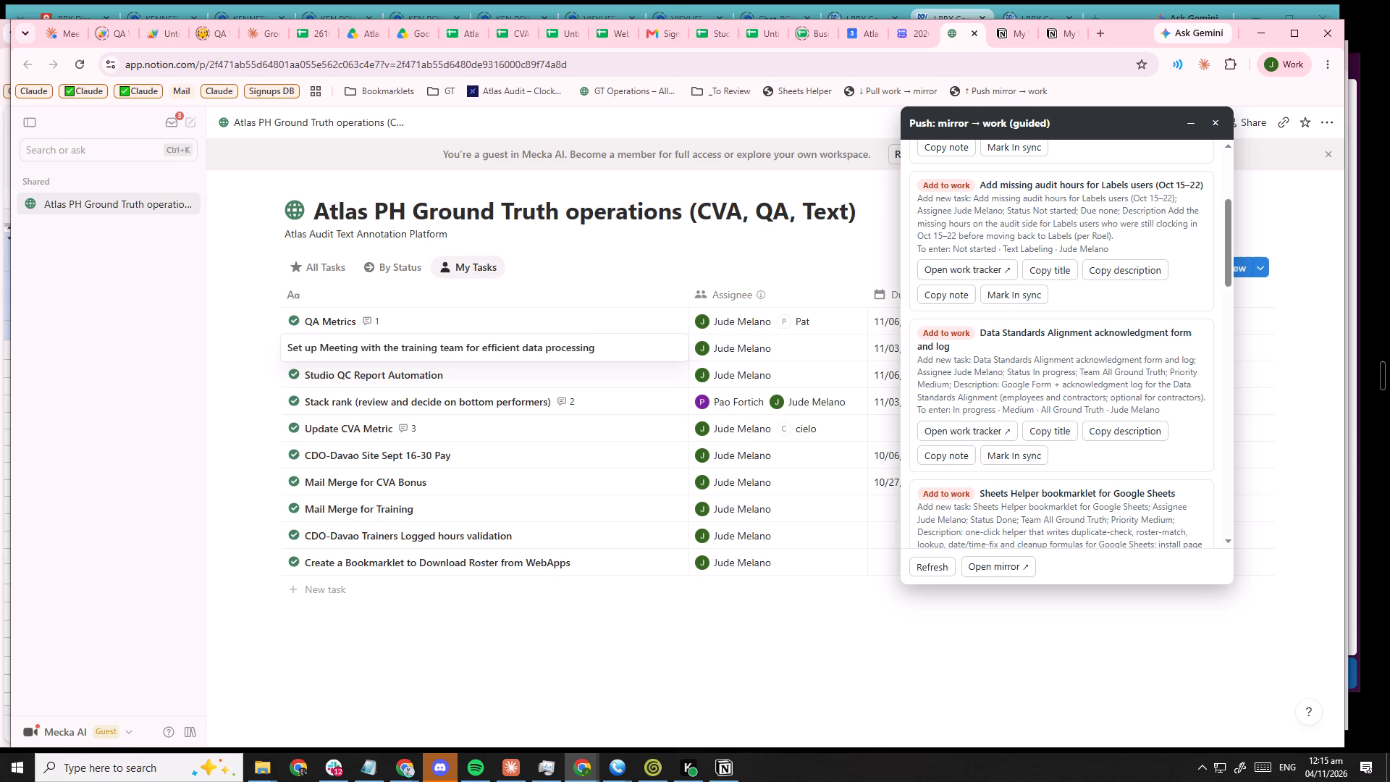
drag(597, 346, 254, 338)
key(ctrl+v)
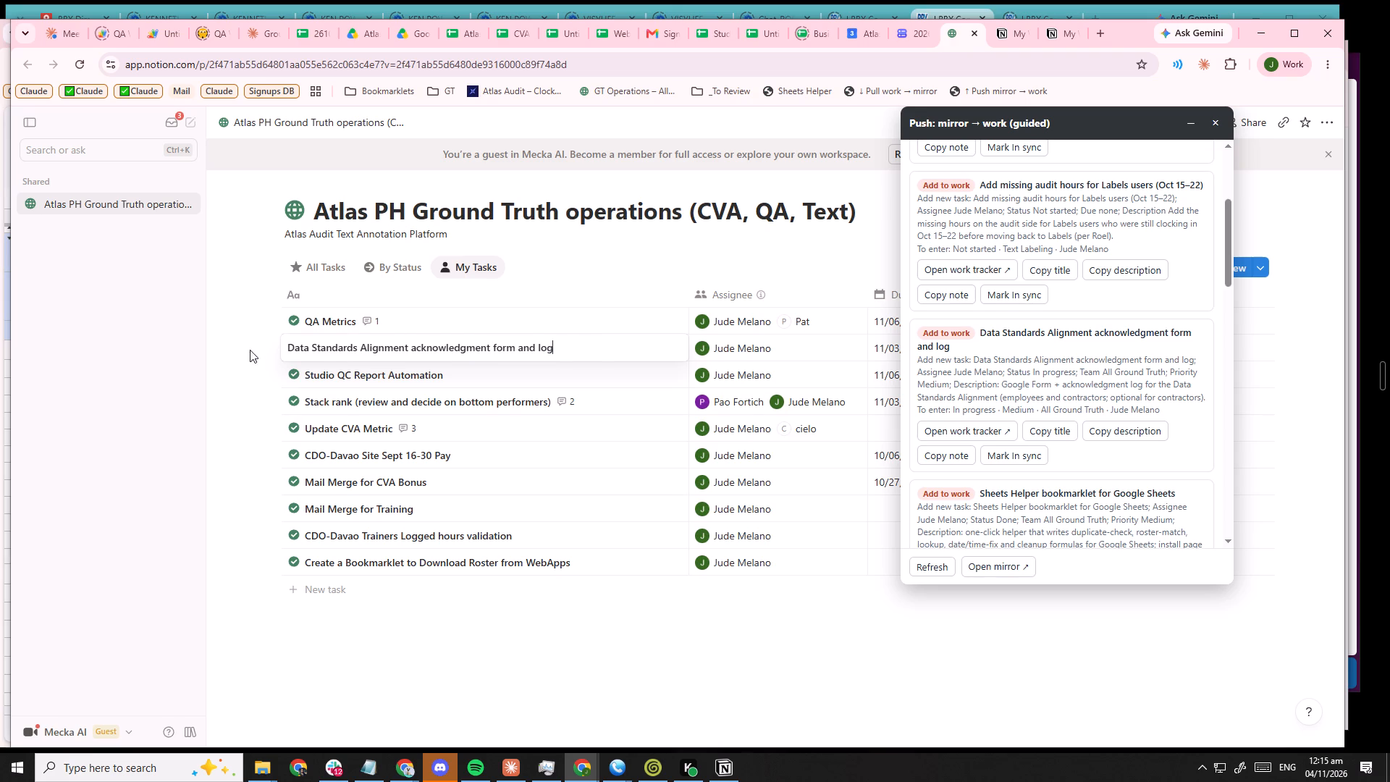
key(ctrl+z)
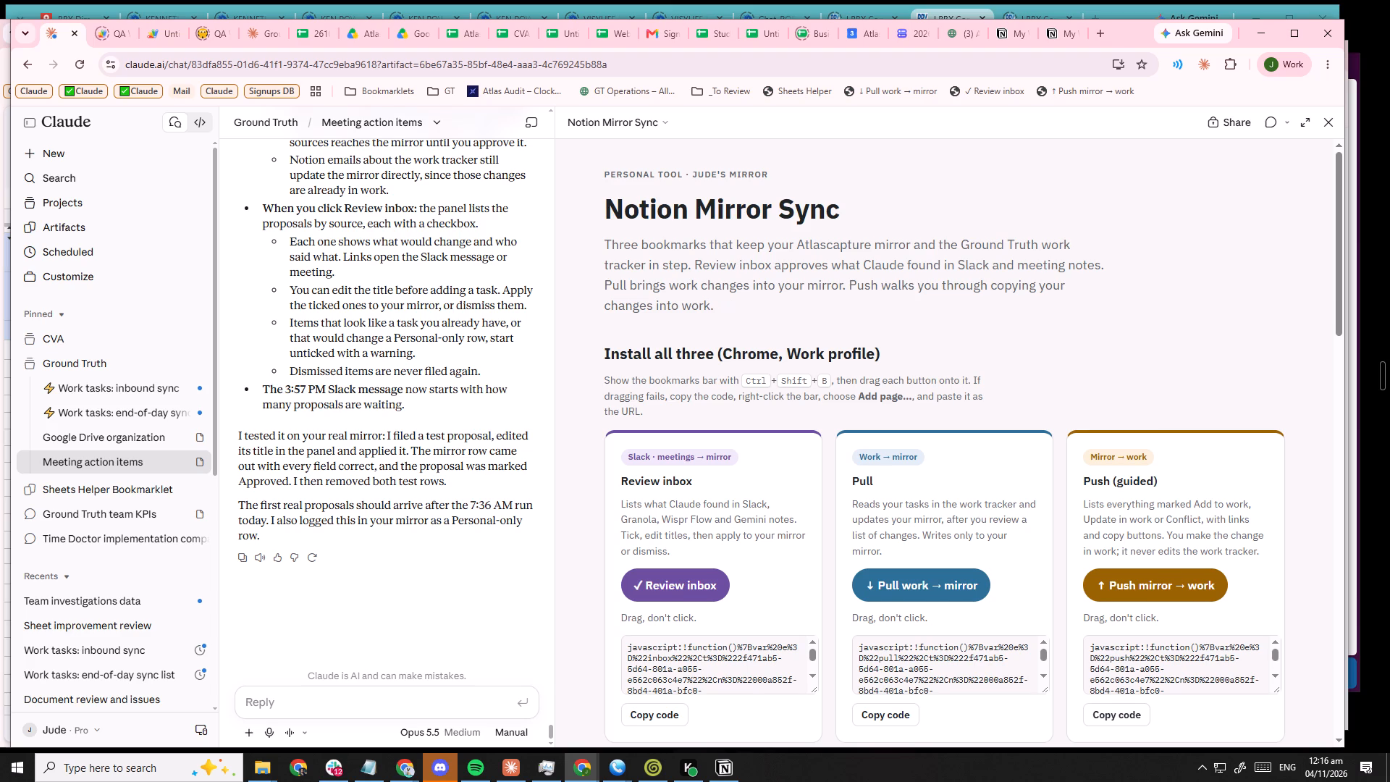
scroll(744, 292, down, 2)
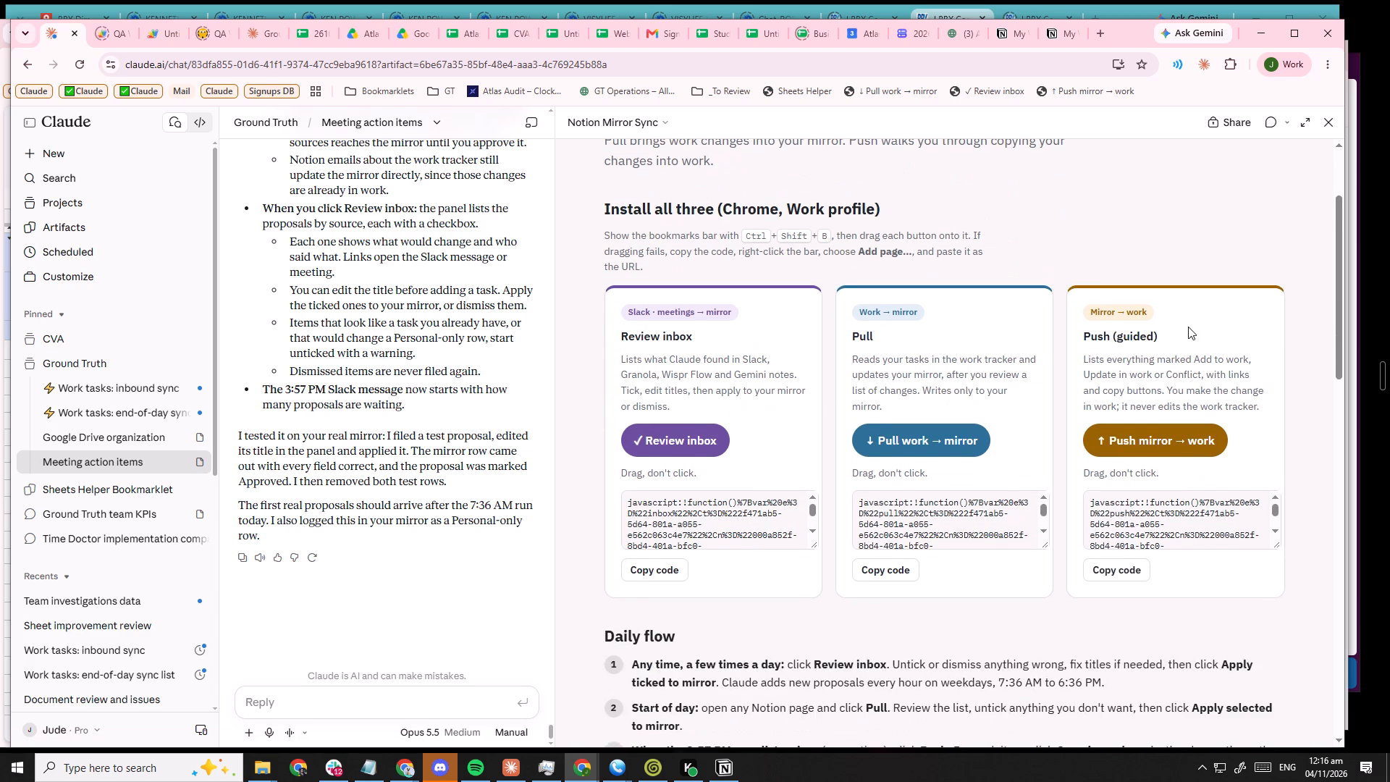
scroll(1188, 327, down, 4)
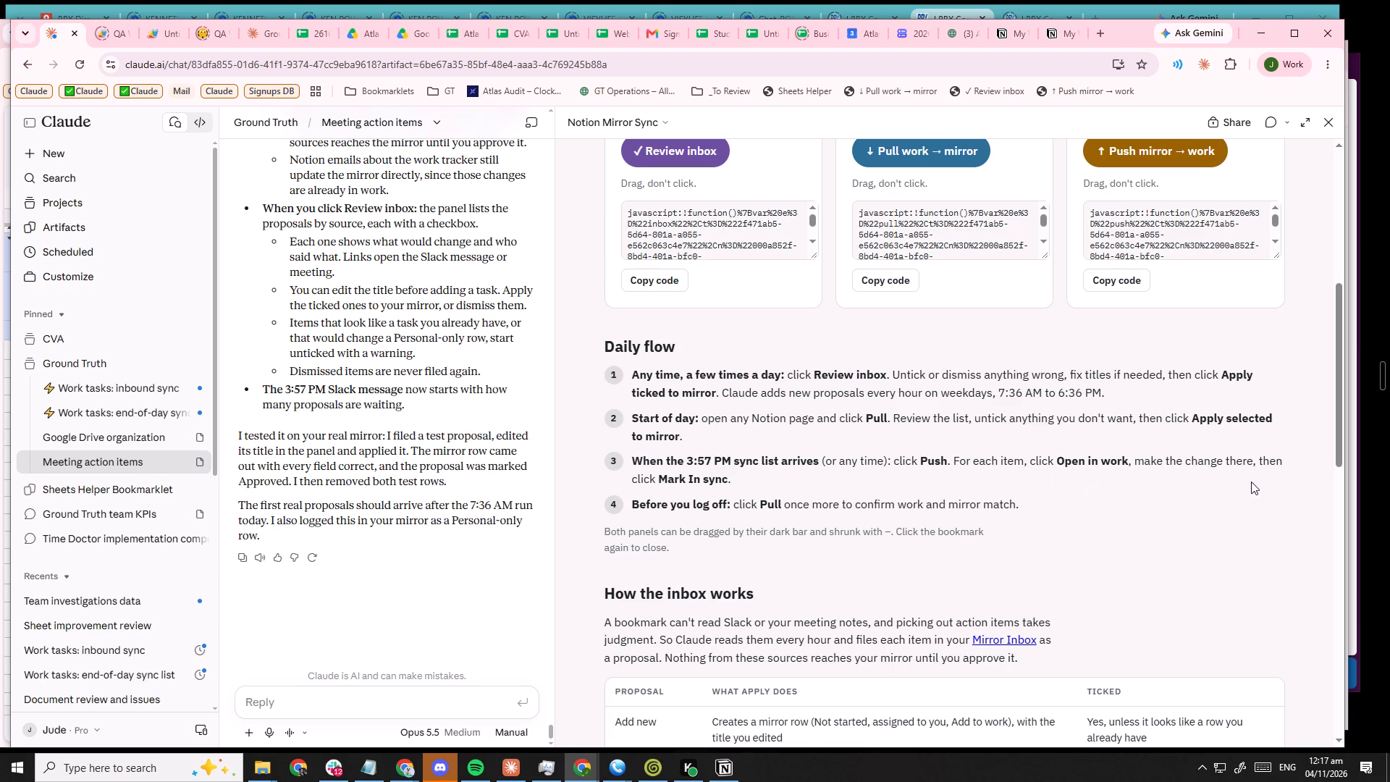
scroll(1190, 524, down, 7)
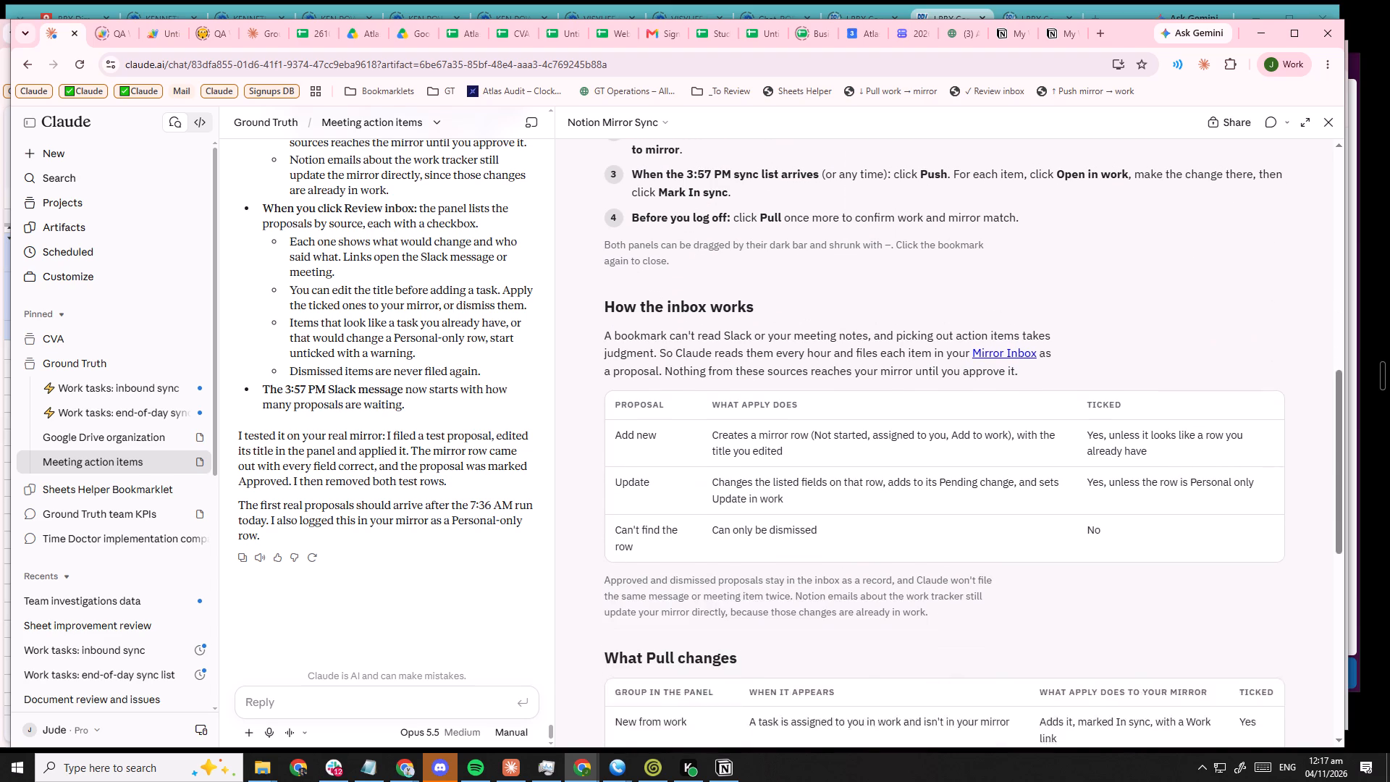
scroll(1178, 534, up, 2)
scroll(1179, 530, down, 3)
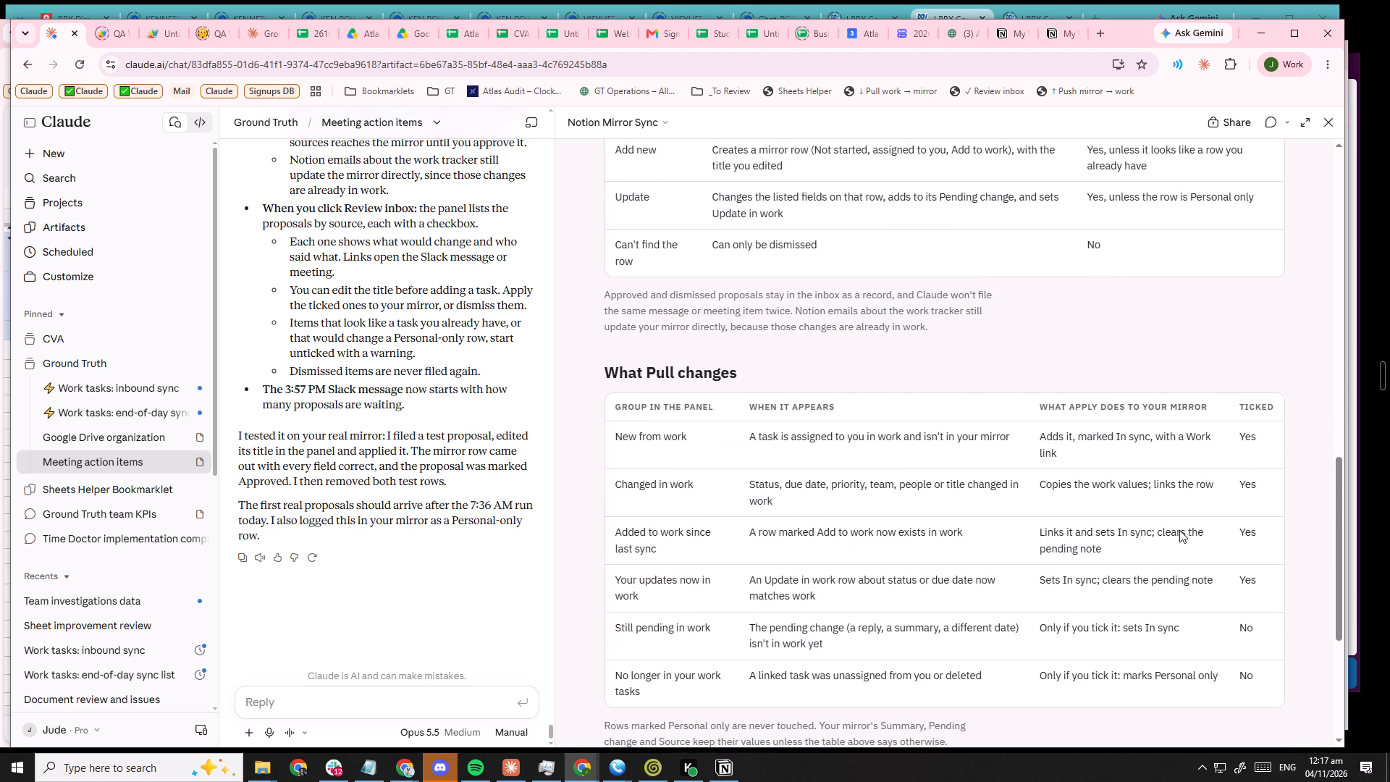
scroll(1179, 530, up, 3)
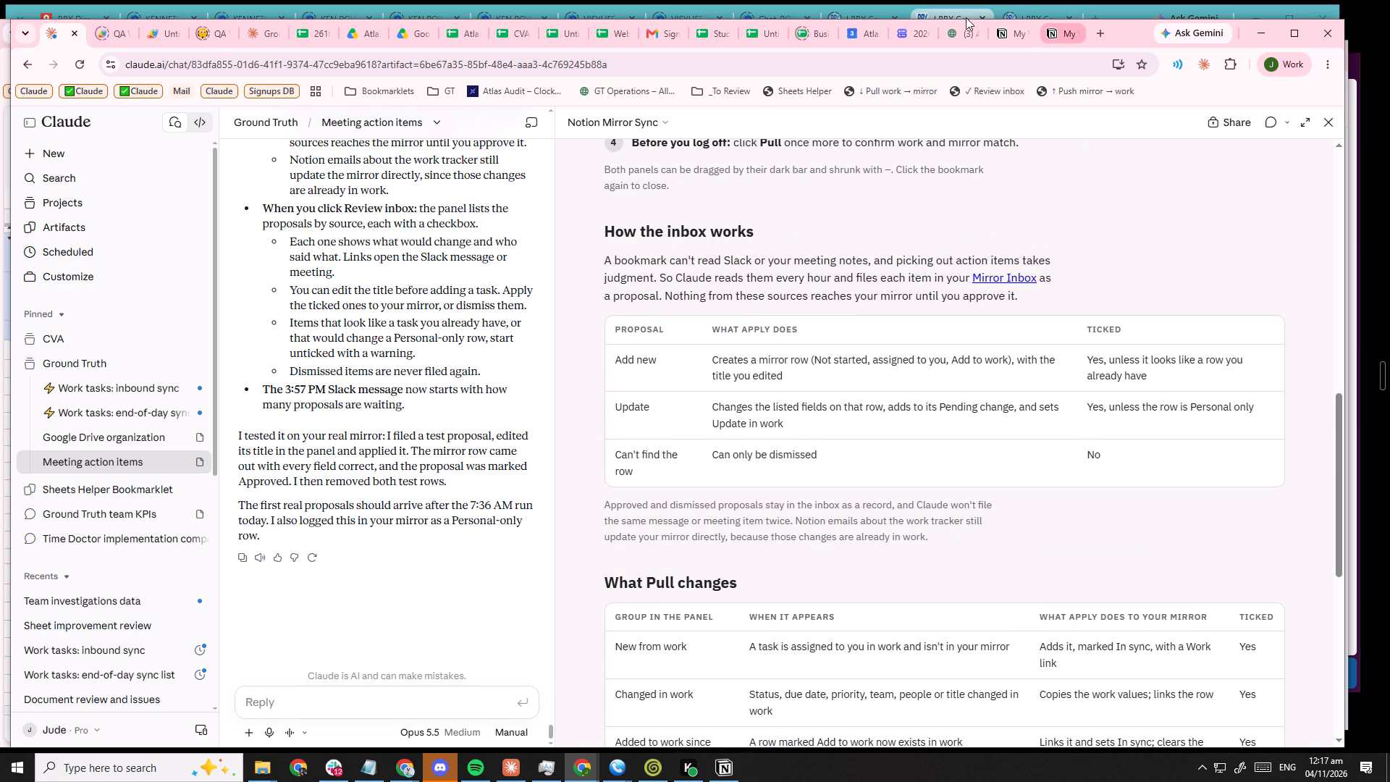
Add a new task to My Tasks in the work tracker with the copied title "Sheets Helper bookmarklet for Google Sheets".
click(1011, 29)
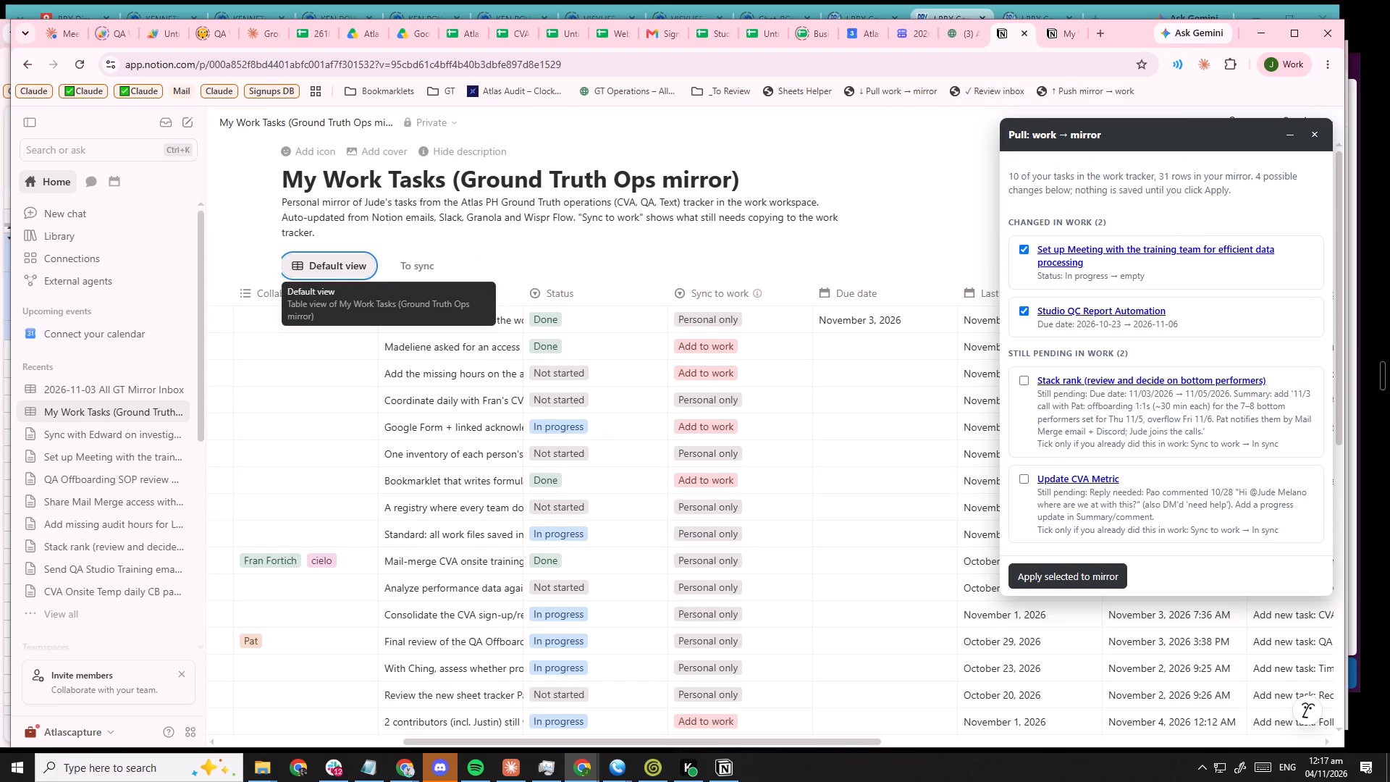
click(959, 42)
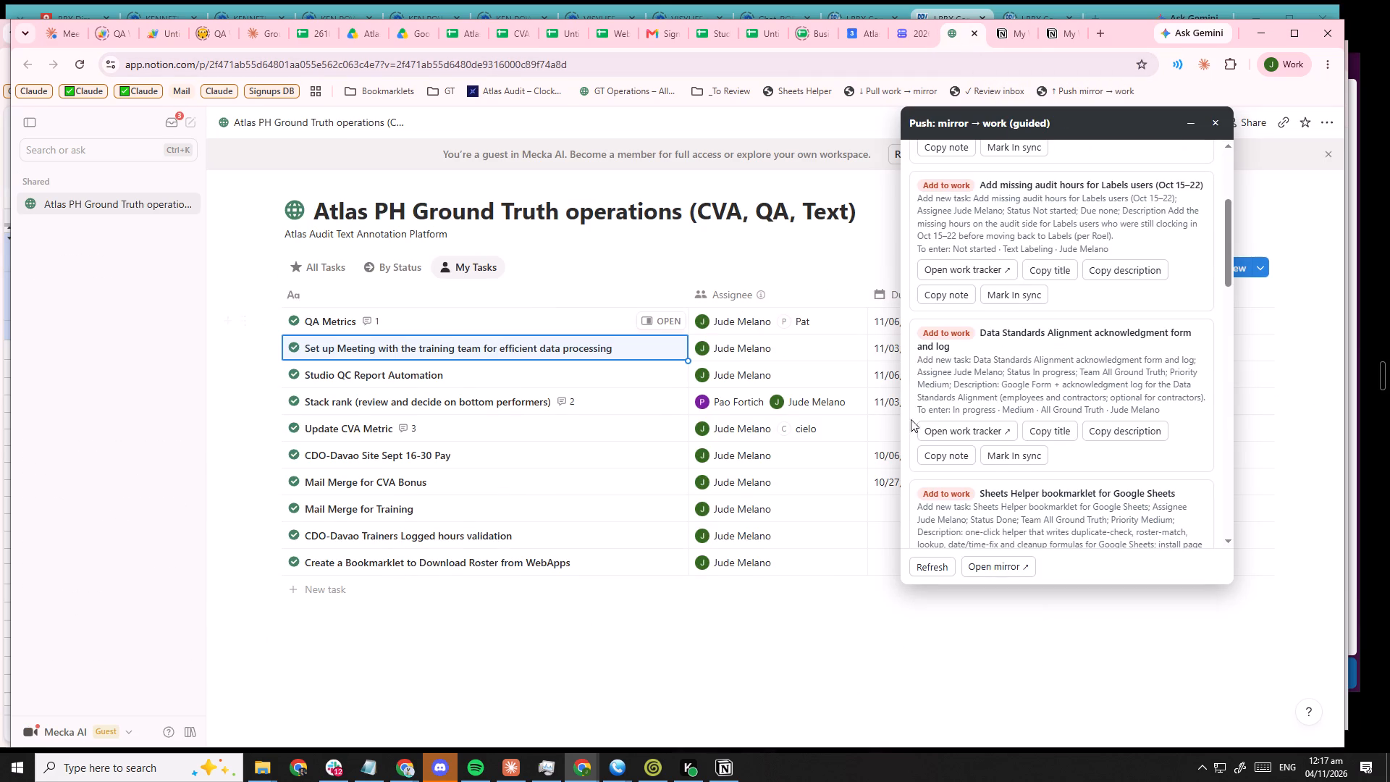
scroll(1115, 379, down, 1)
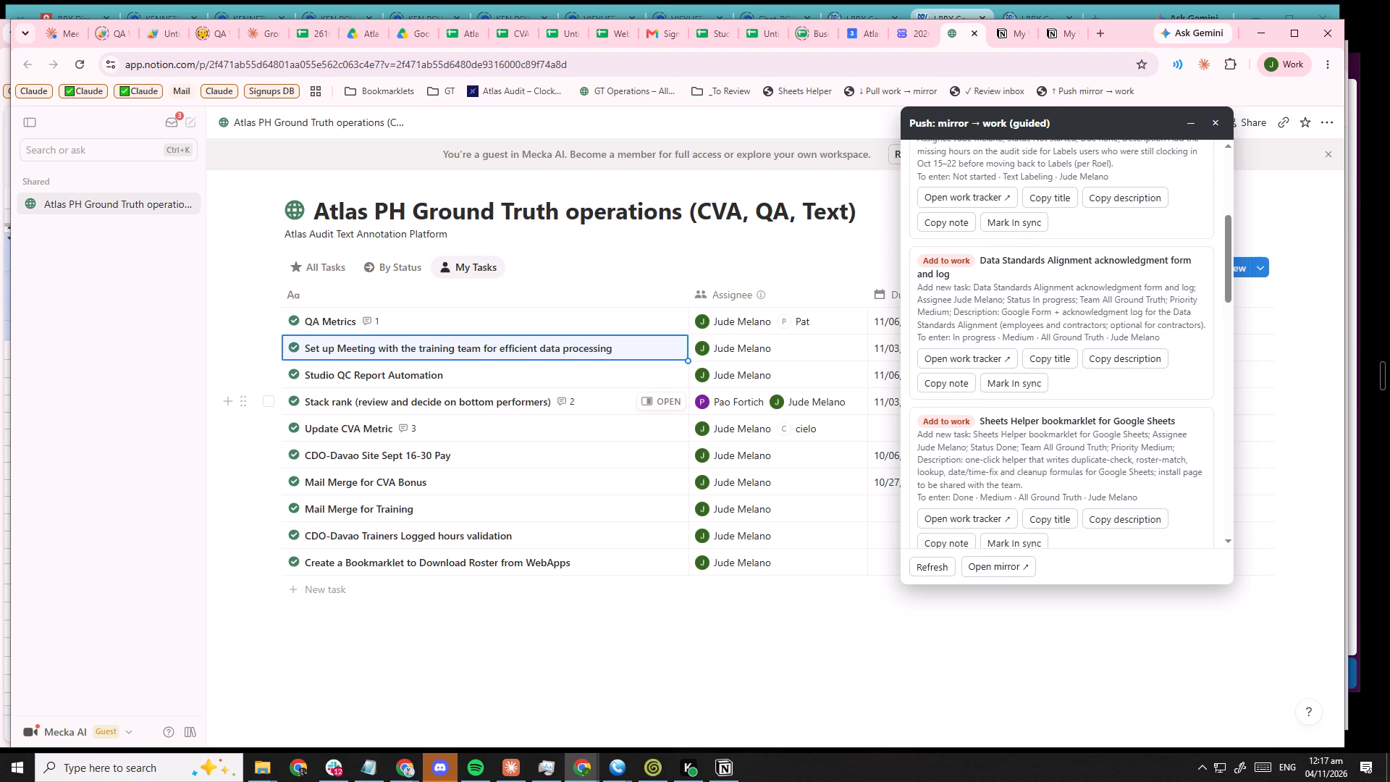
scroll(1090, 409, down, 1)
click(1054, 447)
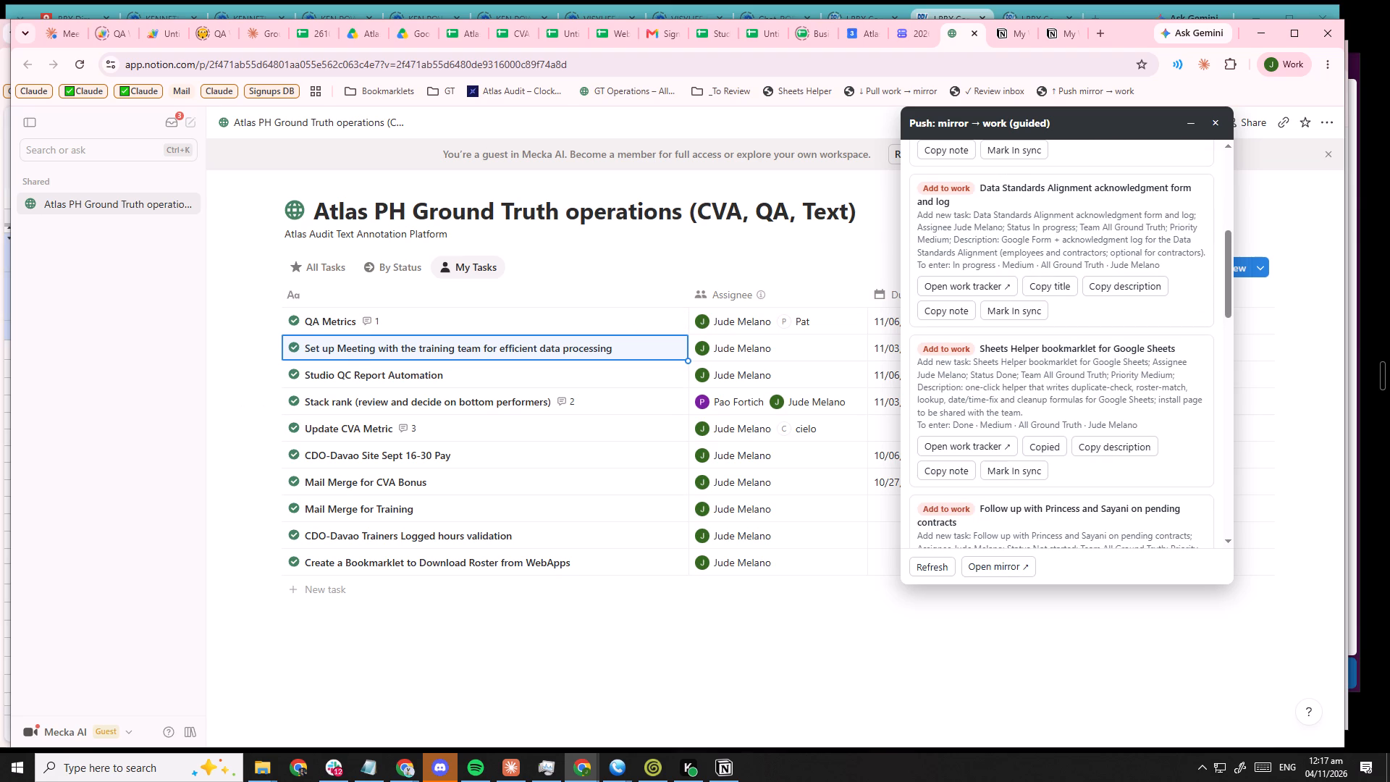
click(382, 594)
key(ctrl+v)
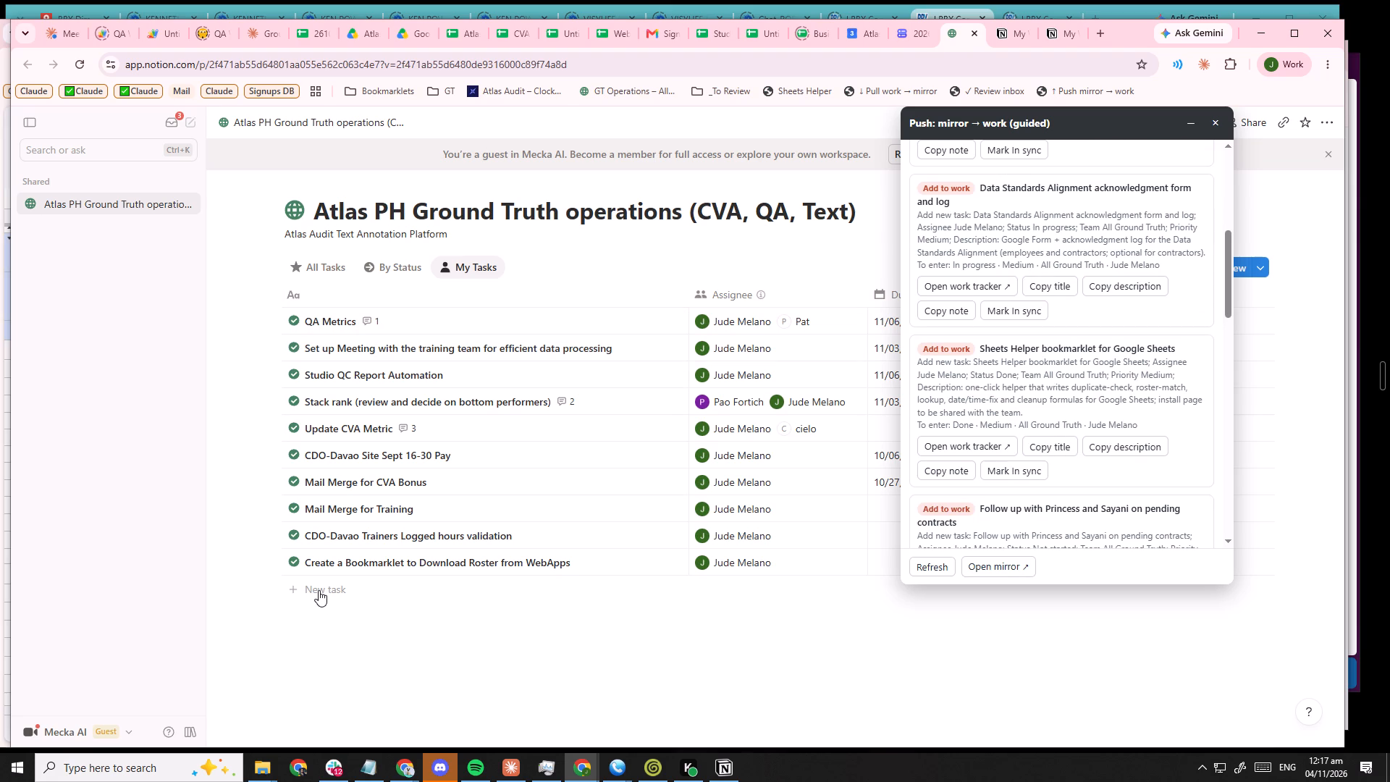
key(ctrl+v)
click(319, 590)
key(ctrl+v)
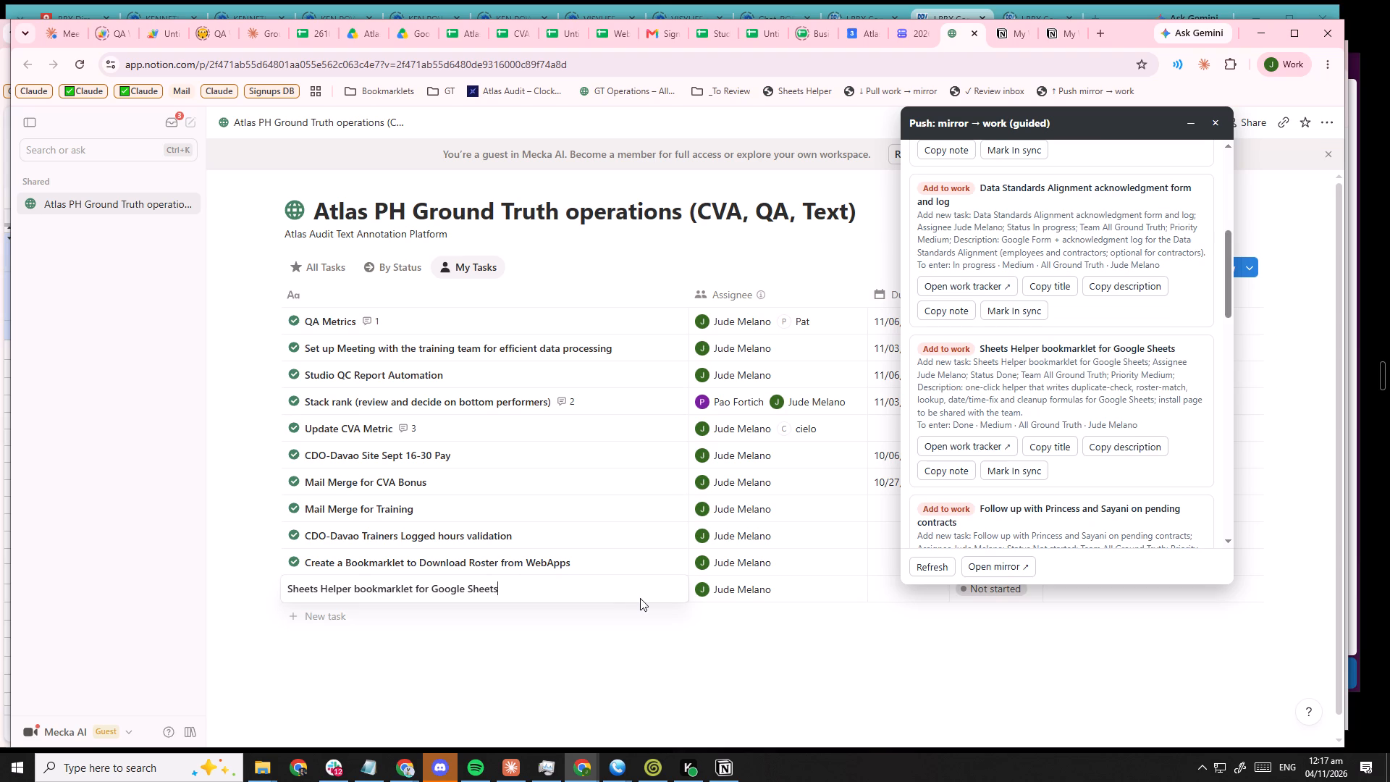
click(551, 592)
click(637, 656)
Open the new Sheets Helper bookmarklet task's page and move the guided Push list clear of it.
shift+scroll(578, 615, down, 1)
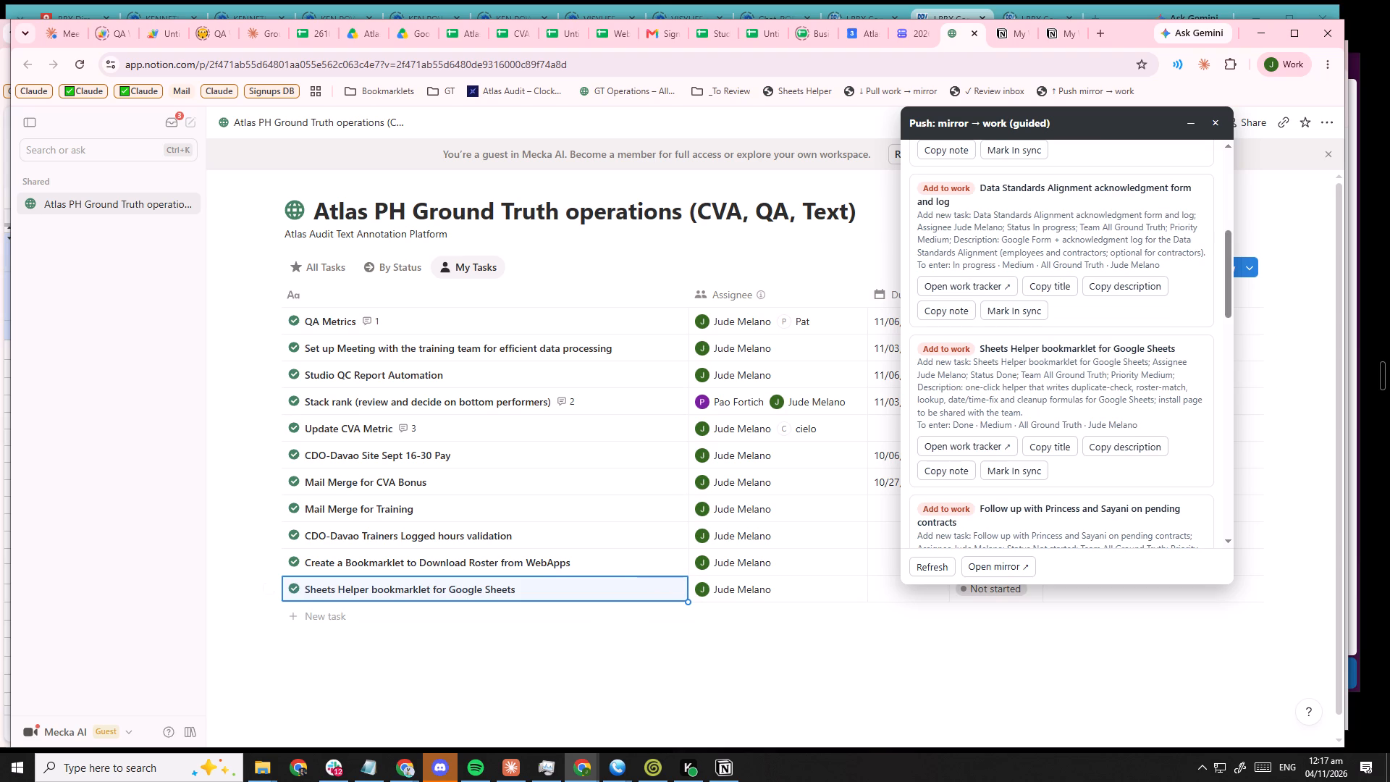
shift+scroll(577, 616, down, 2)
click(660, 583)
drag(1073, 125, 1223, 207)
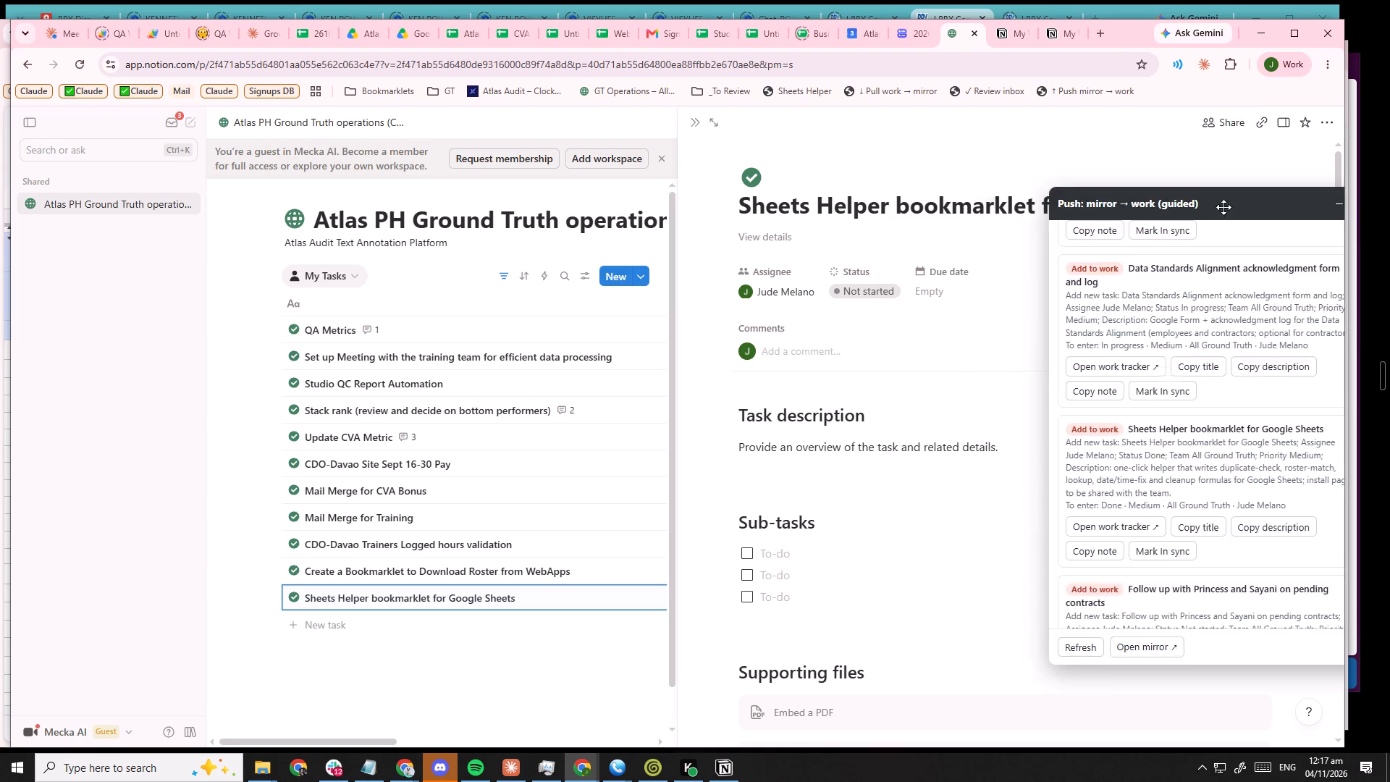
drag(1223, 207, 350, 98)
Replace the placeholder text under Task description with the Sheets Helper bookmarklet item's description copied from the guided Push list.
scroll(382, 311, down, 3)
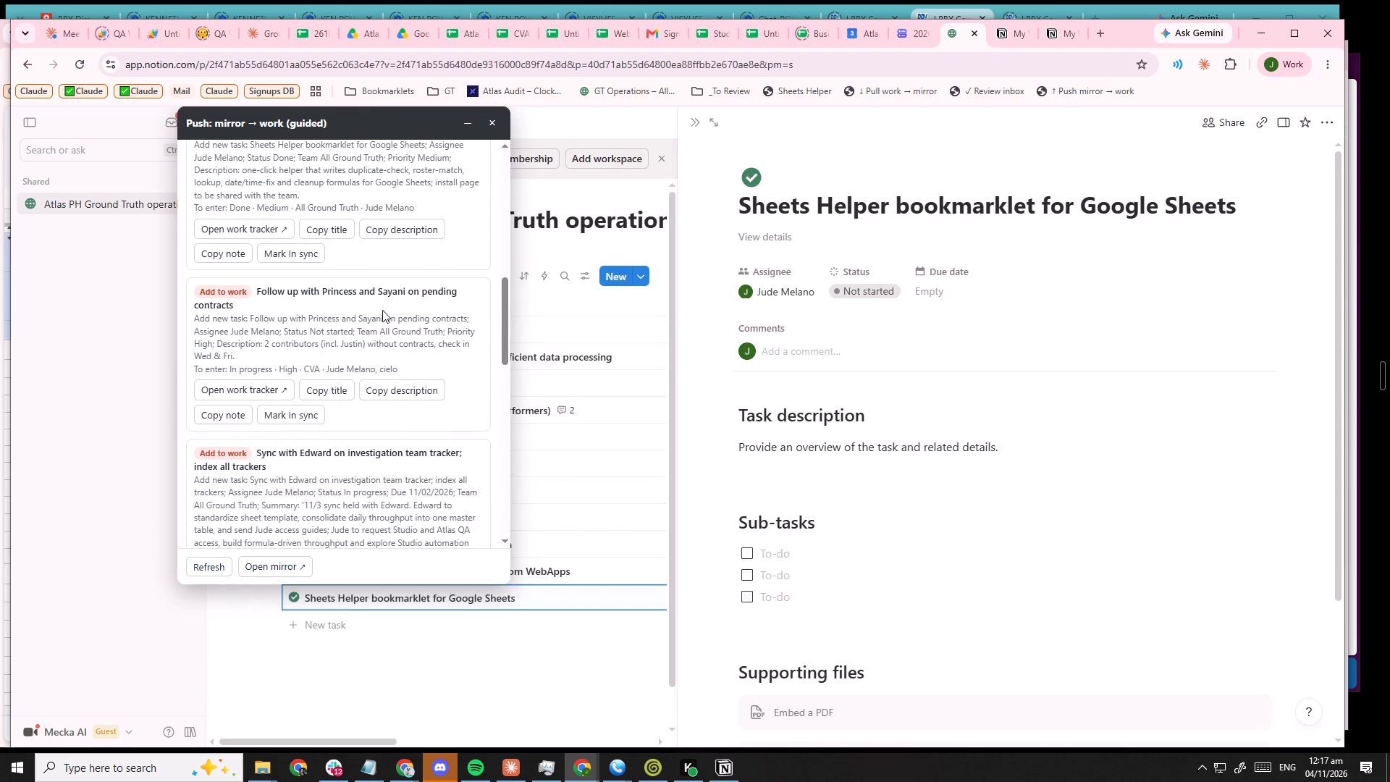
scroll(383, 307, down, 2)
scroll(386, 311, up, 3)
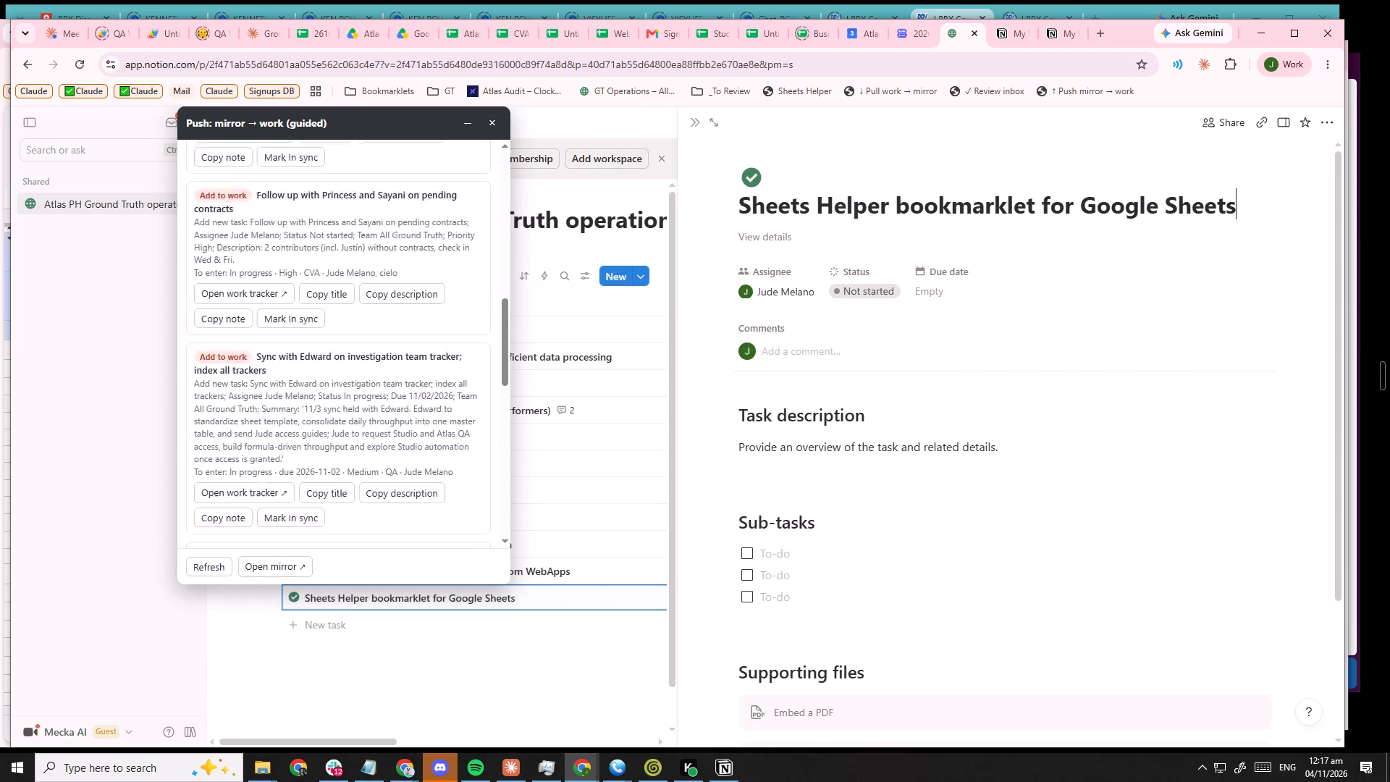
scroll(399, 261, up, 2)
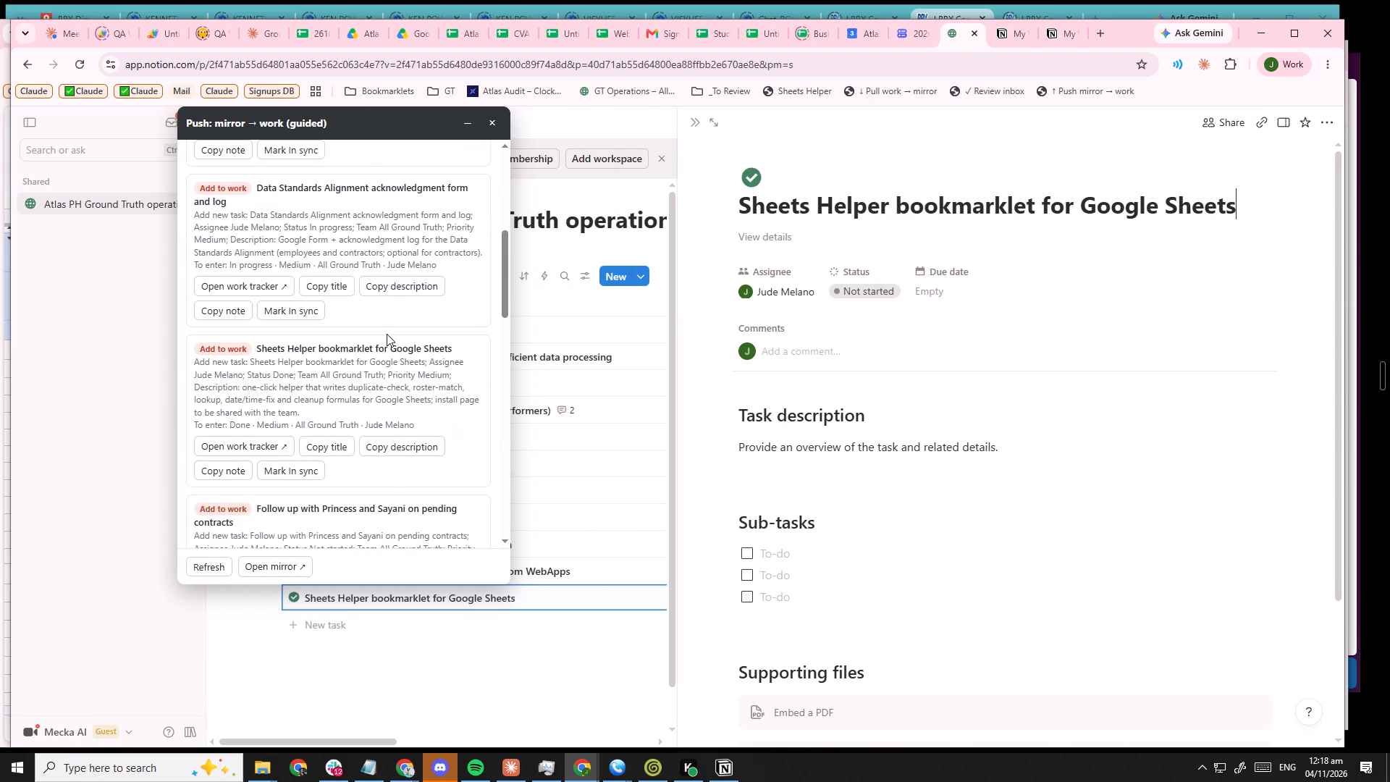
click(408, 444)
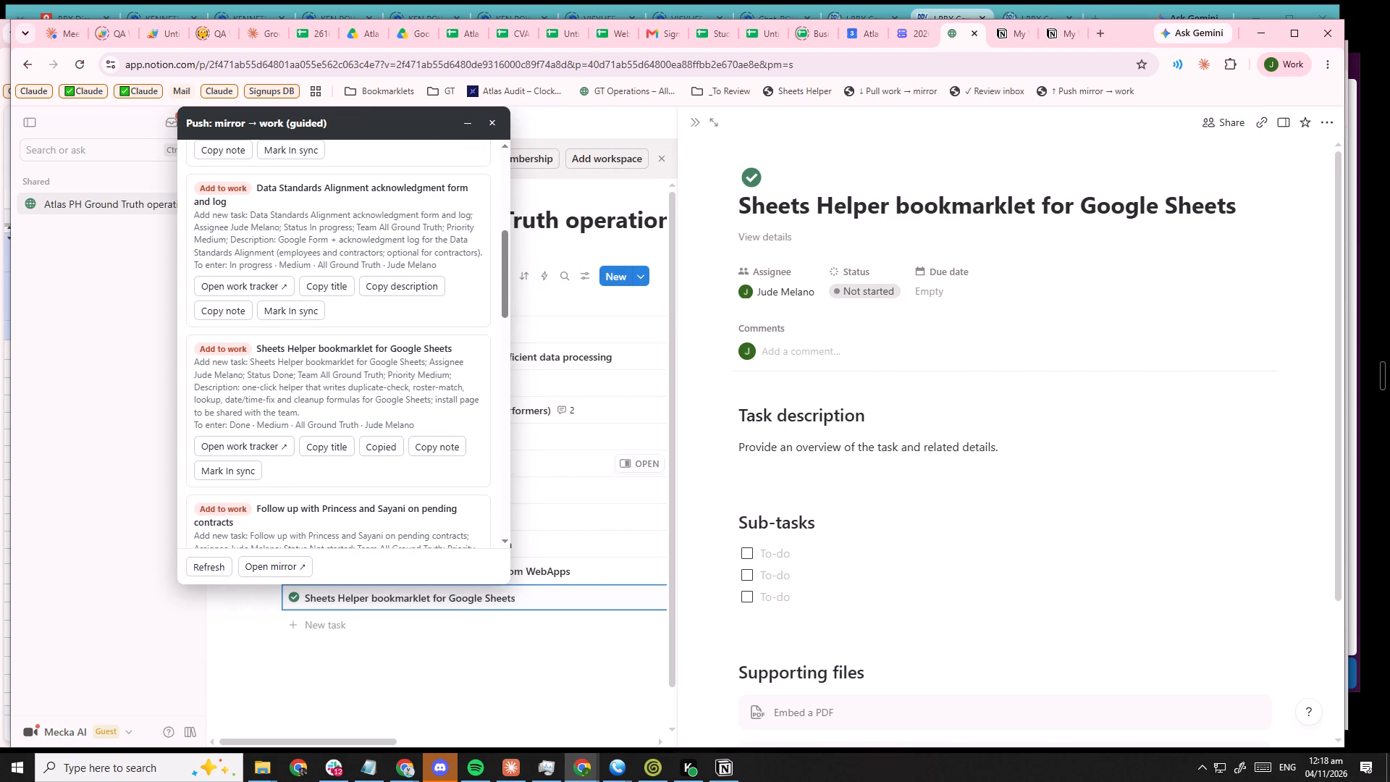
click(814, 455)
key(ctrl+a)
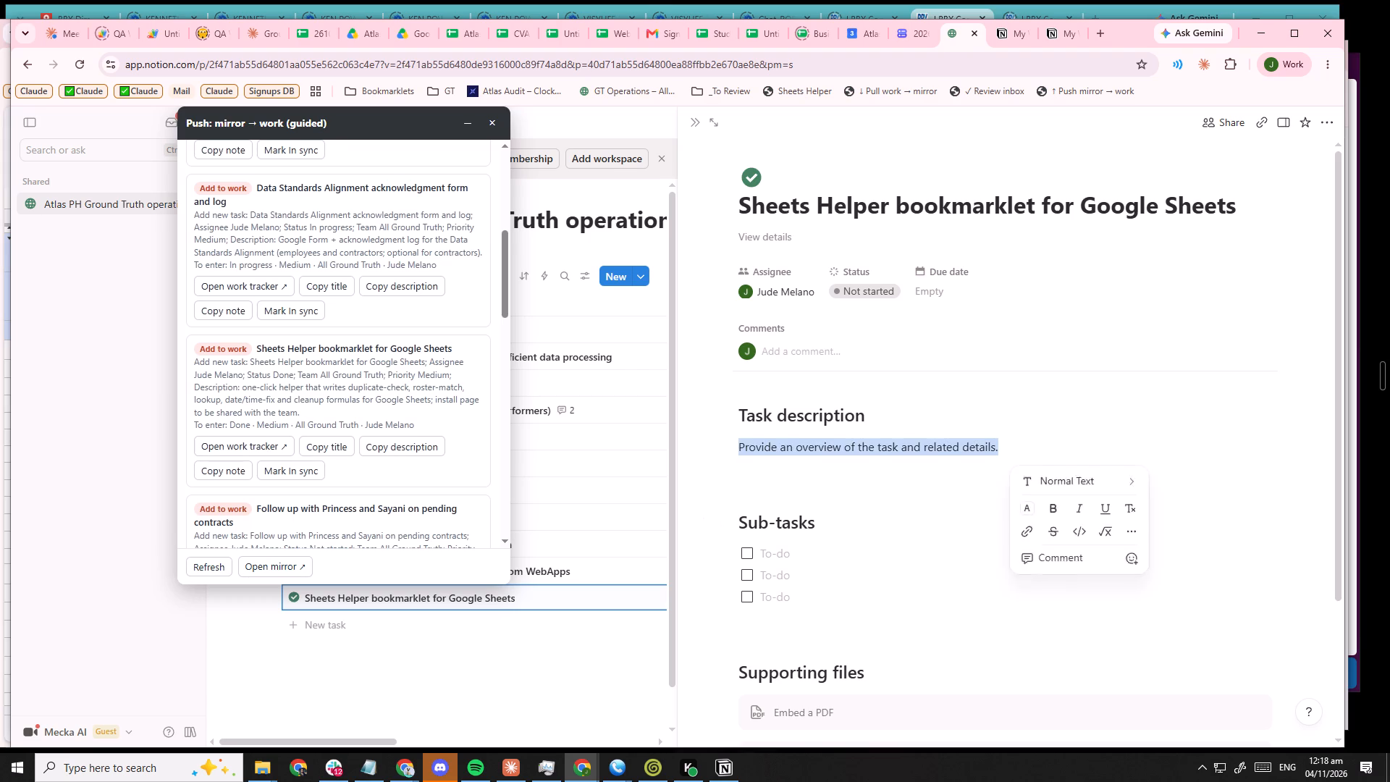
key(ctrl+v)
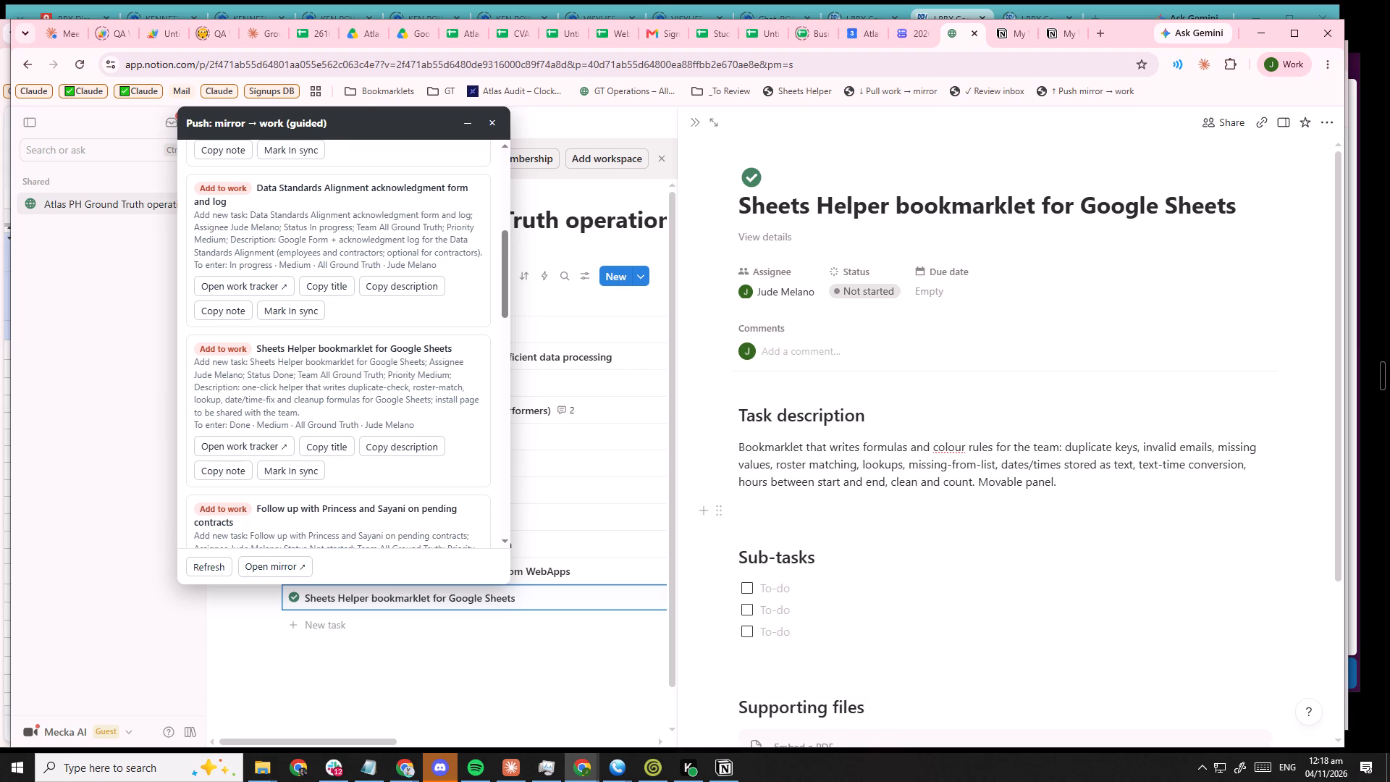
click(1167, 506)
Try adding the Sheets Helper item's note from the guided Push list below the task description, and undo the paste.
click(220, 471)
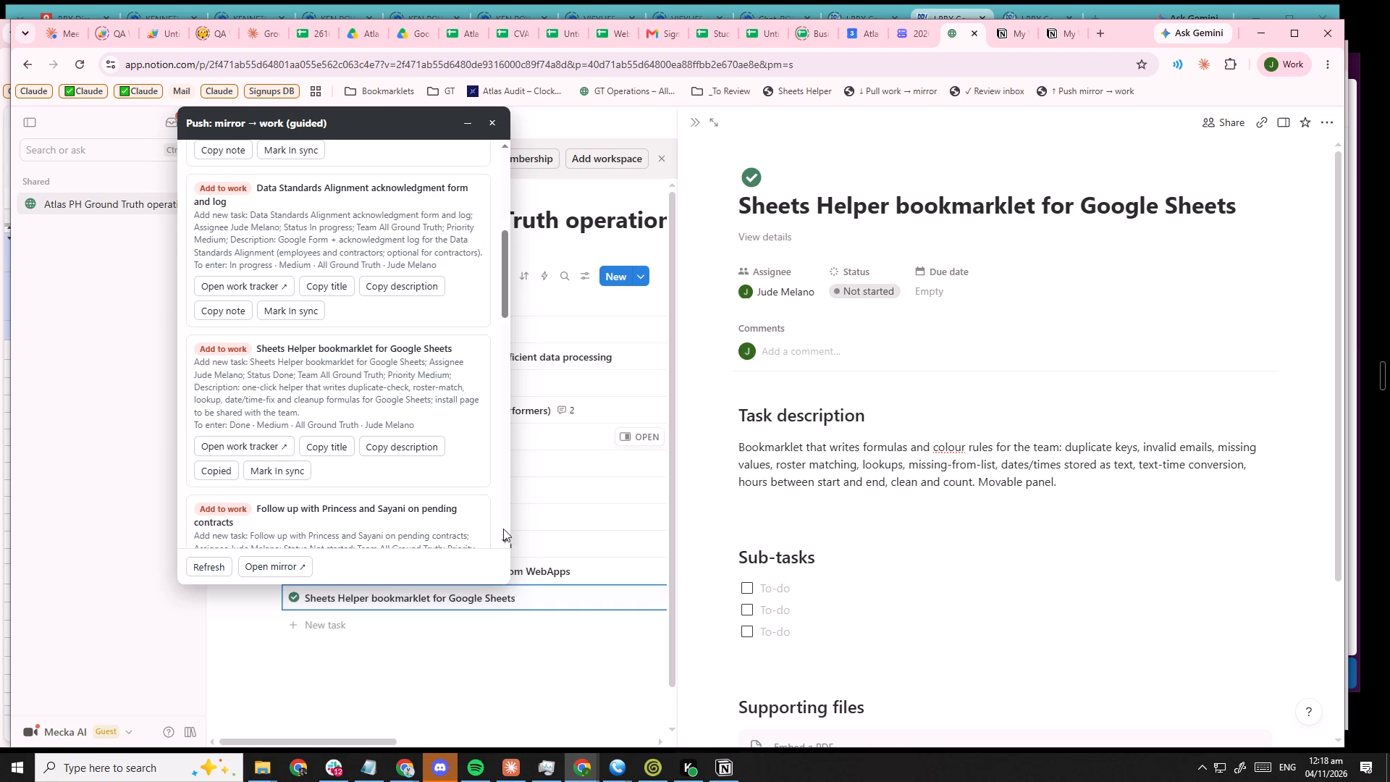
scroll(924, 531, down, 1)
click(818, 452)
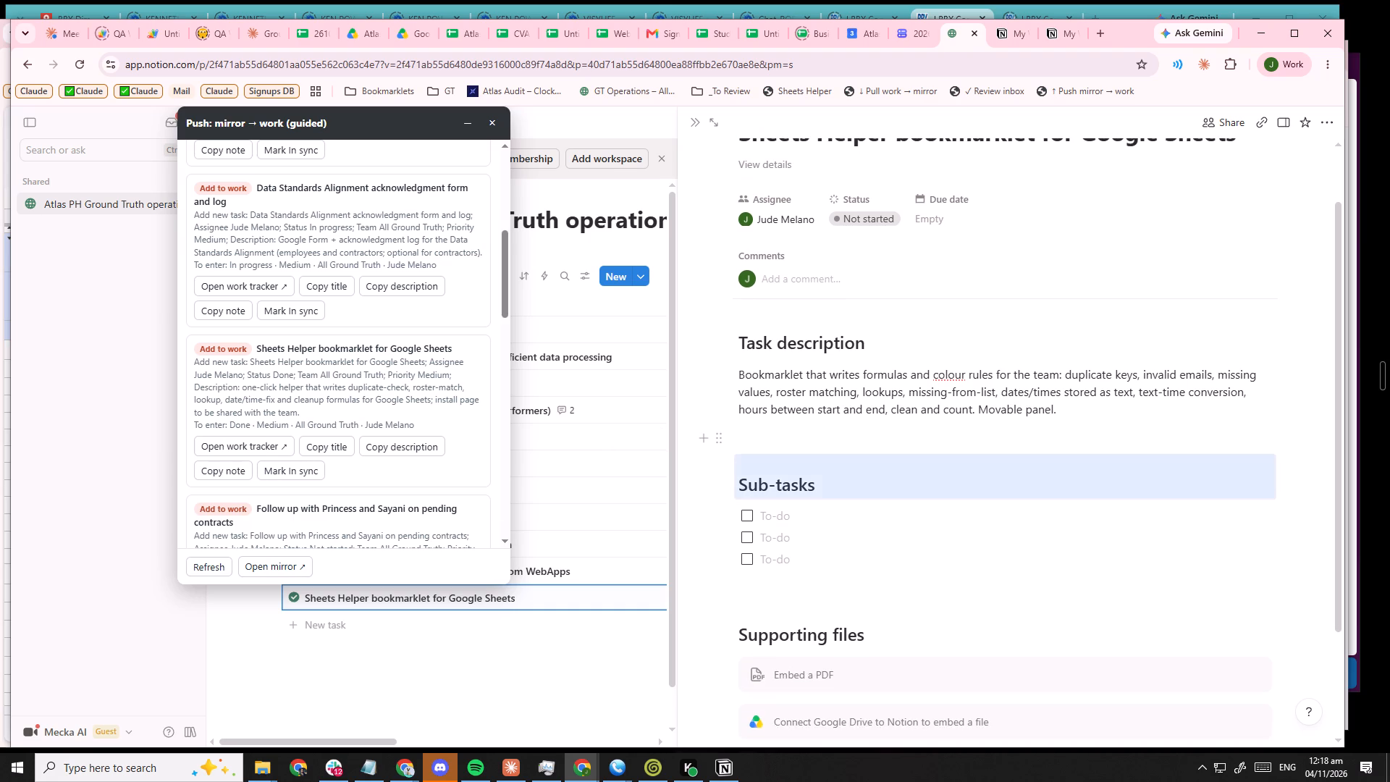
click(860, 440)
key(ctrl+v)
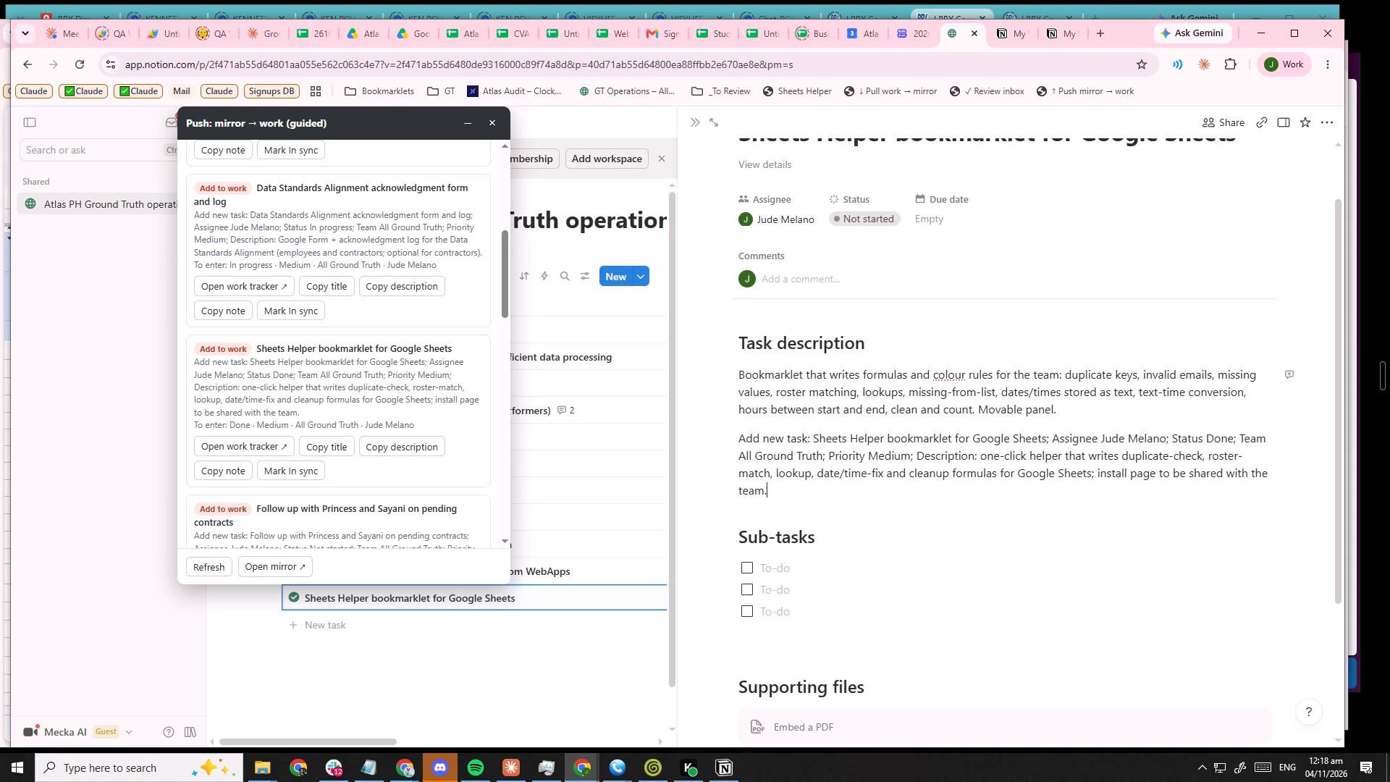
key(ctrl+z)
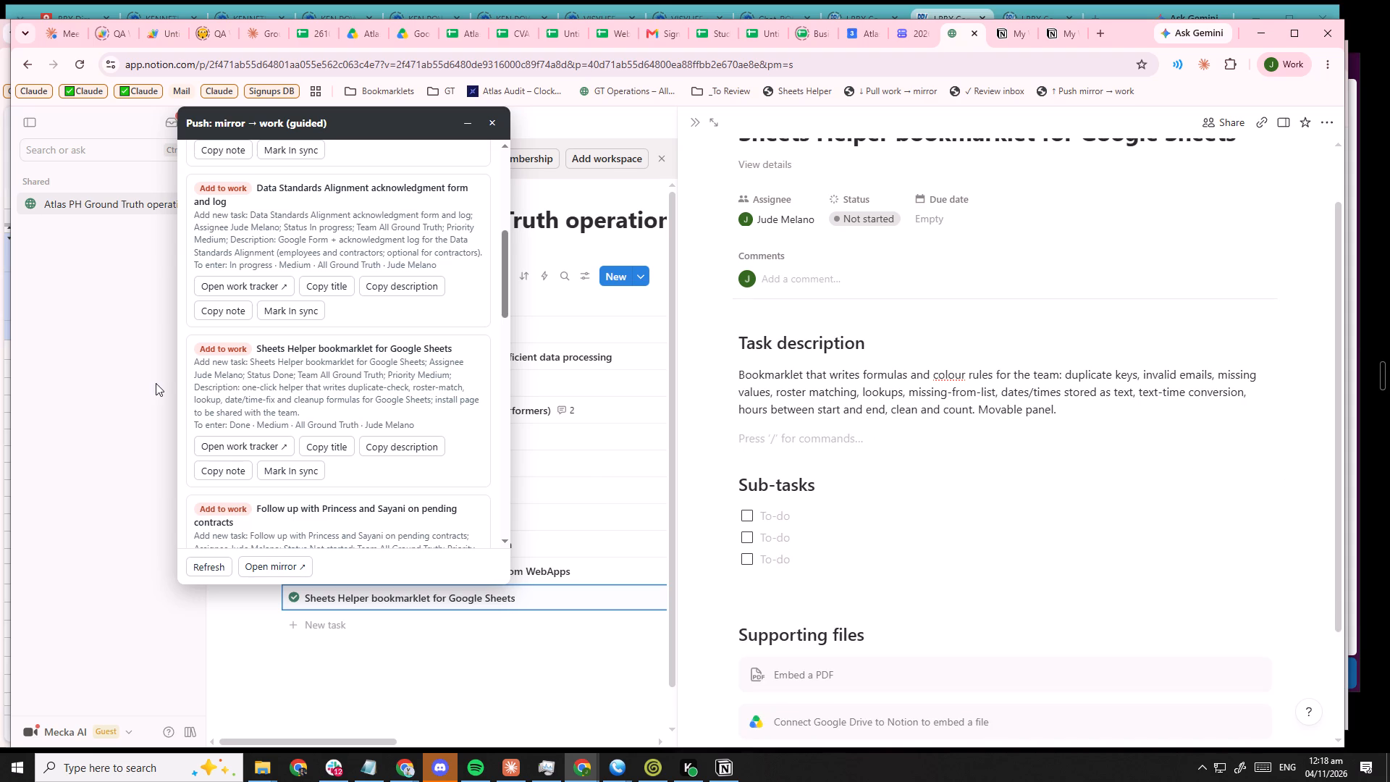
Mark the Sheets Helper bookmarklet item as in sync in the guided Push list.
click(287, 474)
Delete the empty line between the task description text and the Sub-tasks heading.
click(831, 447)
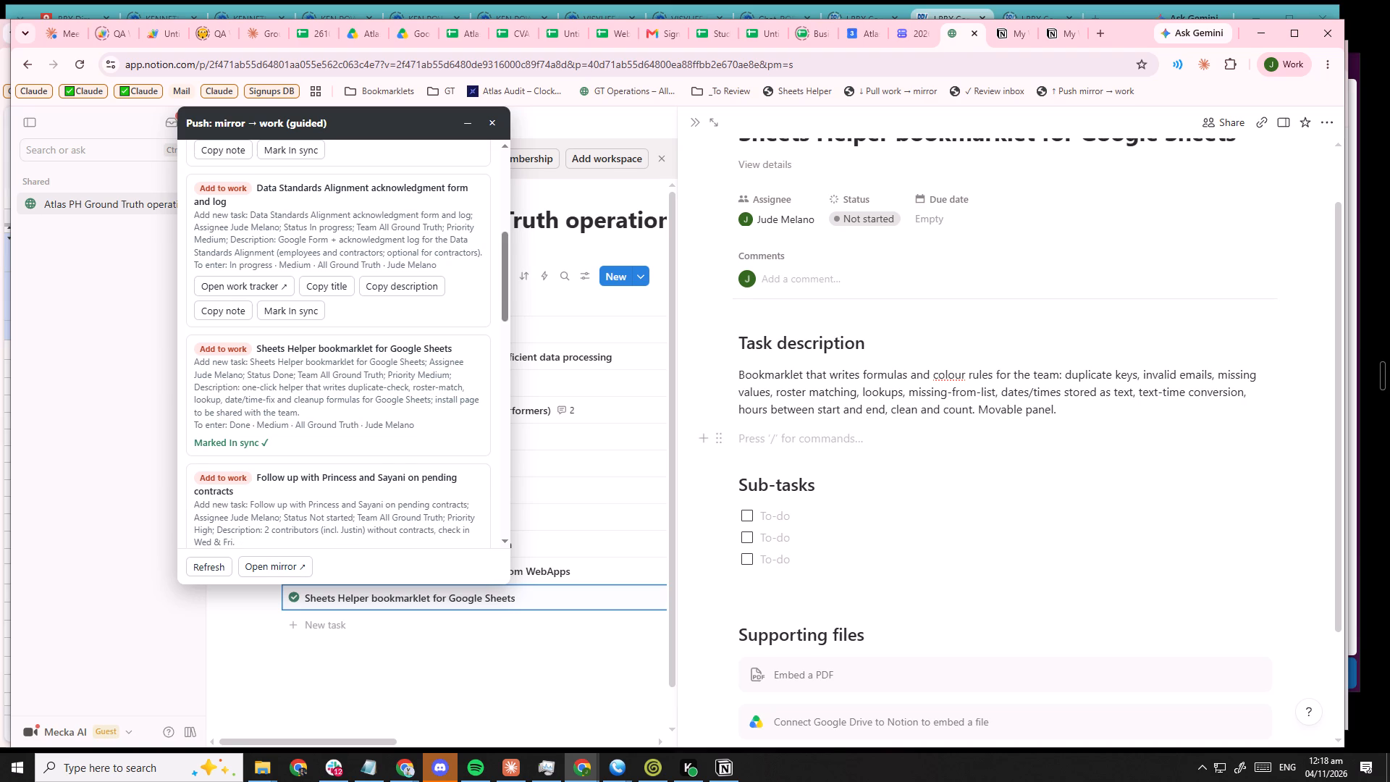
key(Delete)
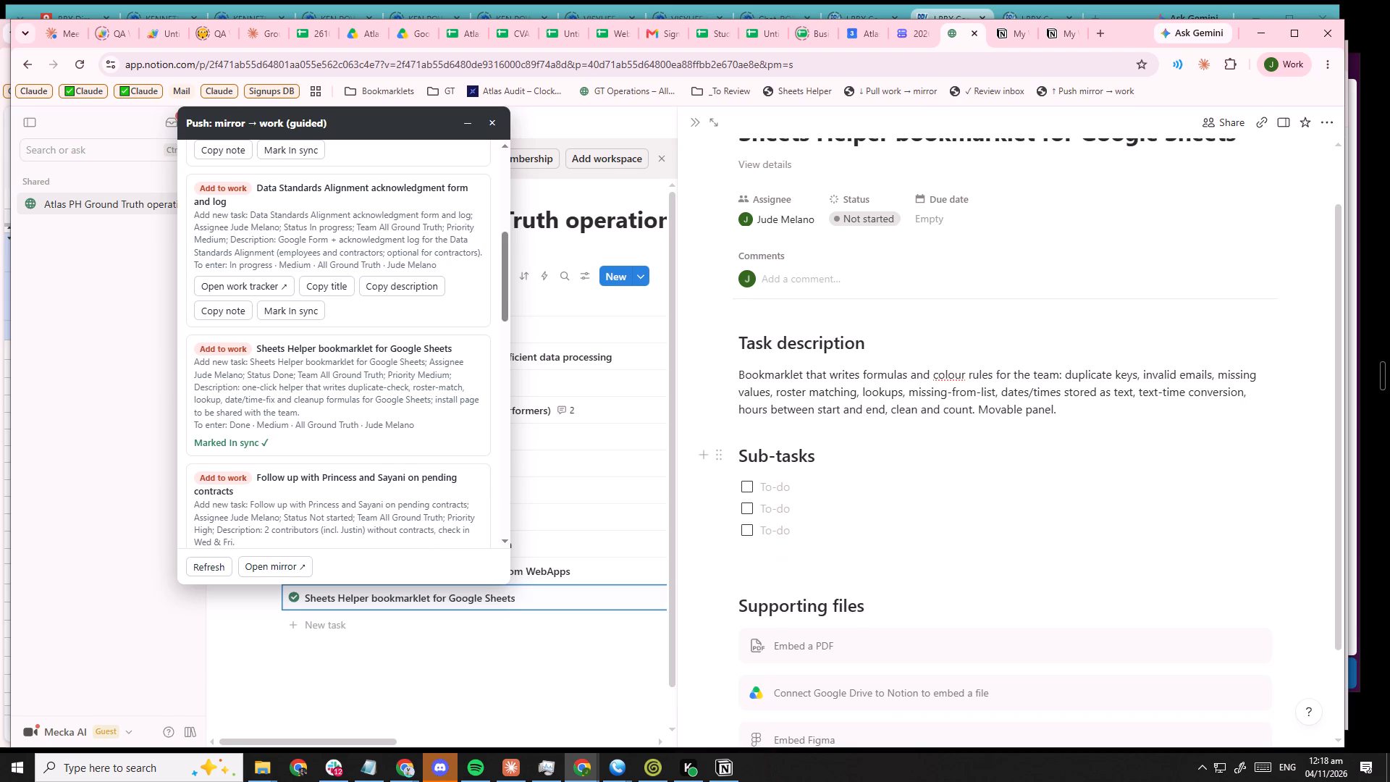
Set the Sheets Helper bookmarklet task's status to Done.
scroll(903, 432, down, 3)
scroll(891, 475, up, 8)
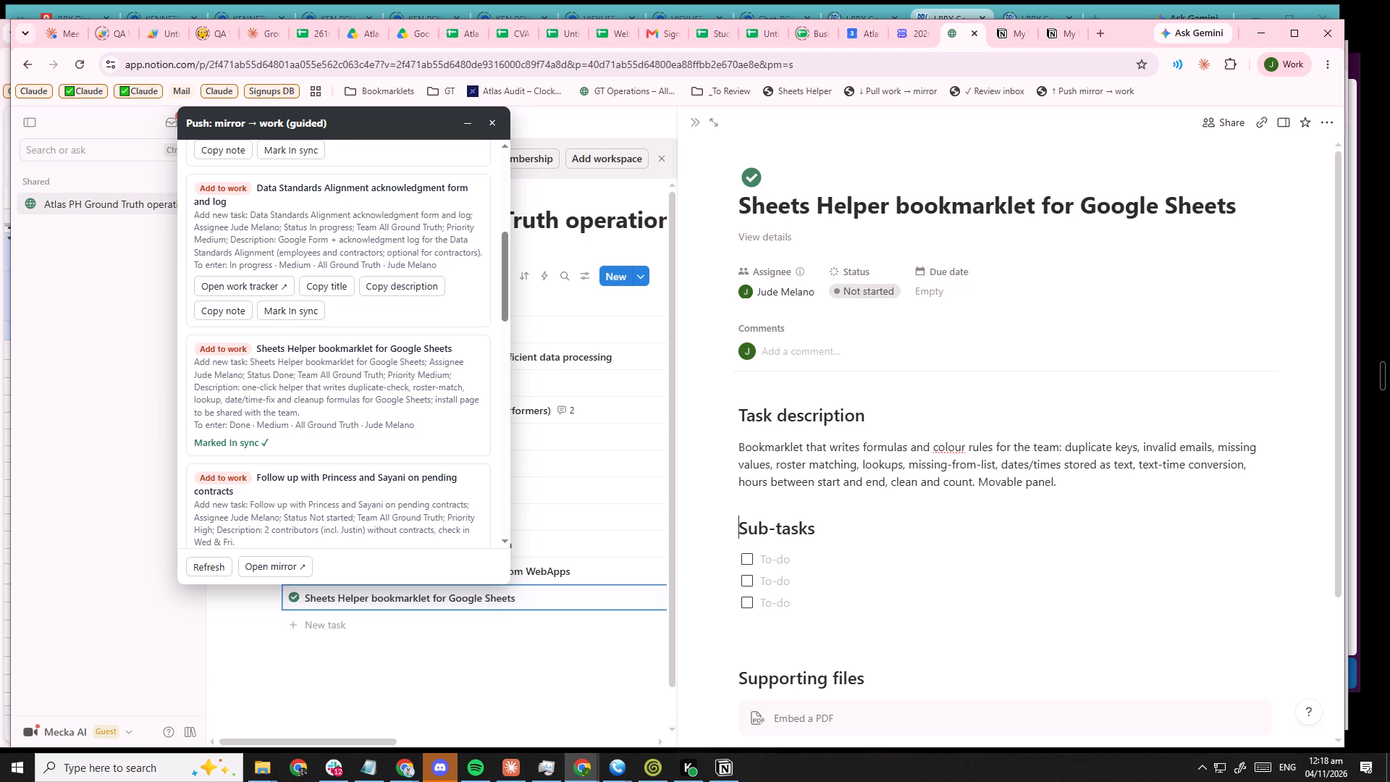
click(856, 272)
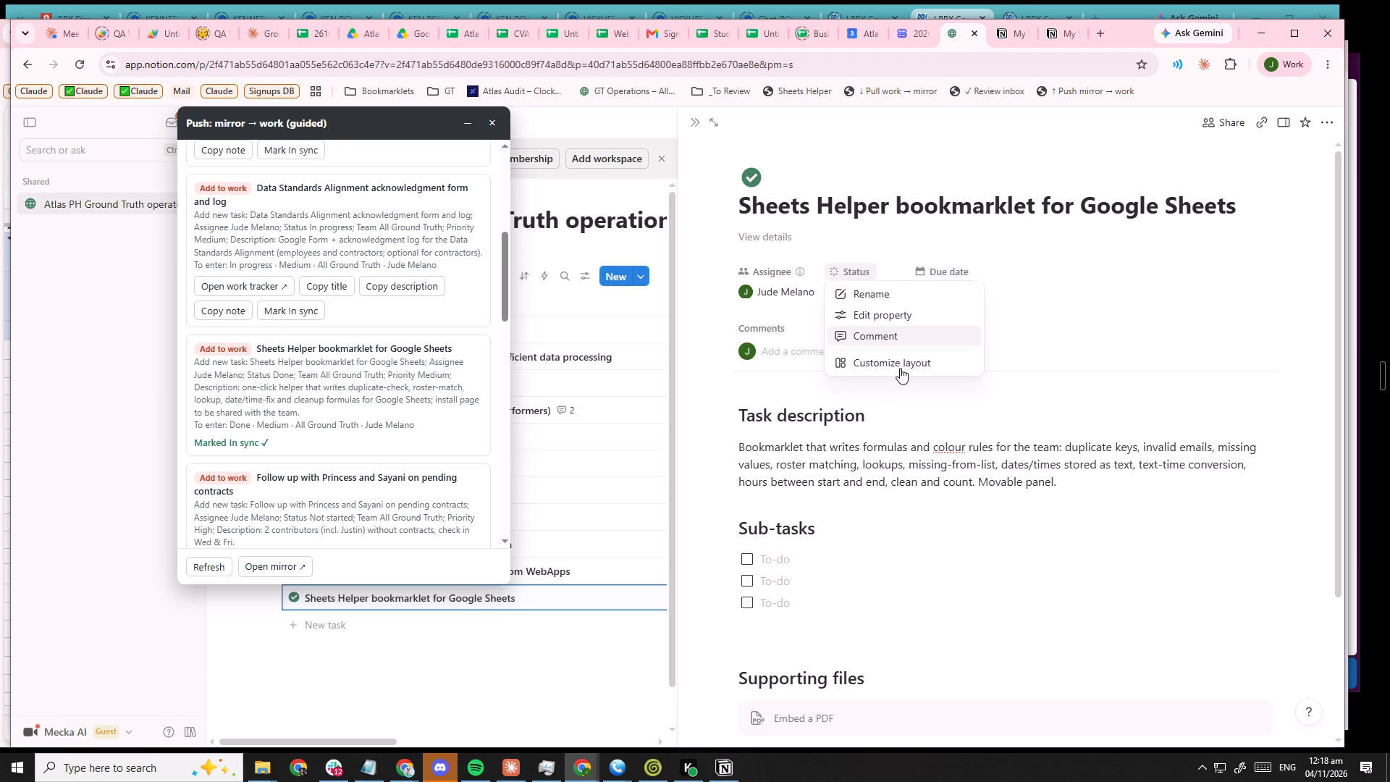
click(1075, 316)
scroll(802, 326, down, 5)
scroll(830, 398, down, 1)
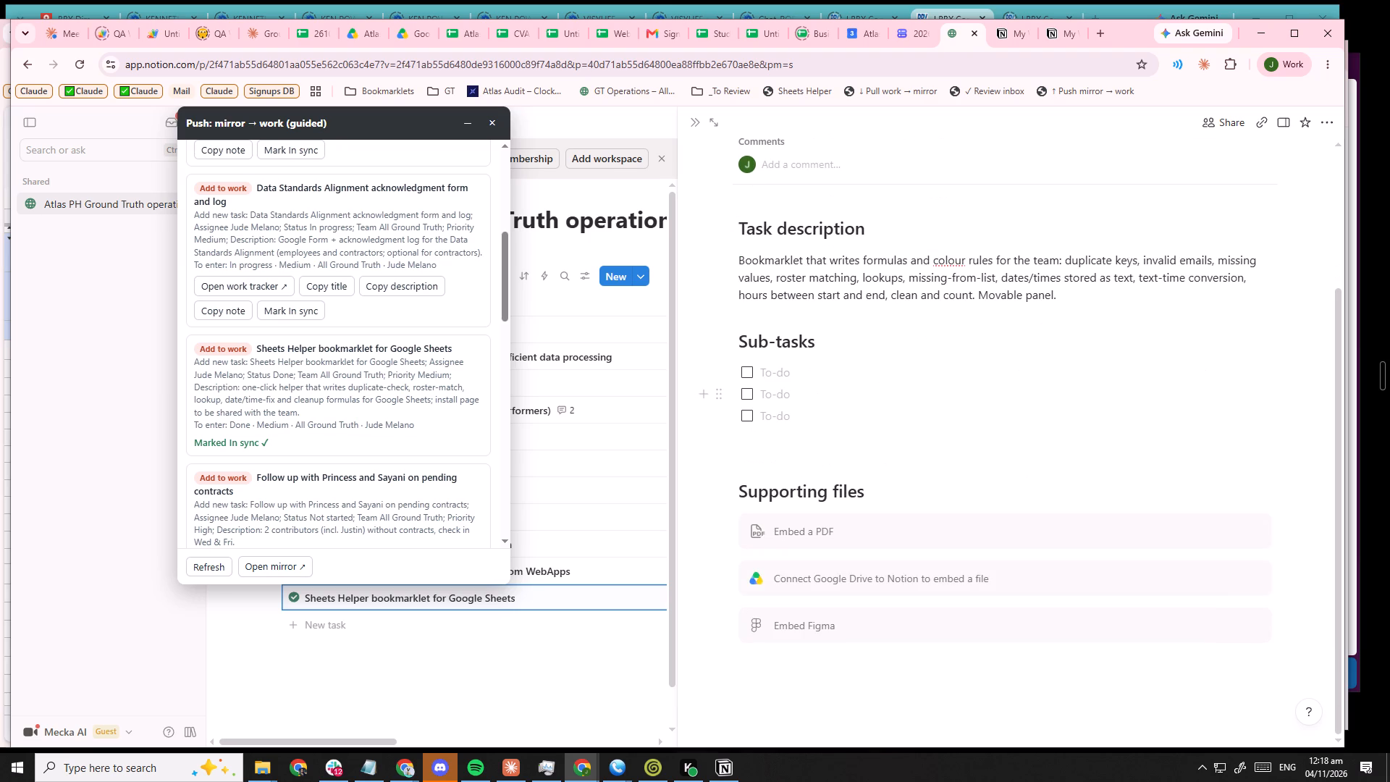
scroll(830, 398, down, 1)
scroll(830, 398, up, 9)
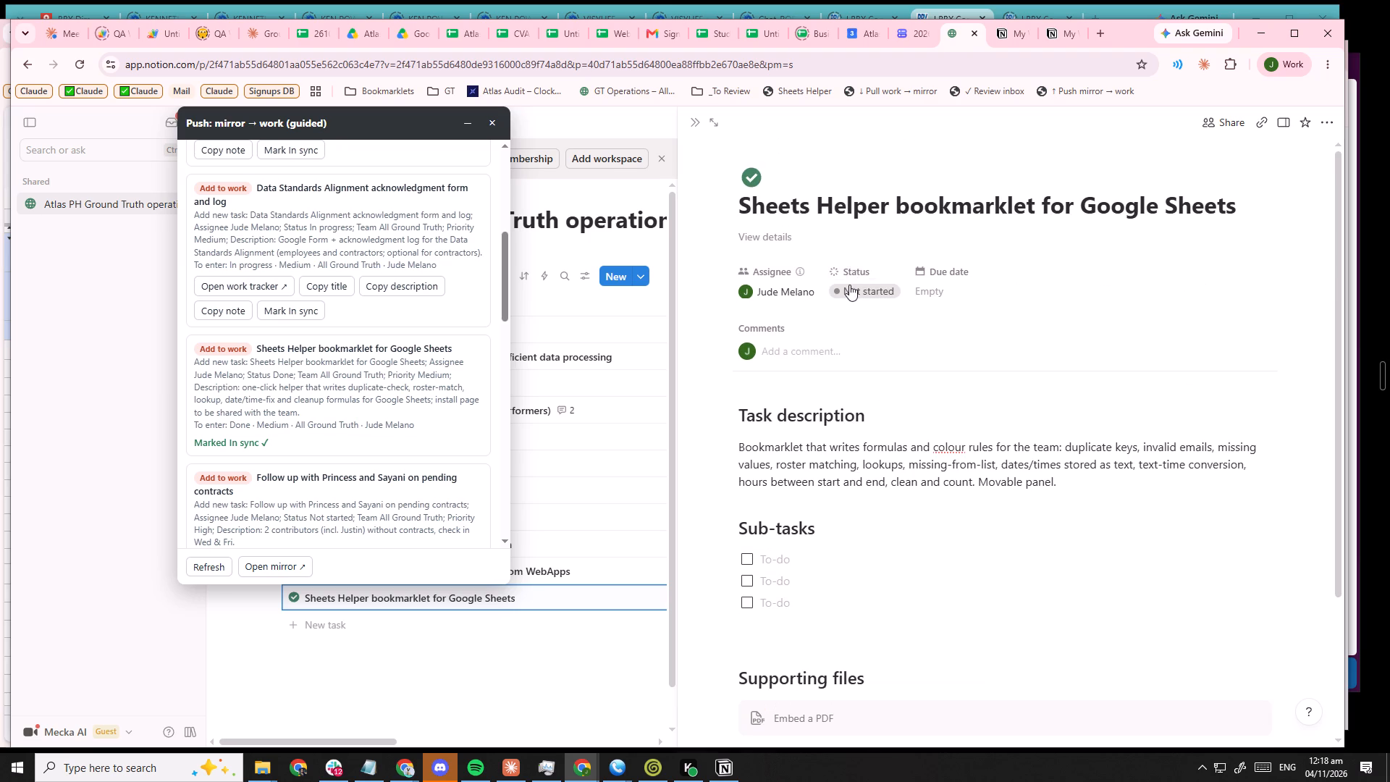
click(850, 292)
click(879, 451)
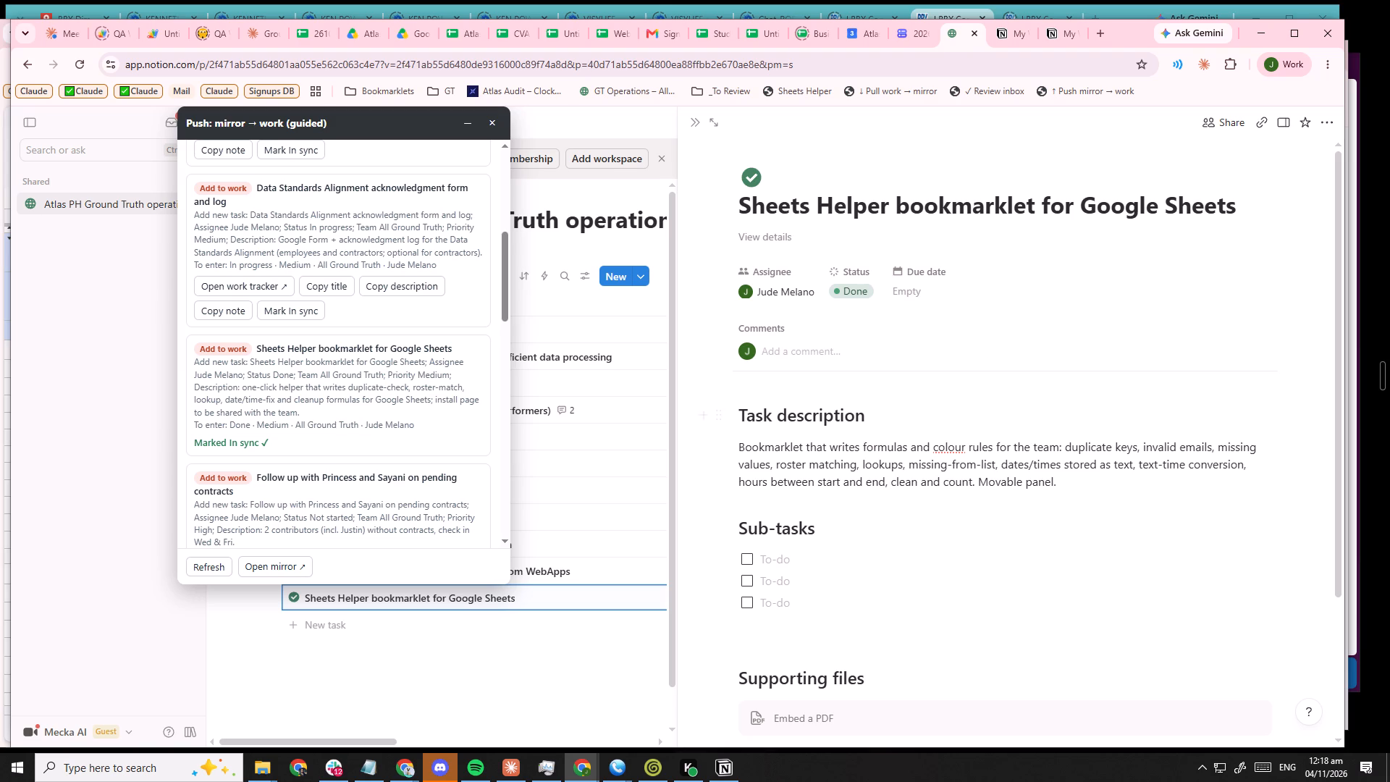
Set the Sheets Helper bookmarklet task's due date to 11/03/2026.
click(898, 294)
click(980, 389)
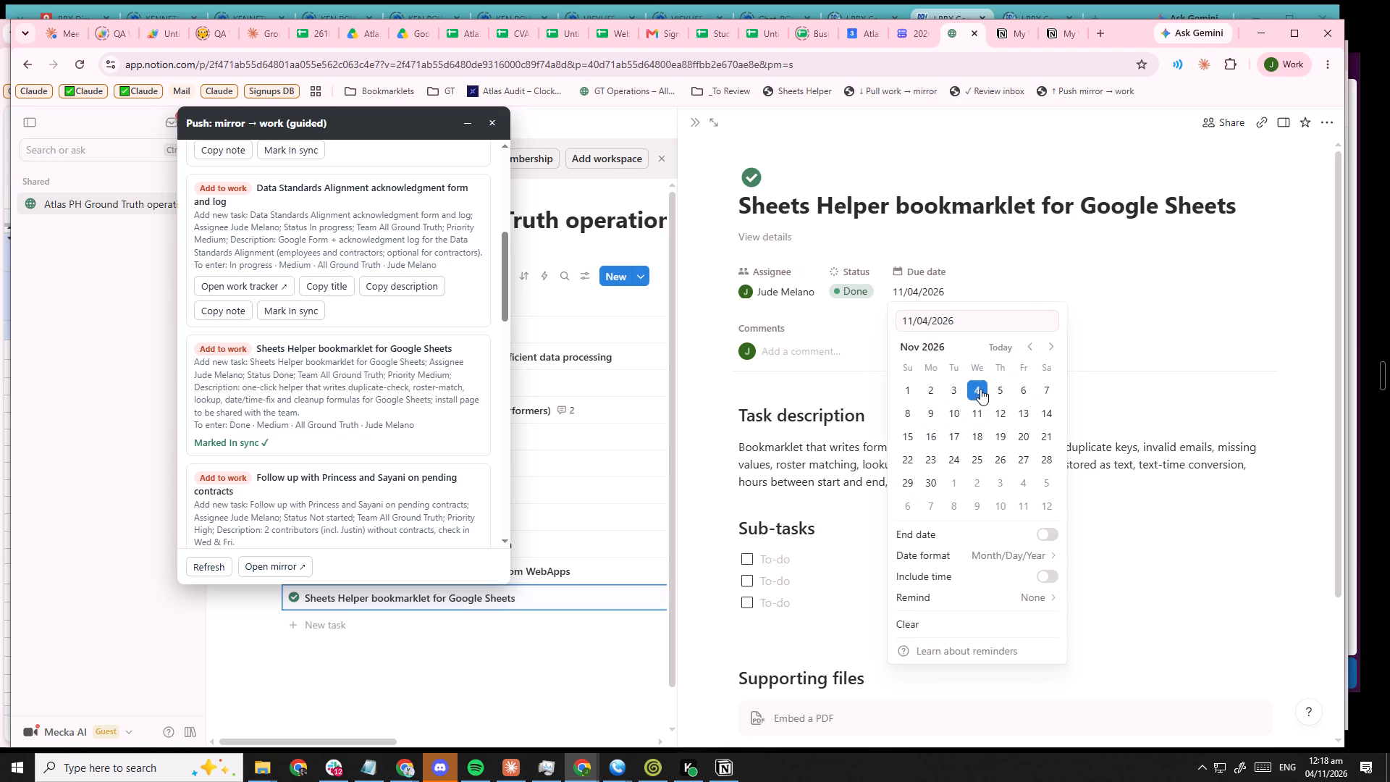
click(956, 390)
click(1209, 338)
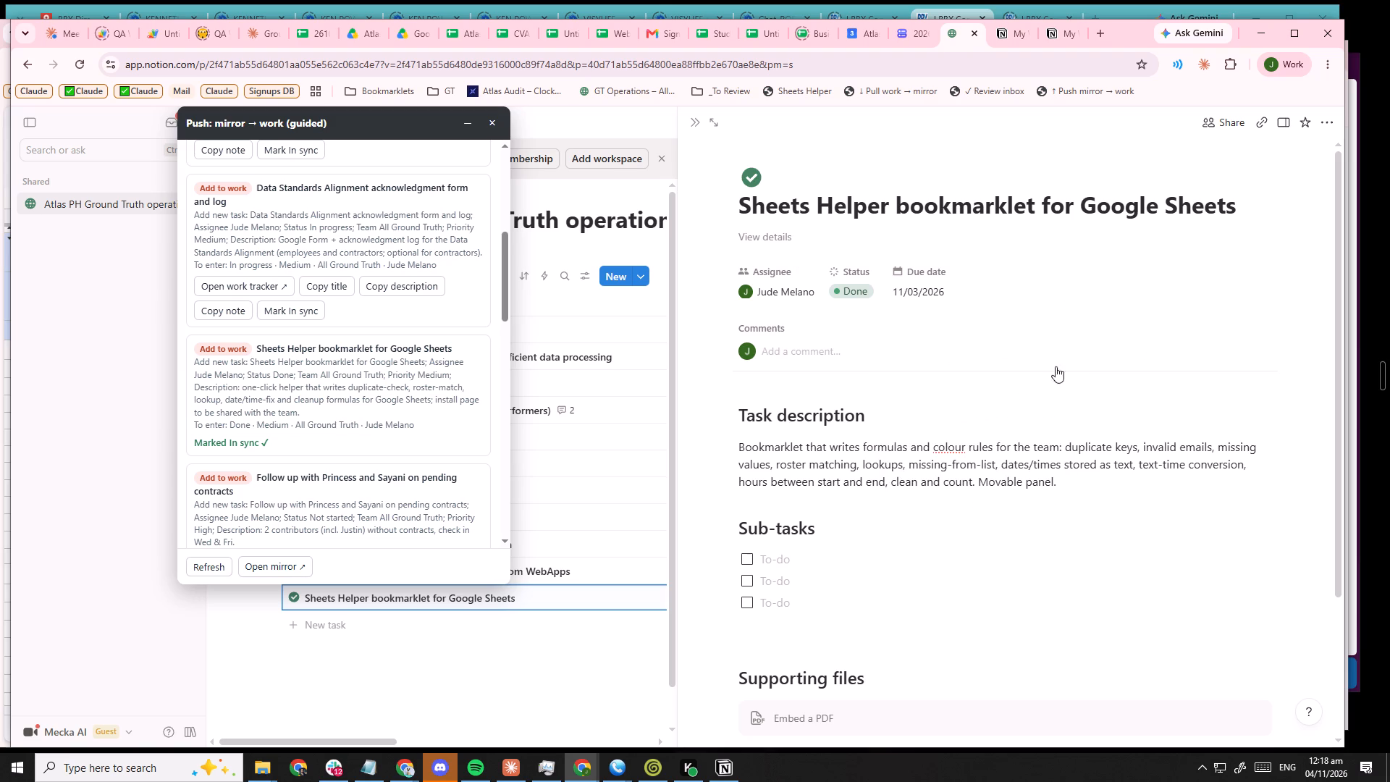
scroll(871, 413, down, 5)
scroll(913, 468, up, 6)
Add a new task to the work tracker with the copied title "Sync with Edward on investigation team tracker; index all trackers".
scroll(380, 376, down, 1)
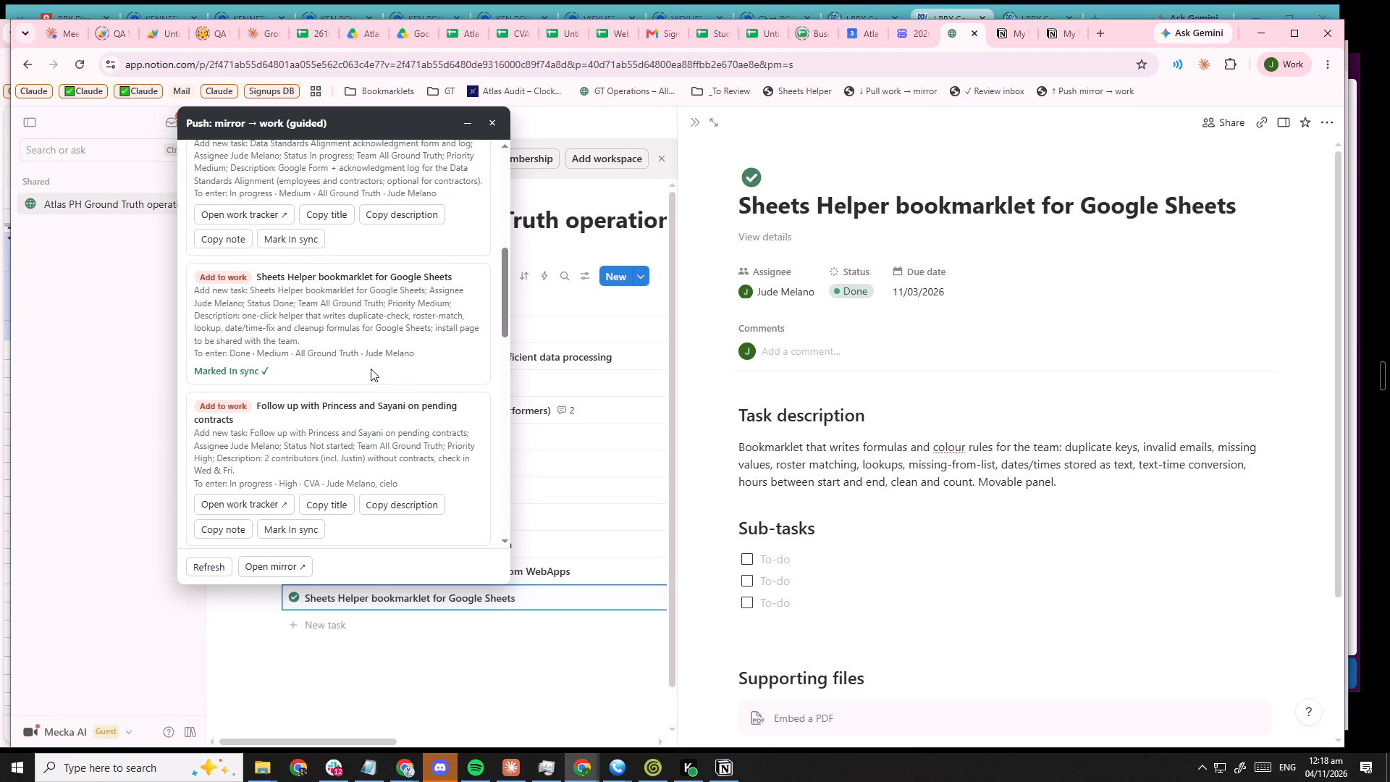
scroll(371, 368, down, 1)
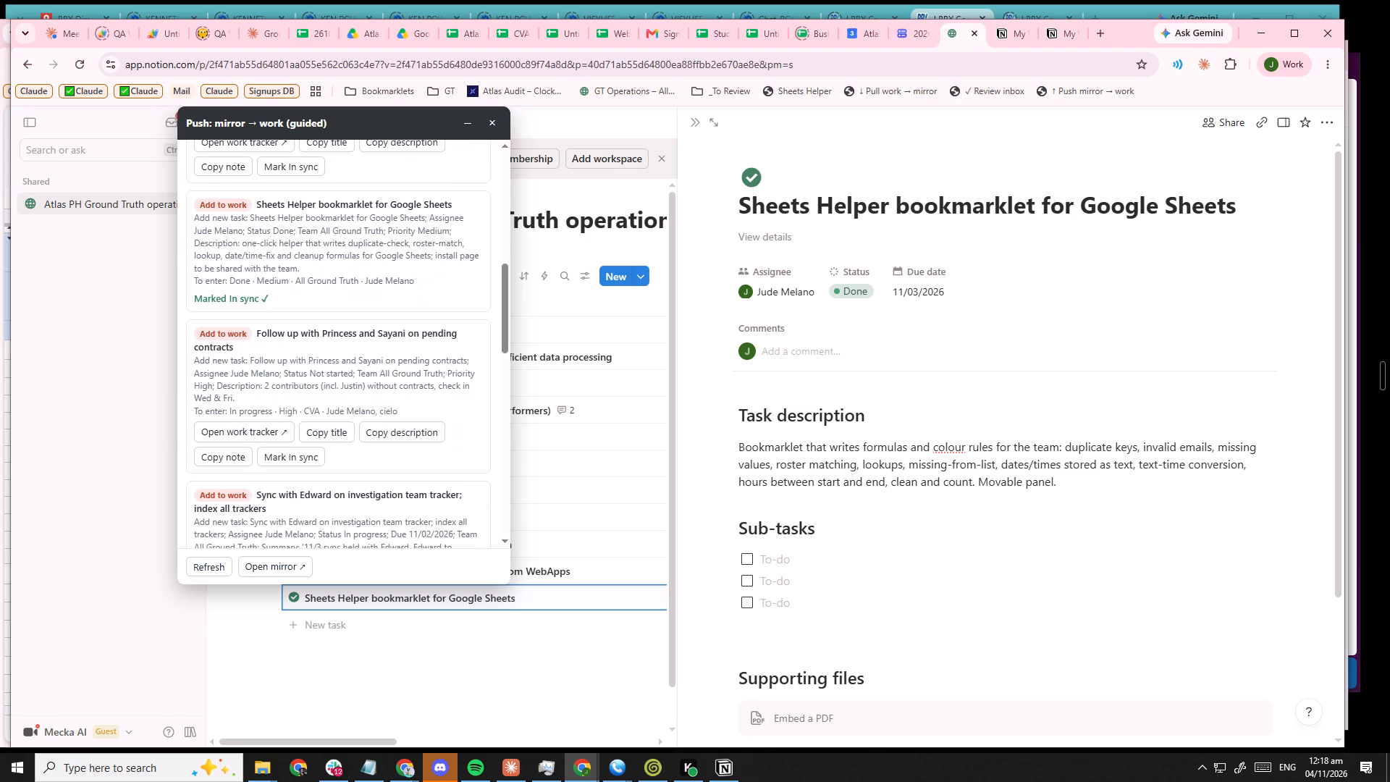
scroll(371, 369, down, 1)
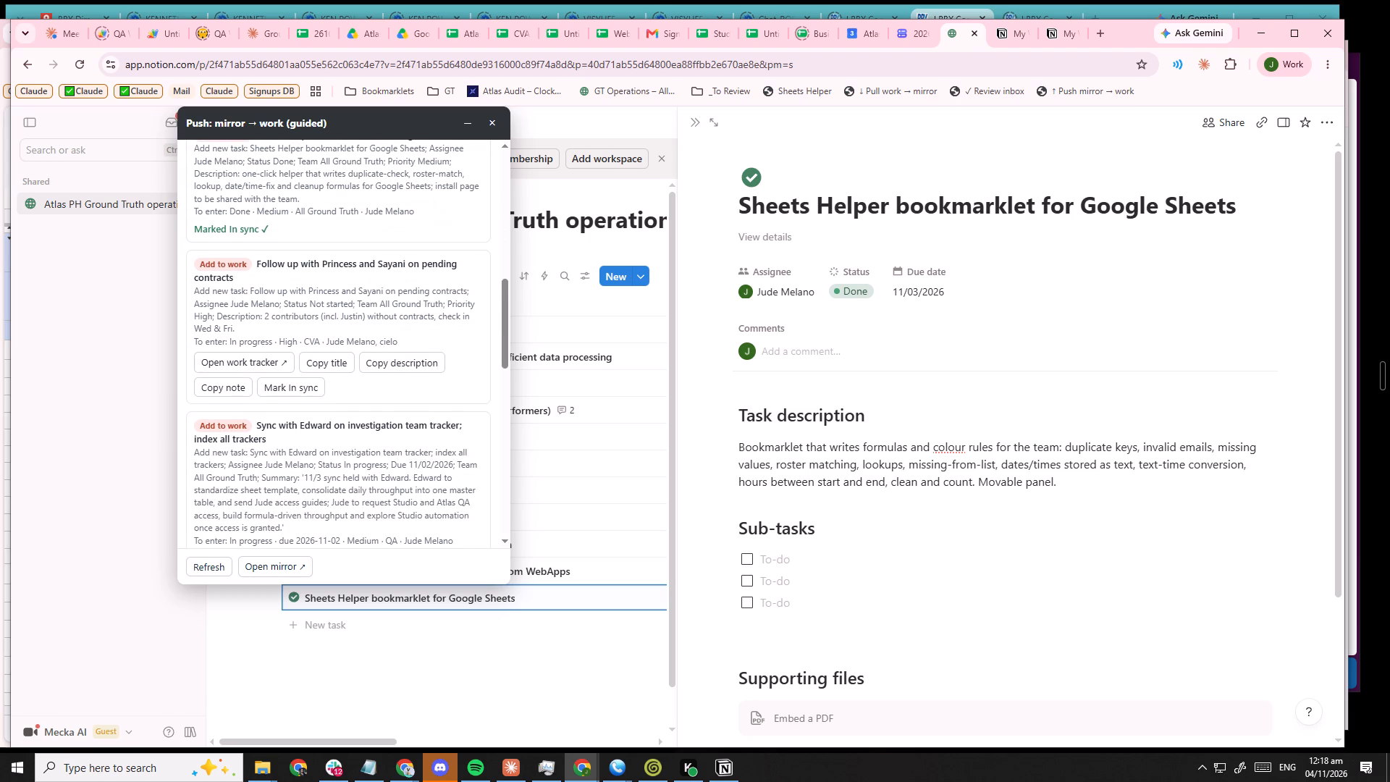
scroll(353, 467, down, 2)
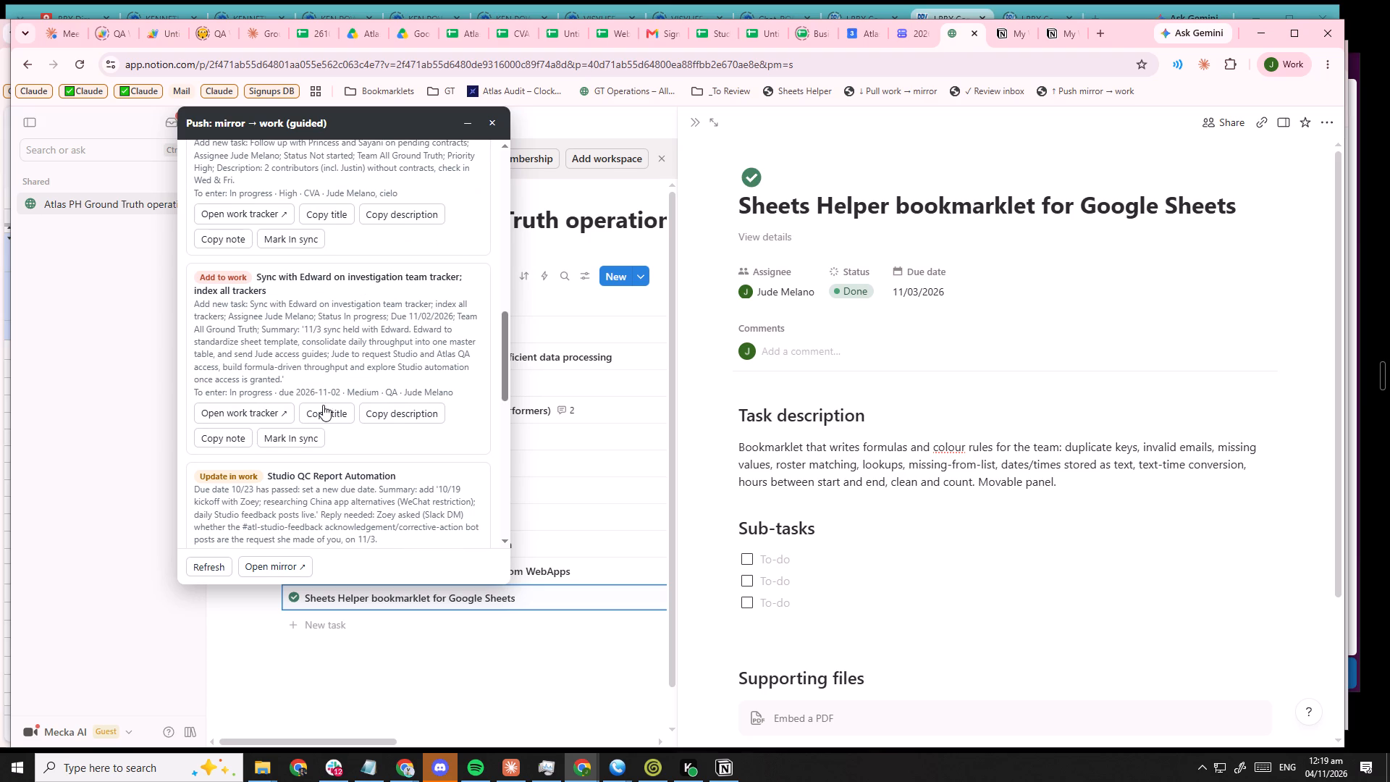
click(335, 412)
click(311, 630)
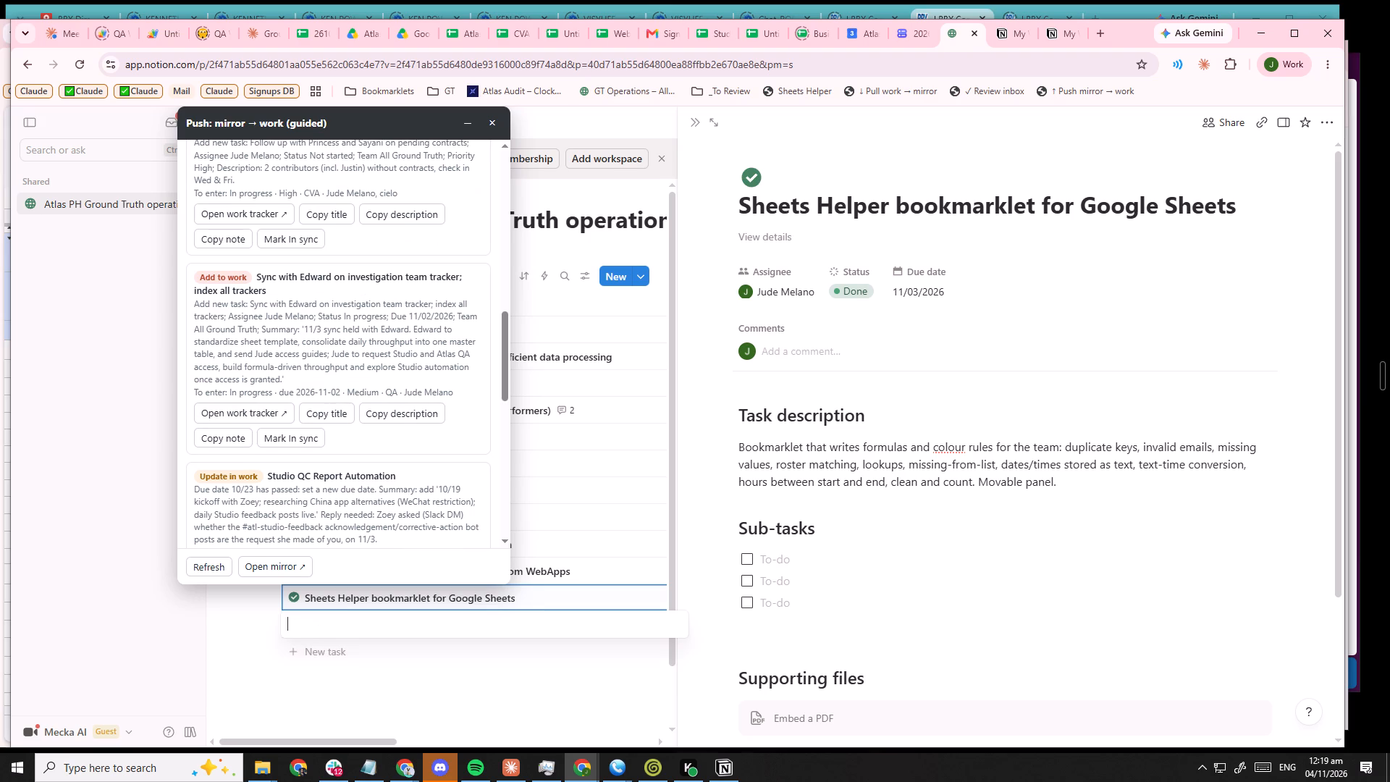
key(ctrl+v)
click(452, 692)
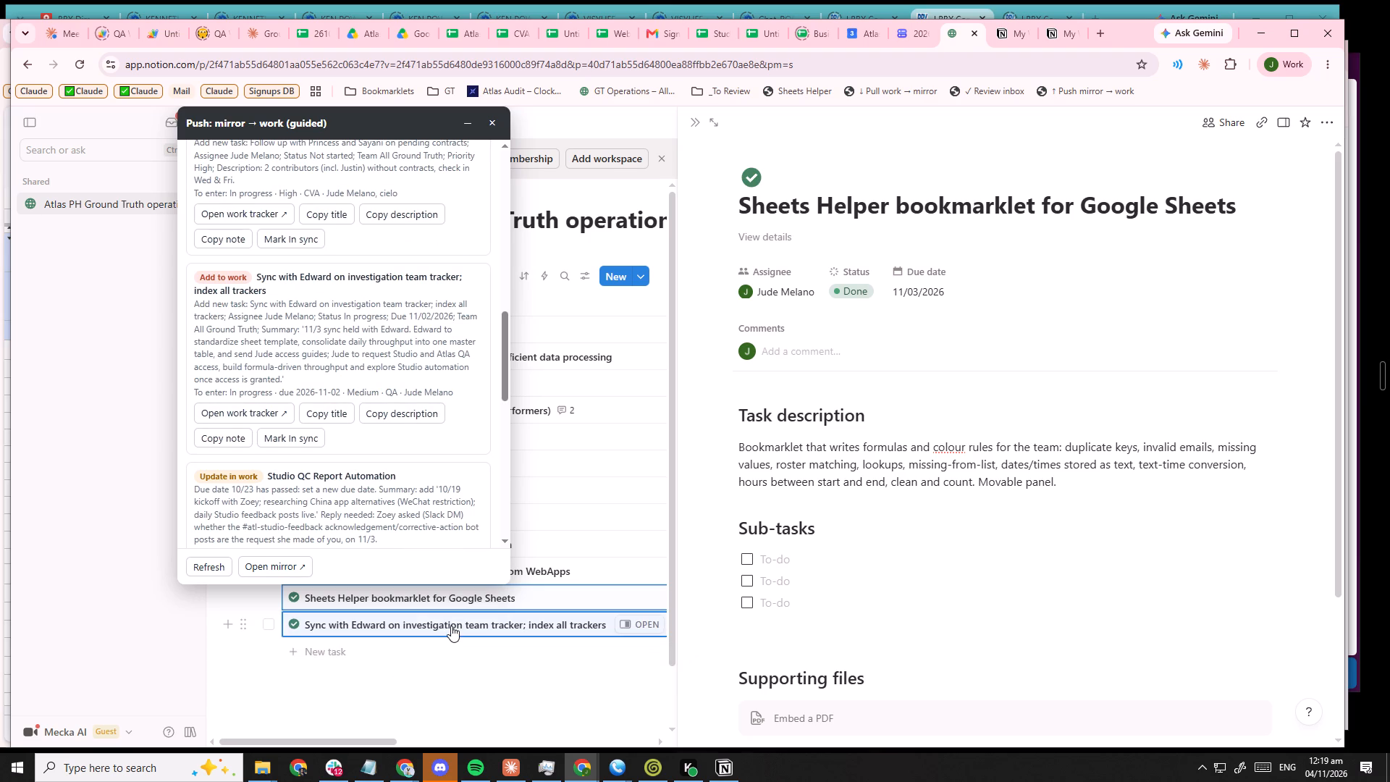
click(497, 686)
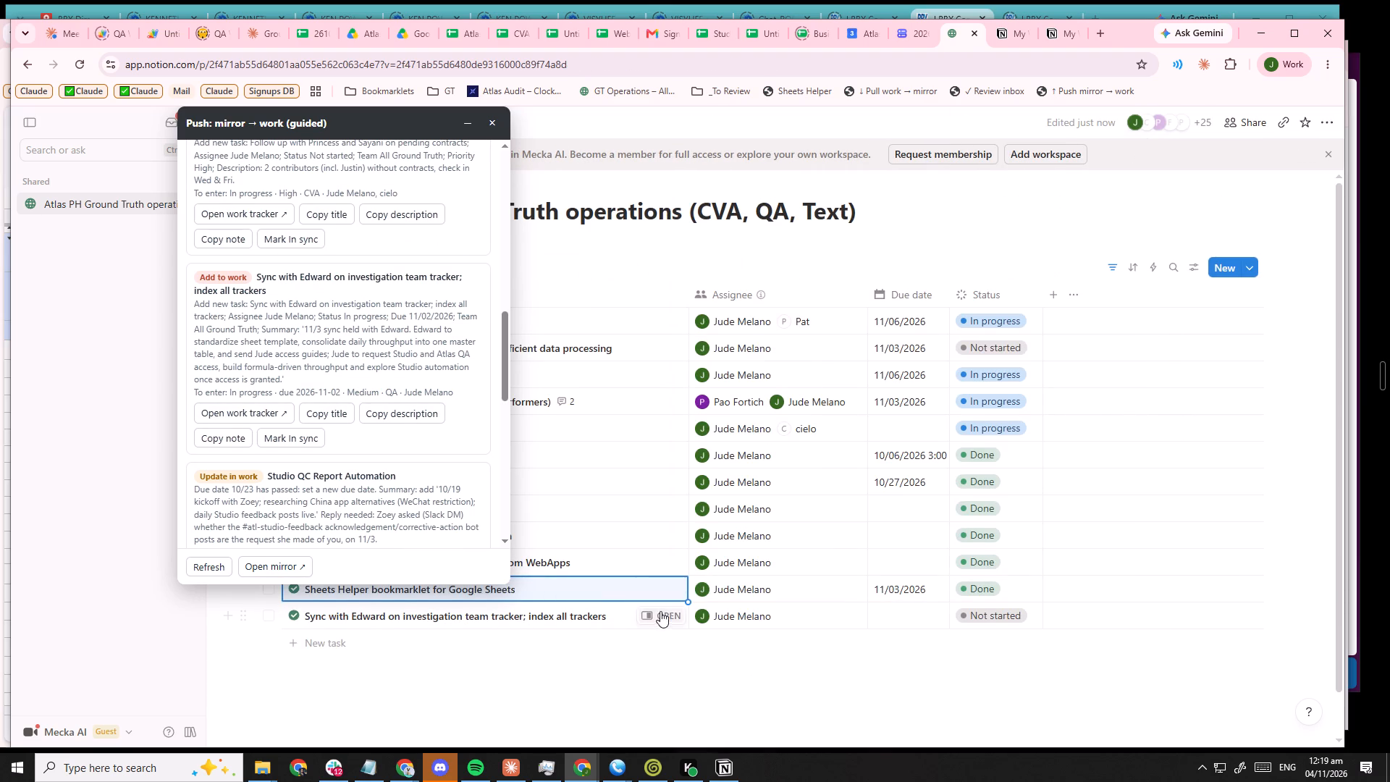
Open the new Sync with Edward task and replace its Task description placeholder with the description copied from its guided Push item.
click(660, 612)
click(395, 413)
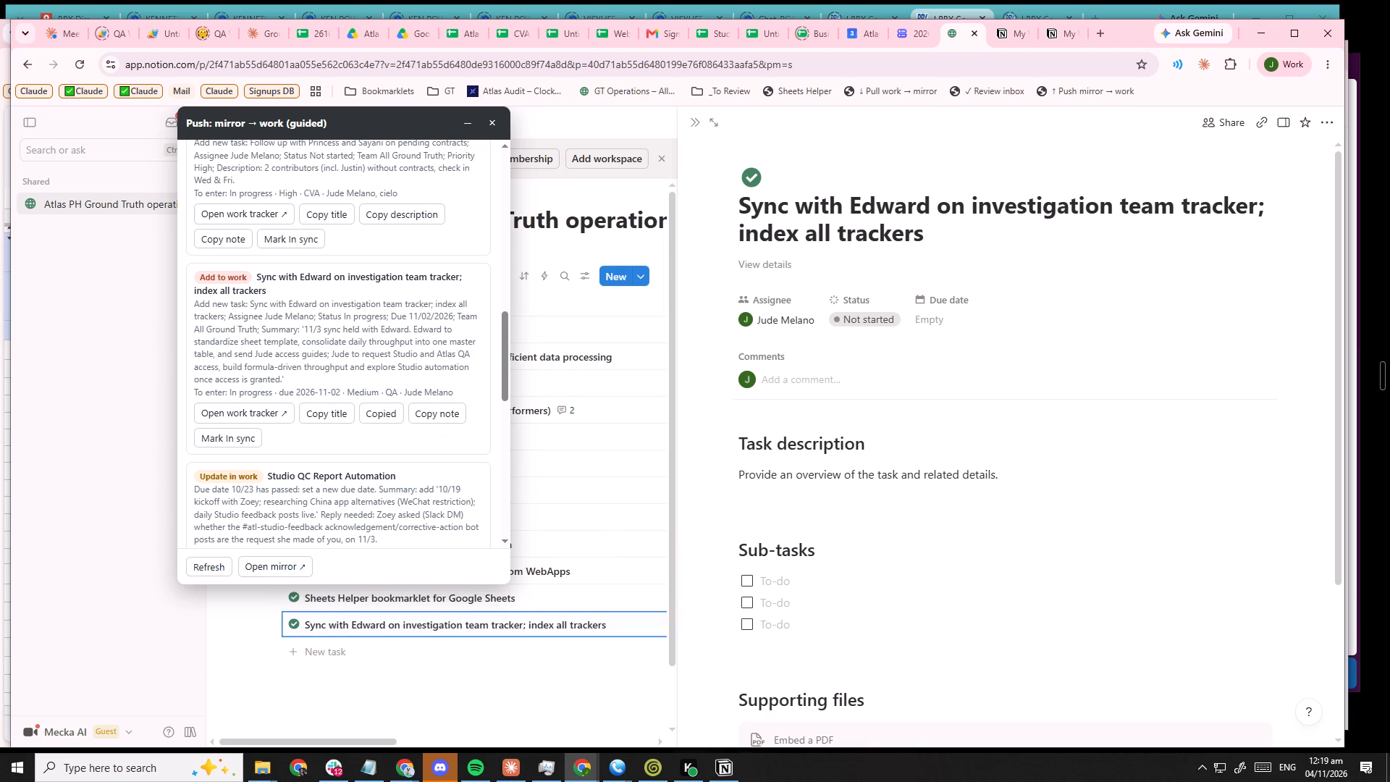
click(824, 470)
key(ctrl+a)
key(ctrl+v)
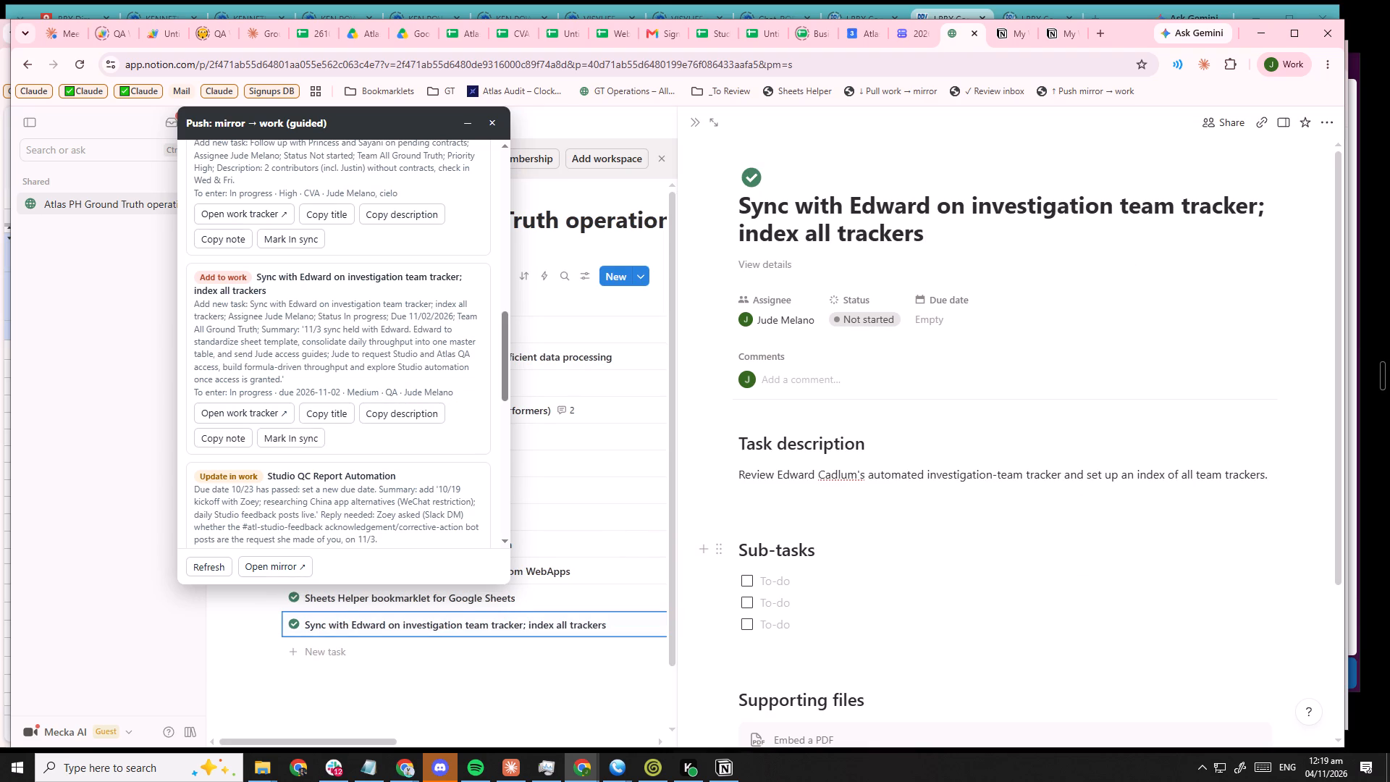
Add the Sync with Edward item's note from the guided Push list on the empty line below the task description.
scroll(333, 343, down, 1)
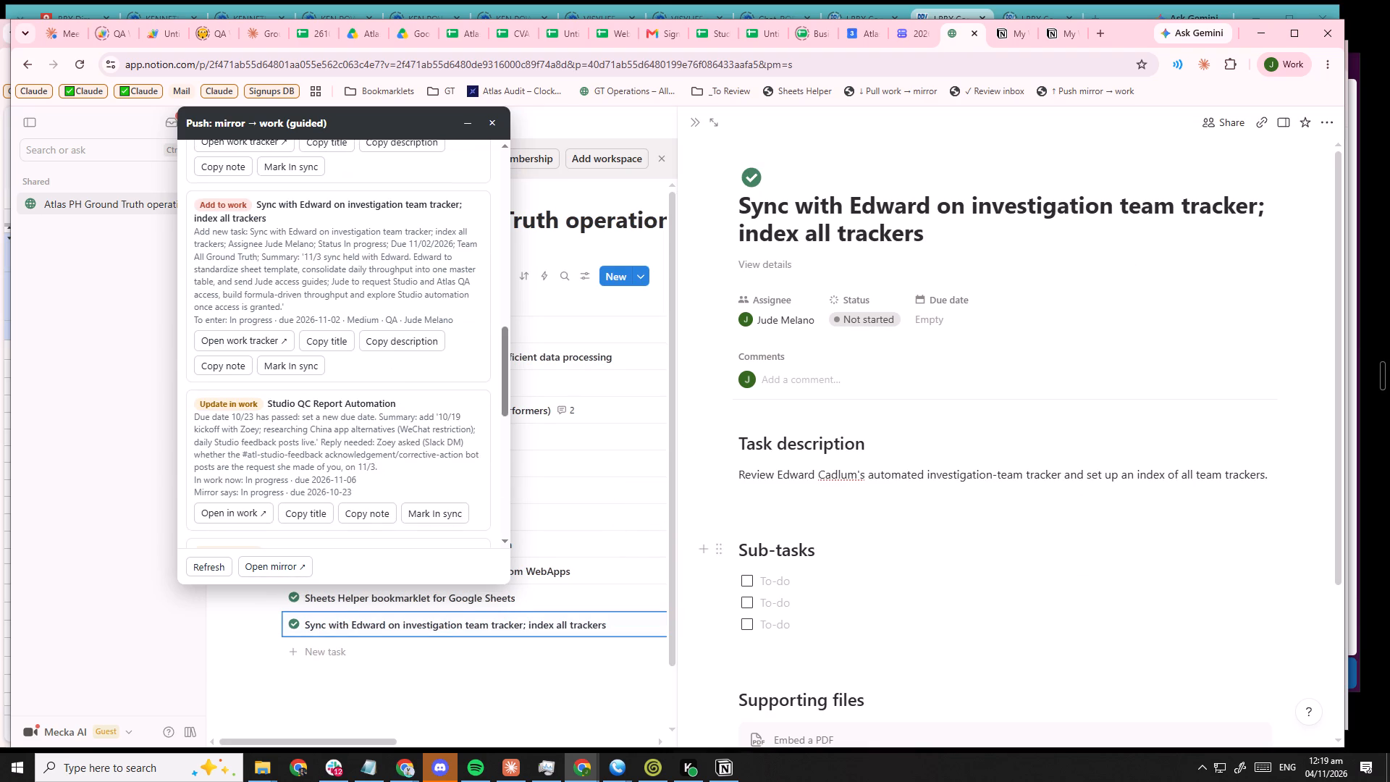
click(930, 515)
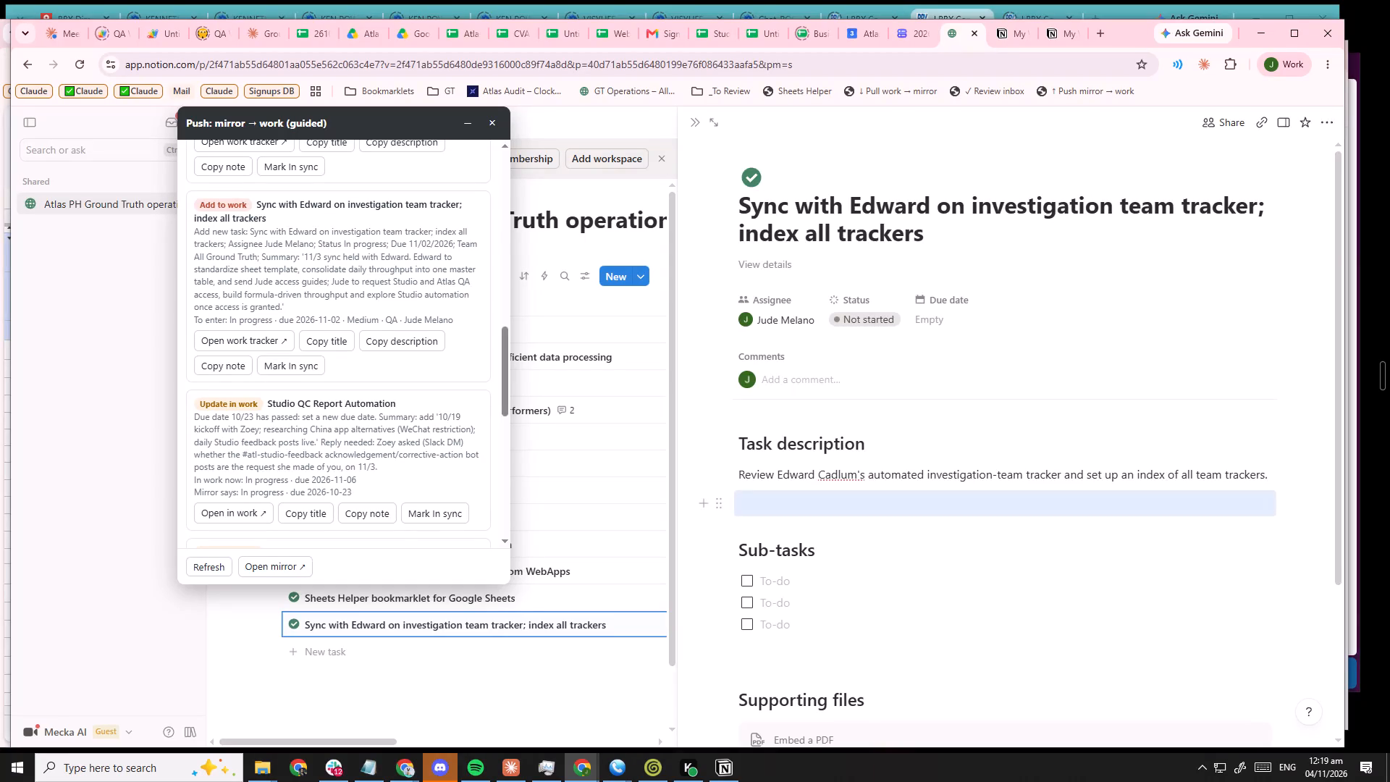
scroll(985, 492, down, 2)
click(813, 429)
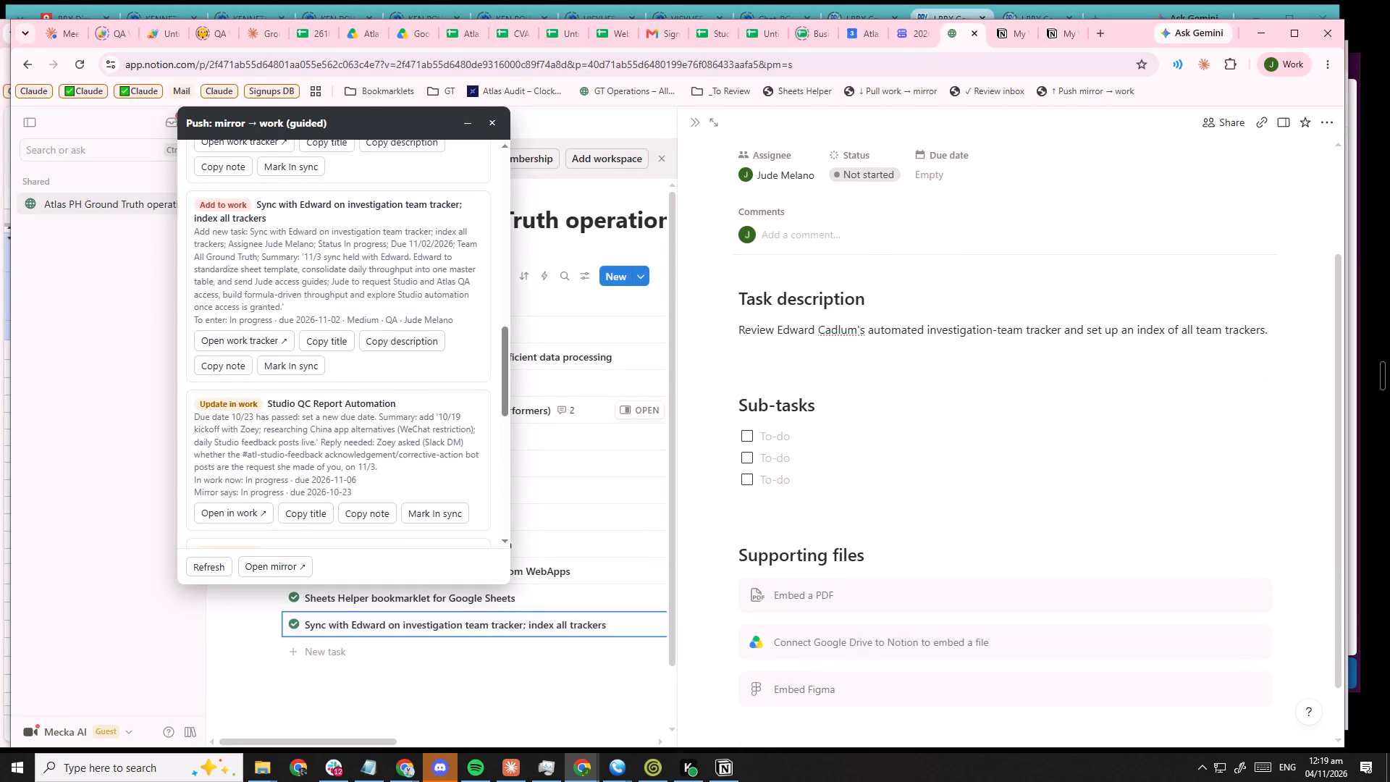
scroll(424, 246, up, 1)
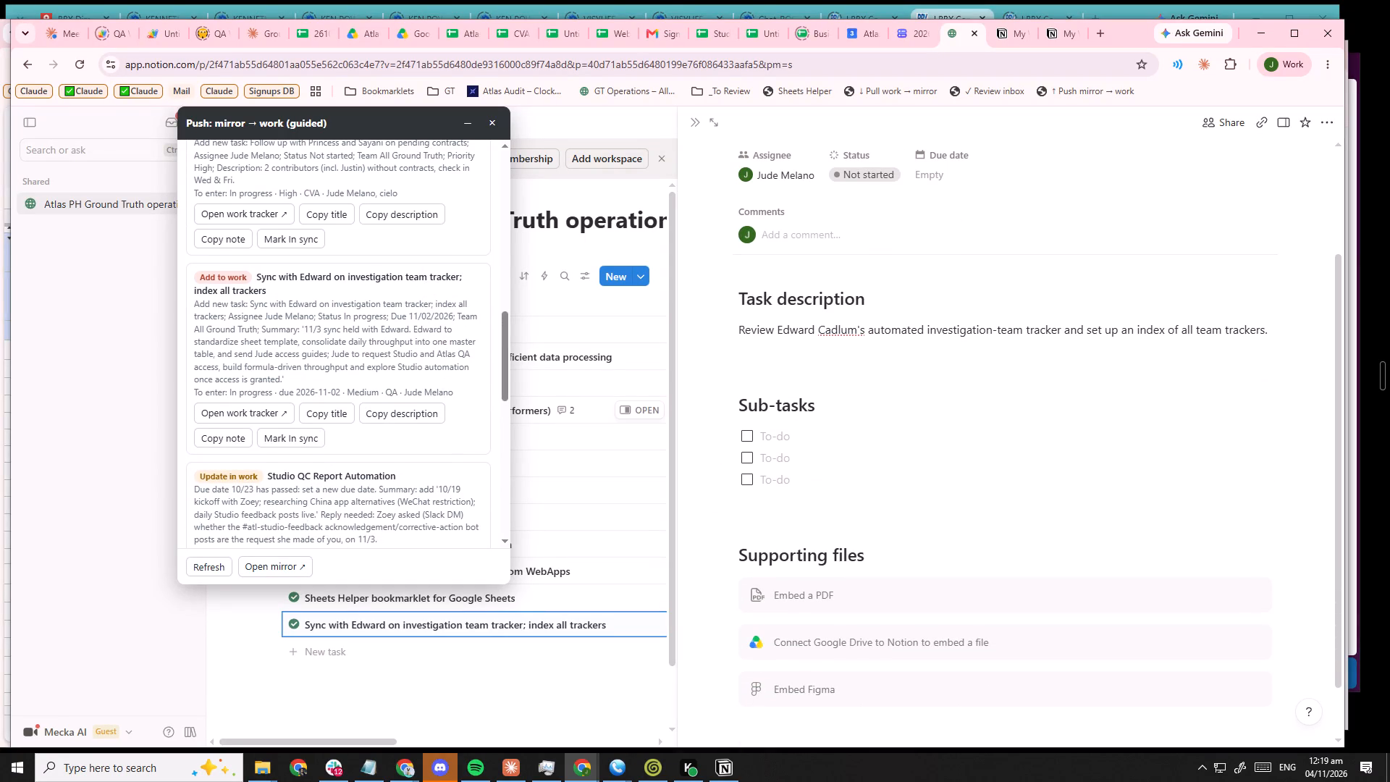
click(349, 331)
click(233, 443)
click(816, 370)
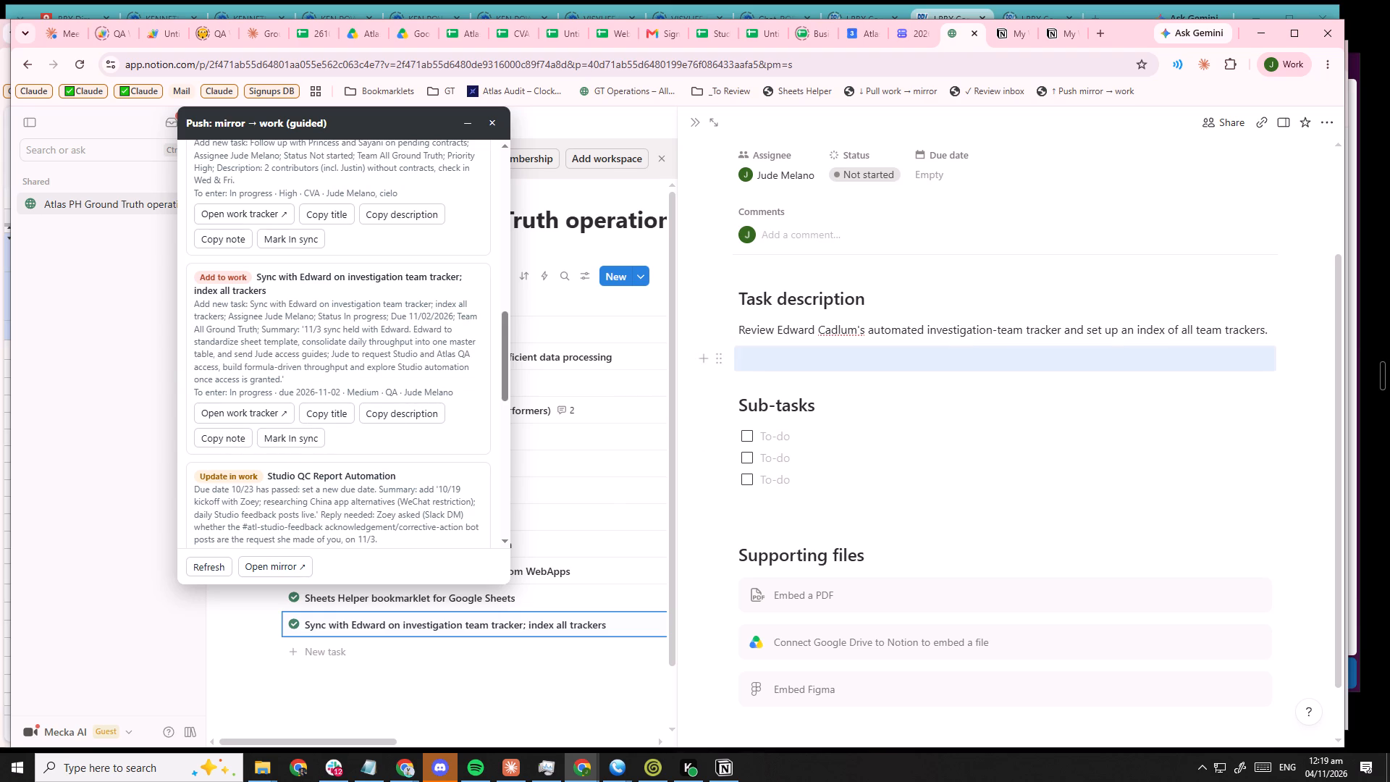
key(ctrl+v)
Delete the note's leading title, assignee, status, due date and team text so the paragraph starts at "Summary:".
click(1001, 418)
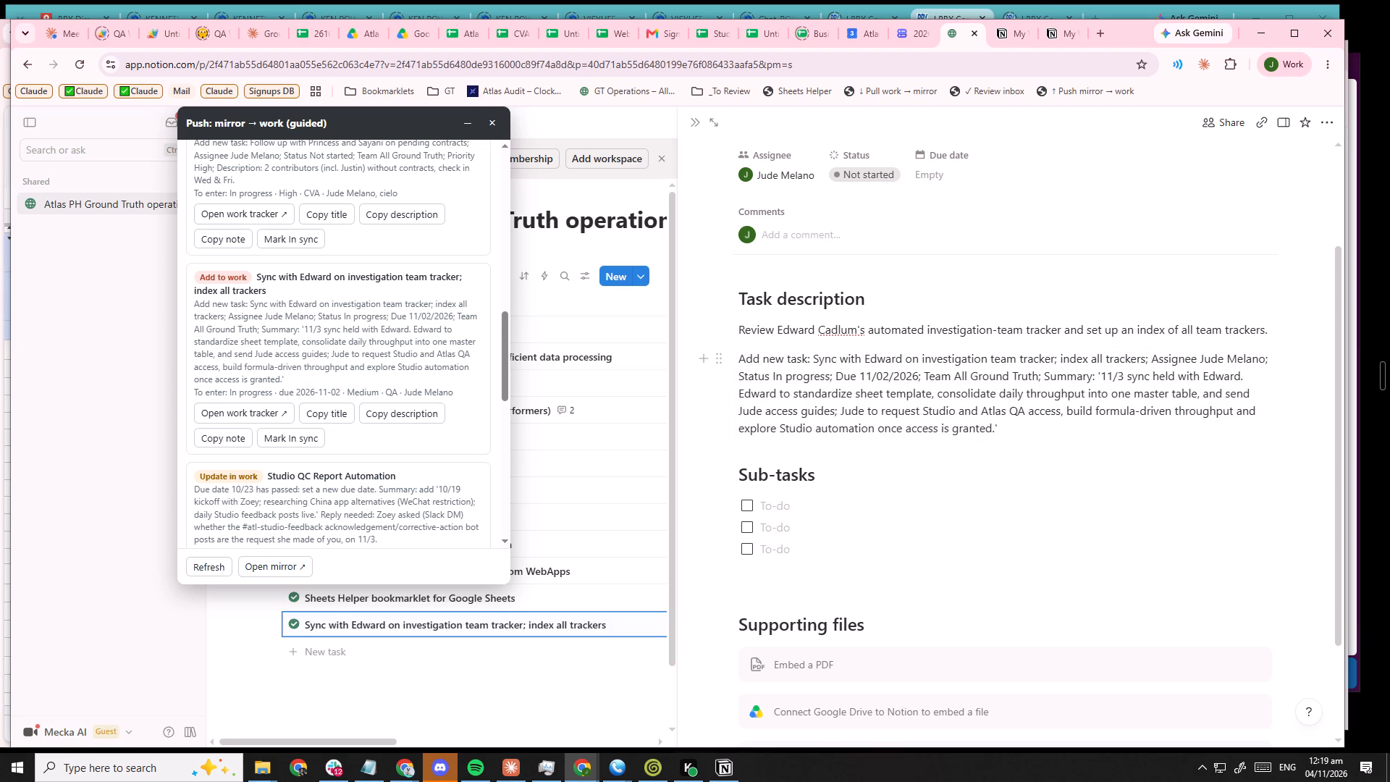
drag(1129, 377, 1220, 370)
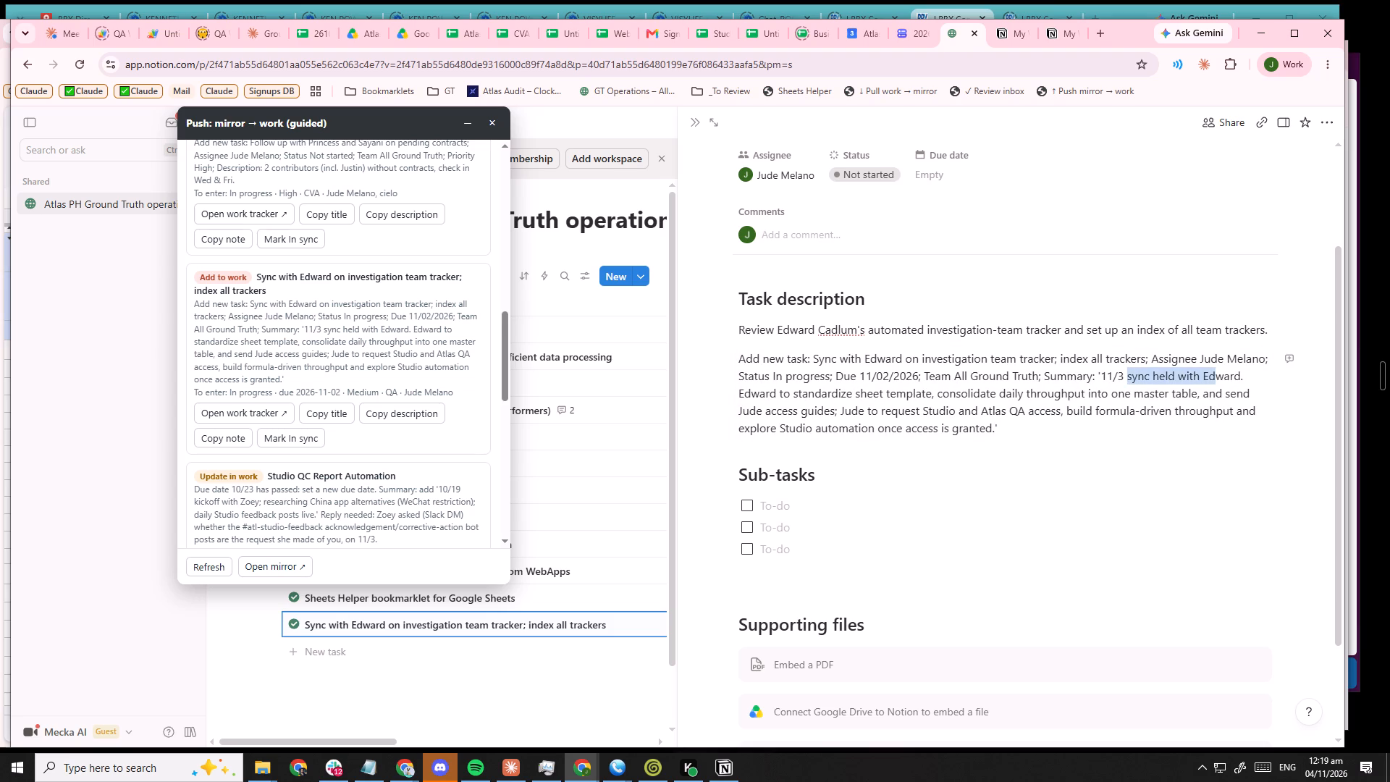
drag(1220, 370, 1240, 373)
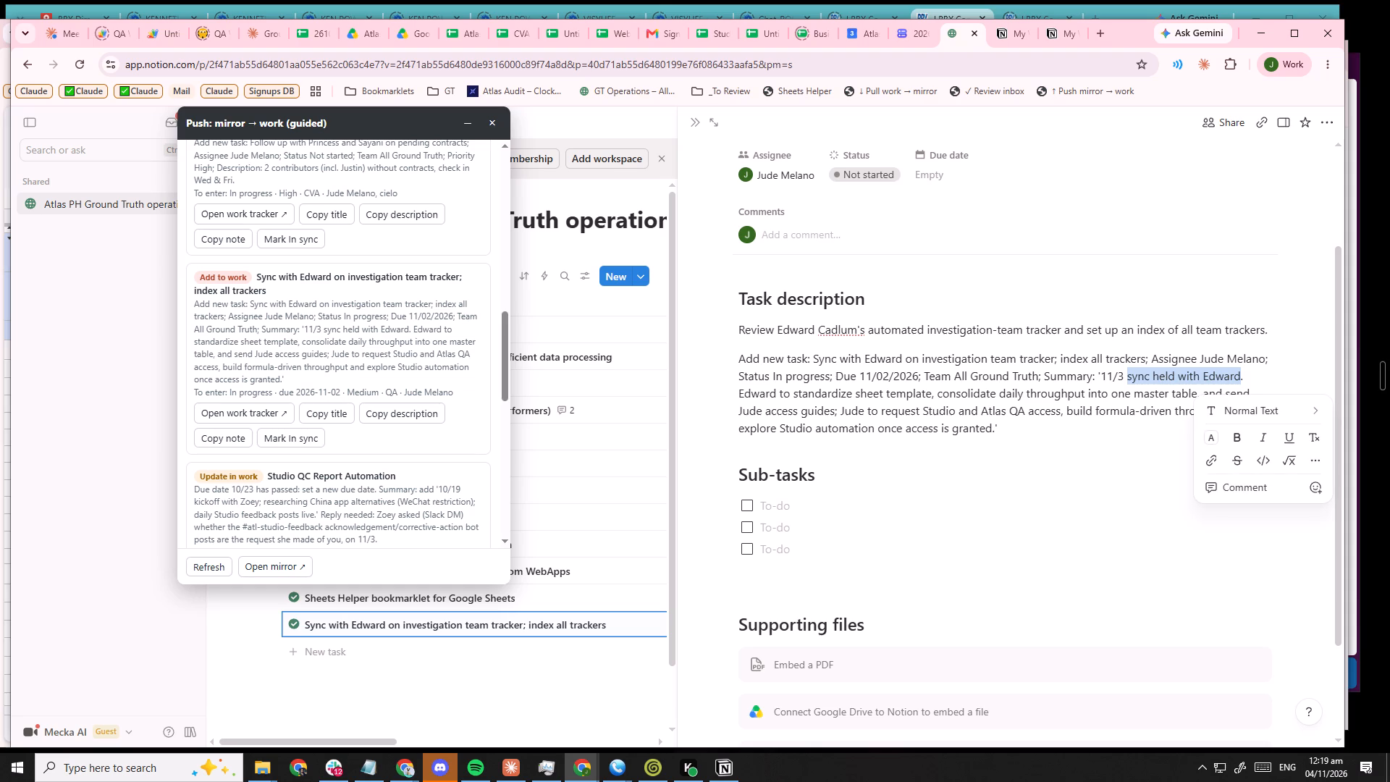
click(895, 412)
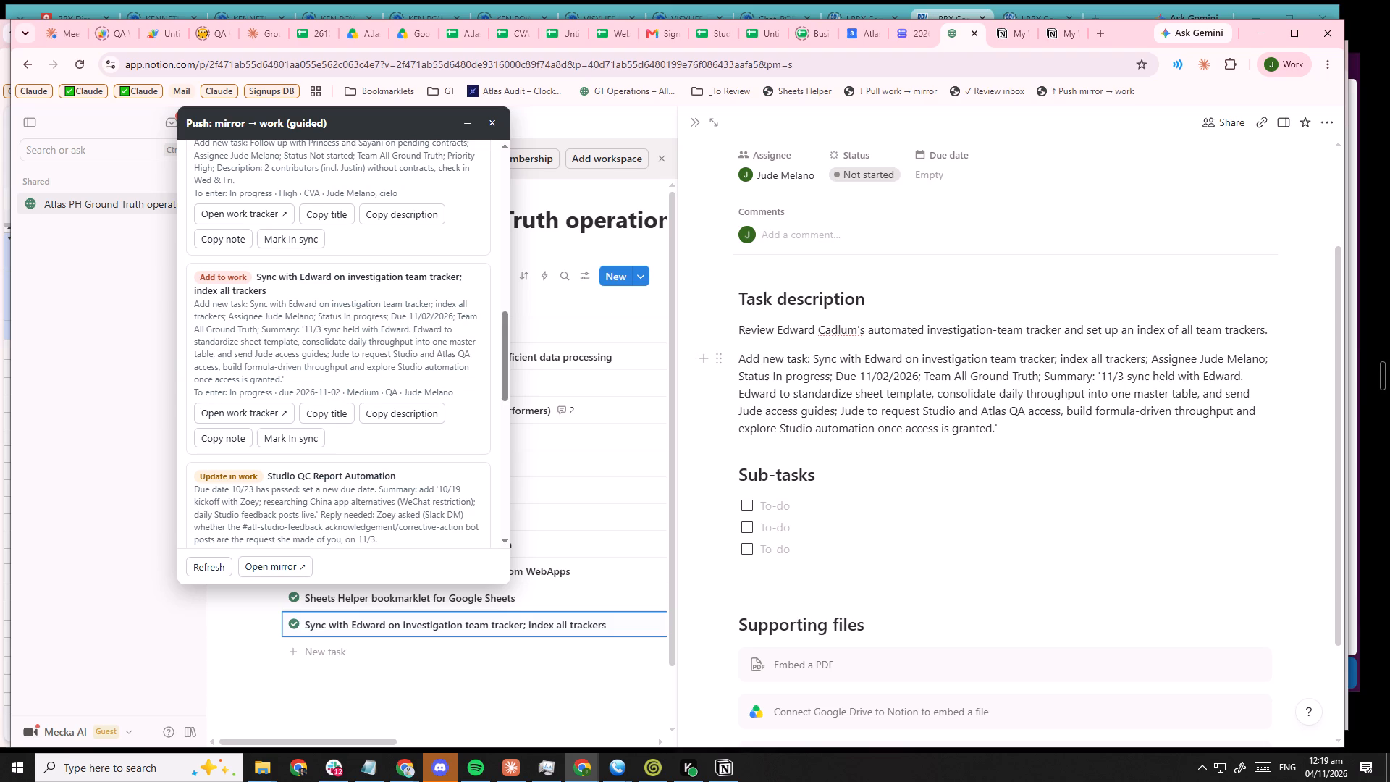
drag(1042, 378, 735, 364)
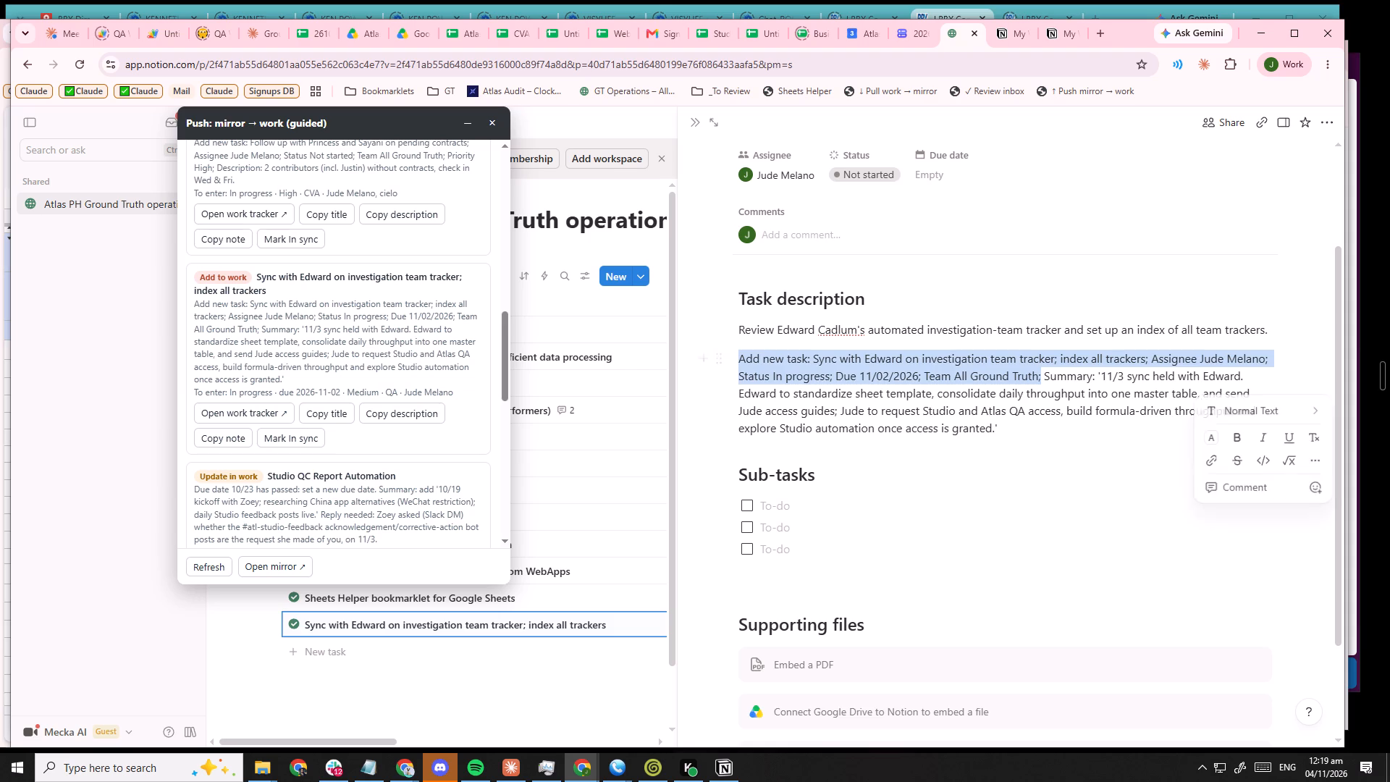
key(Delete)
key(Delete)
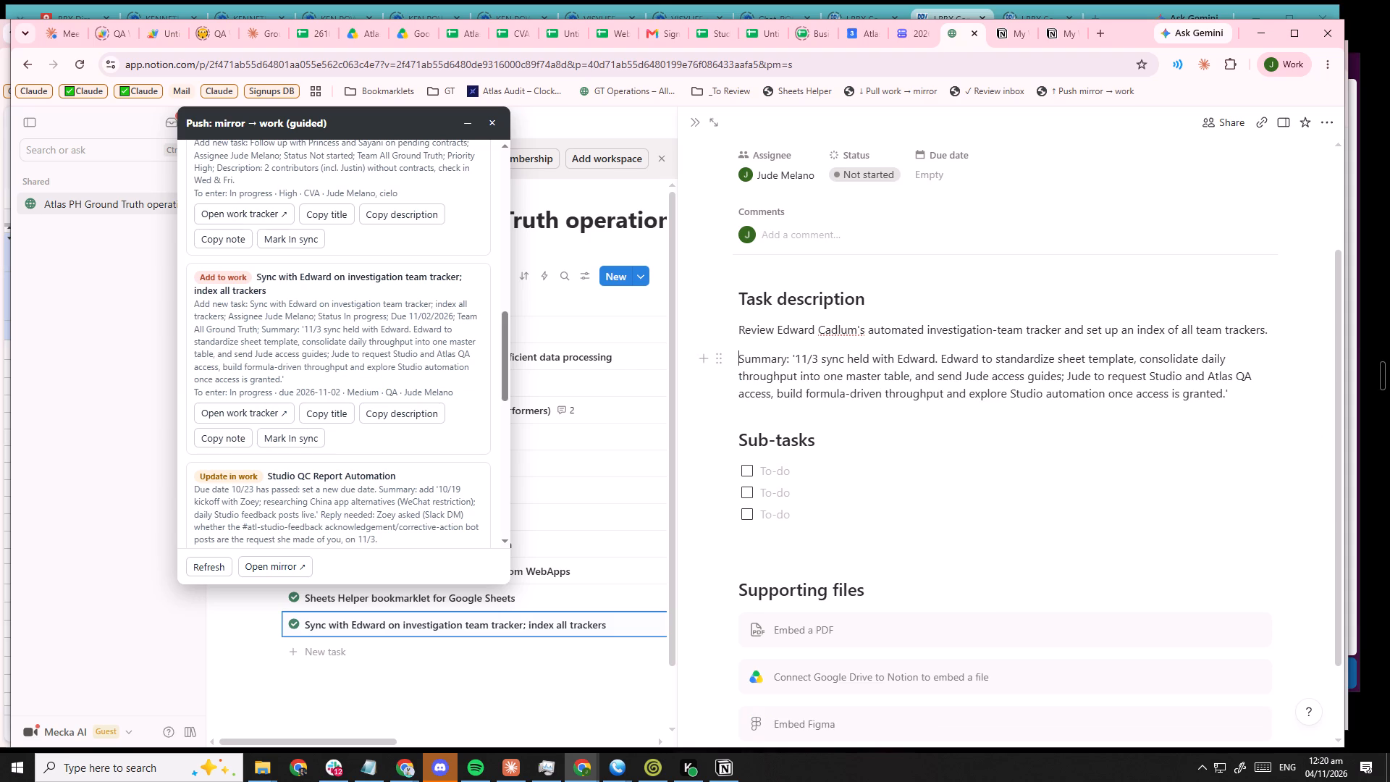
Copy "'11/3 sync held with Edward" from the Summary paragraph into the first empty Sub-tasks to-do.
drag(935, 359, 797, 363)
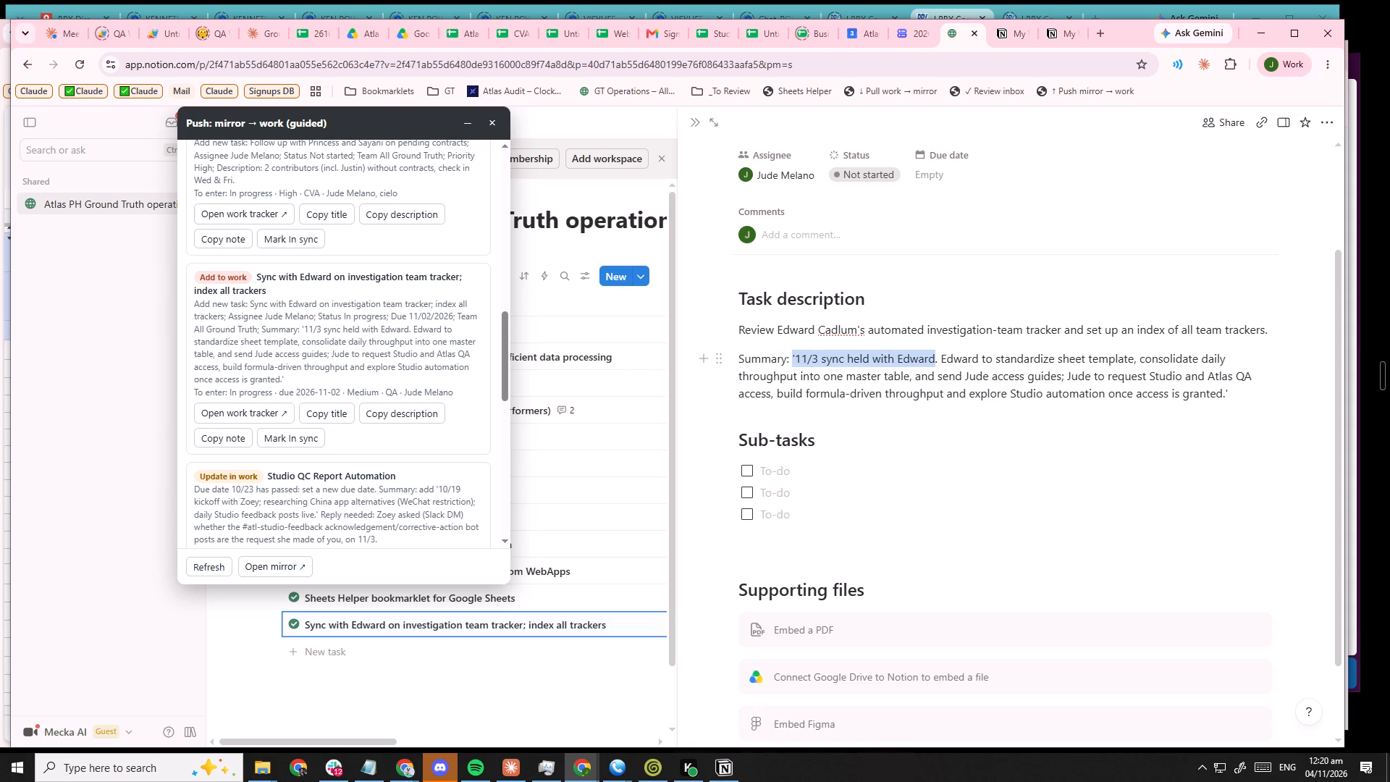
drag(797, 363, 797, 362)
key(ctrl+c)
shift+click(791, 358)
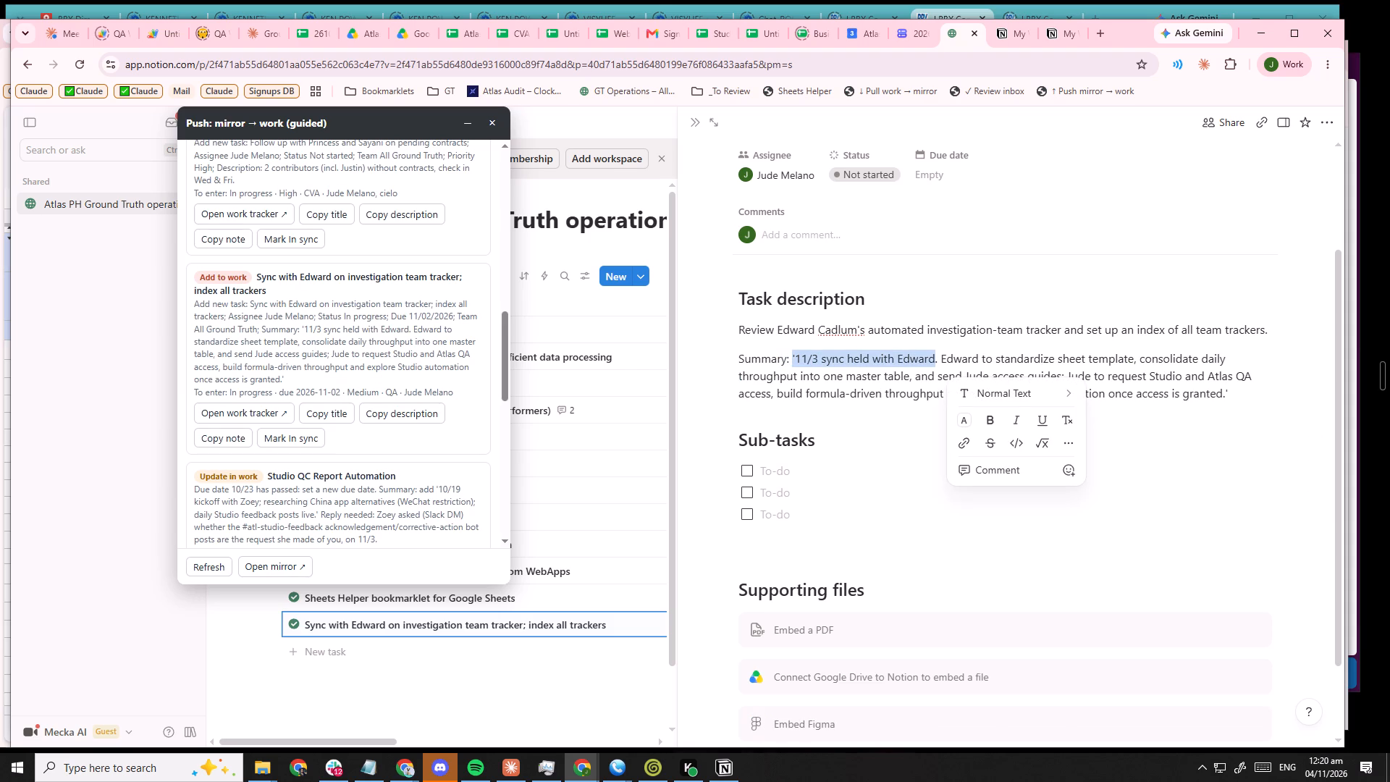
key(ctrl+c)
click(786, 474)
key(ctrl+v)
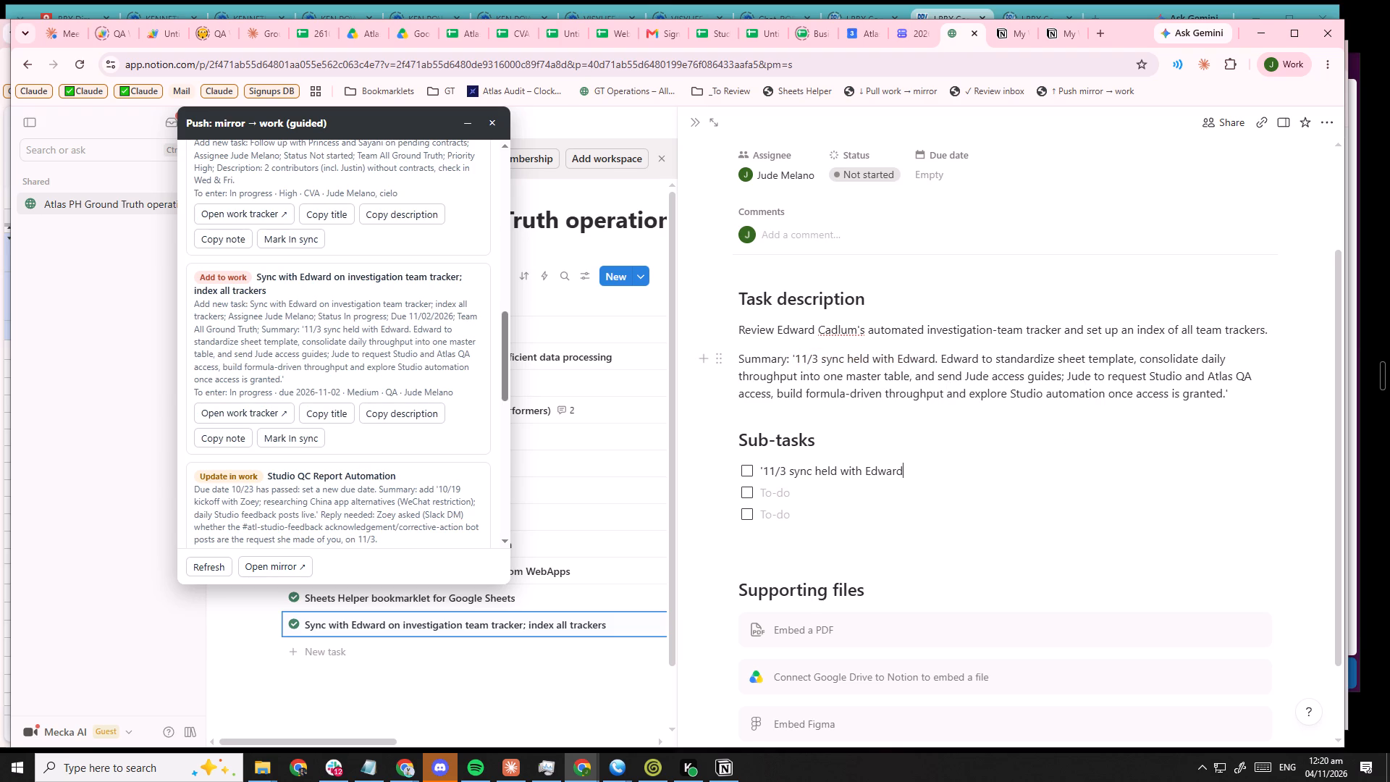
Copy the Summary clause from "Edward to standardize sheet template" through "send Jude access guides" into the second Sub-tasks to-do.
drag(940, 355, 1042, 355)
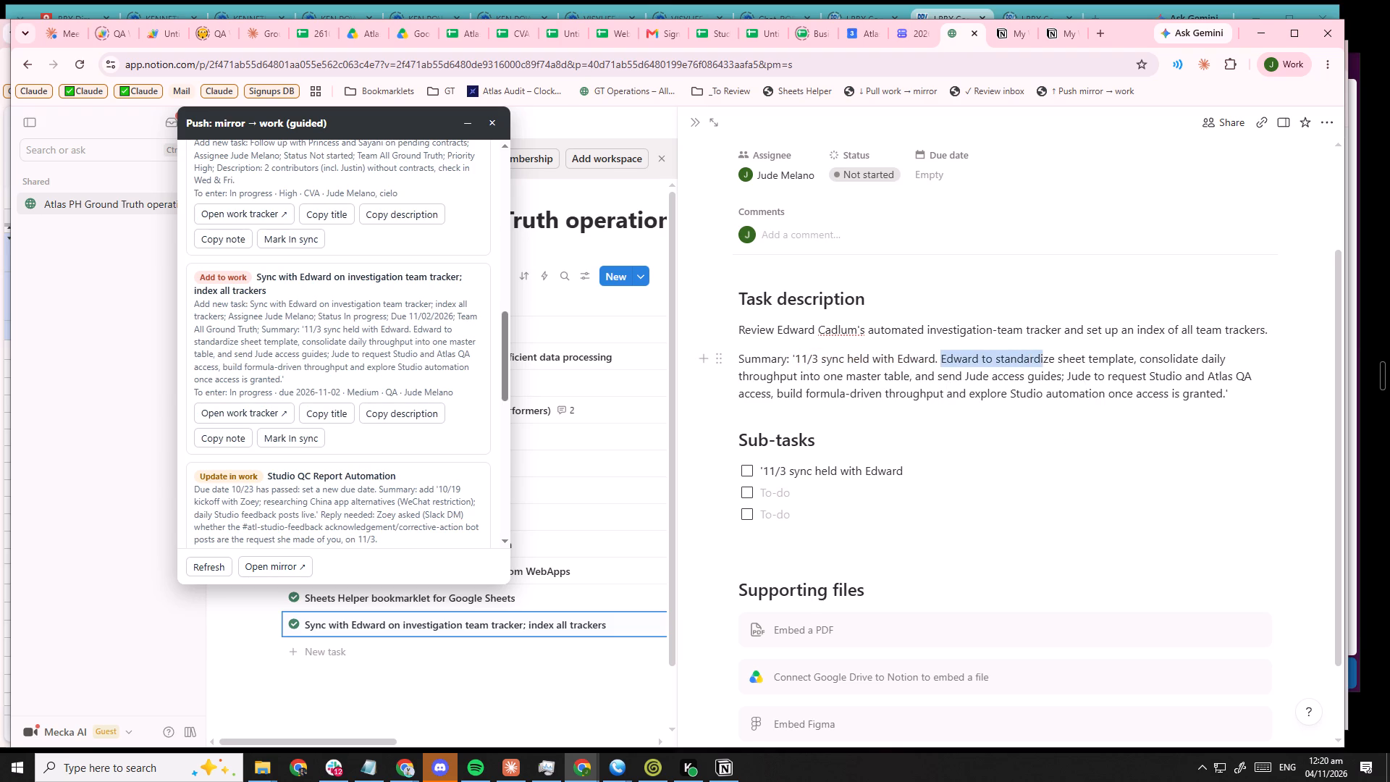
drag(1042, 355, 922, 384)
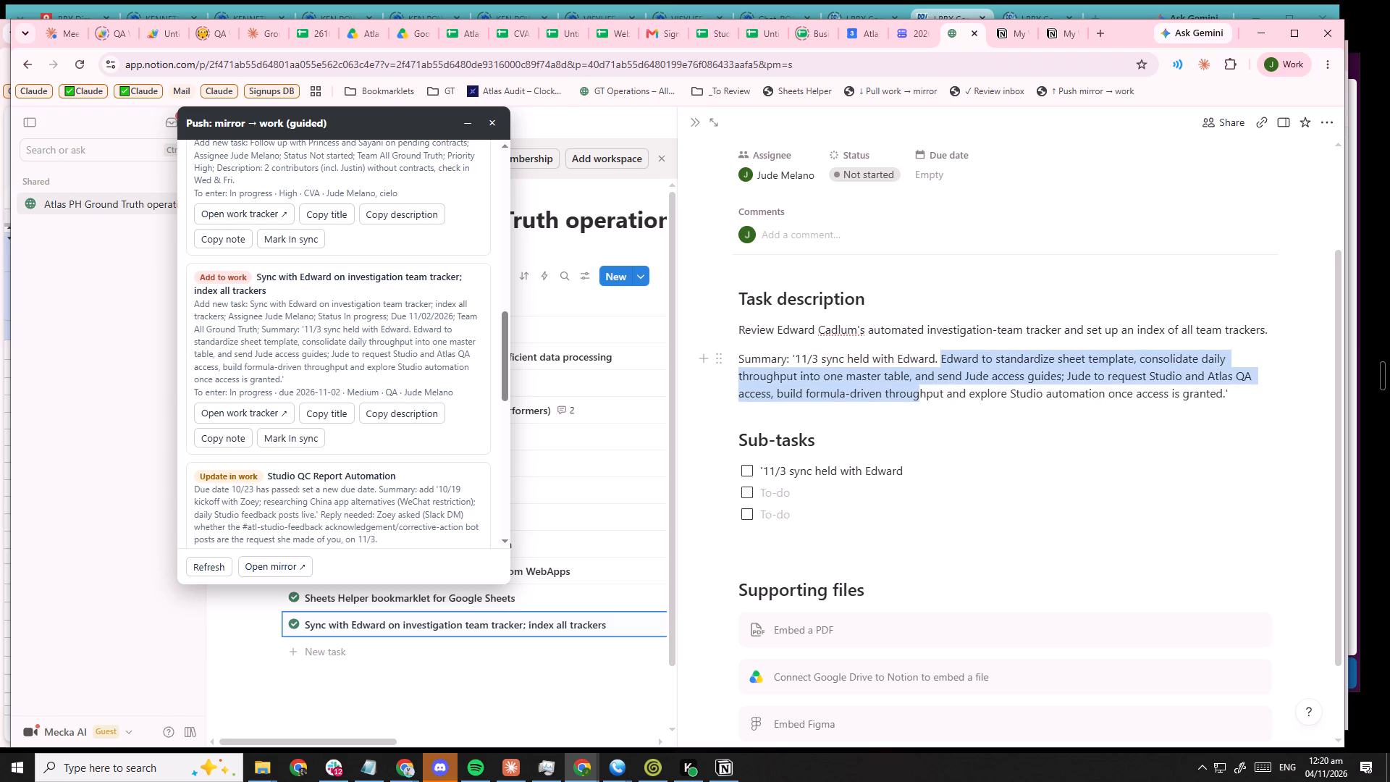
drag(922, 384, 1034, 374)
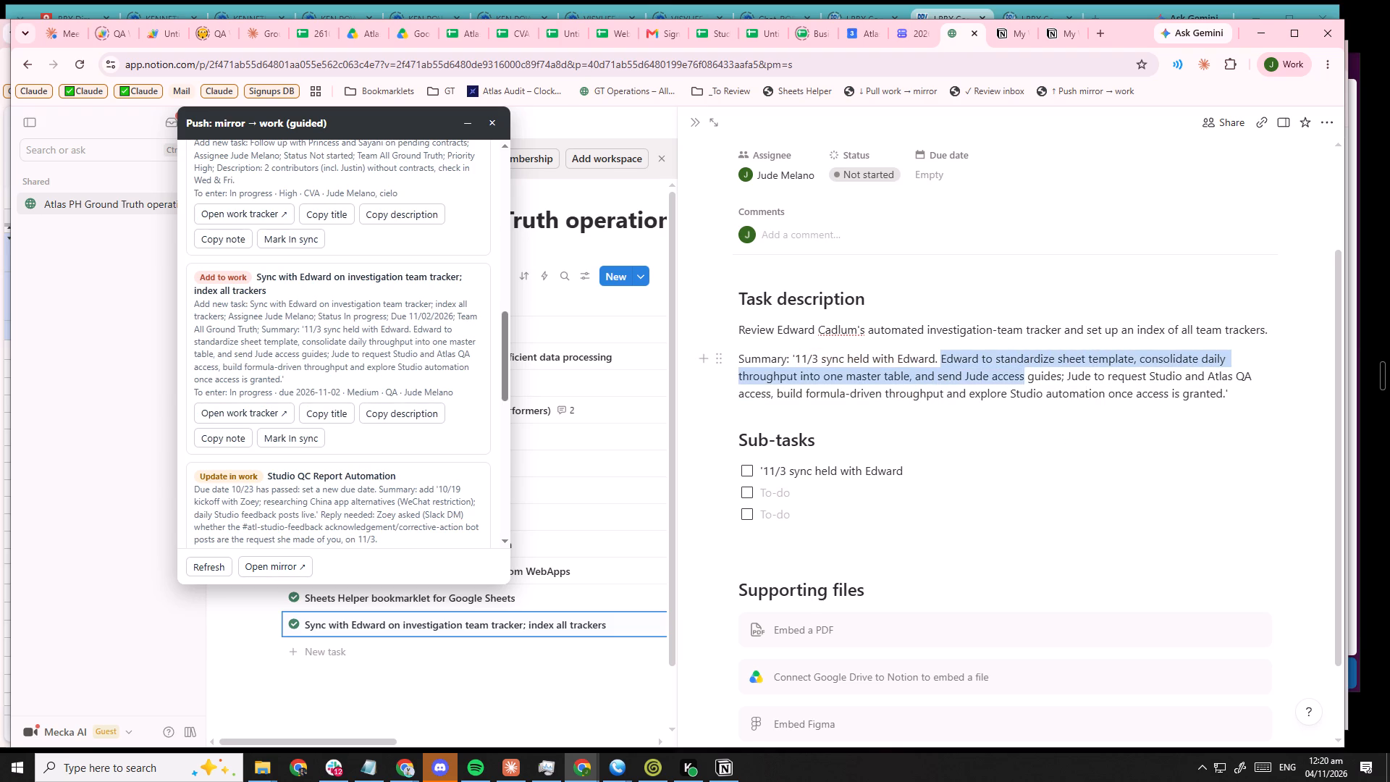
drag(1034, 374, 1058, 374)
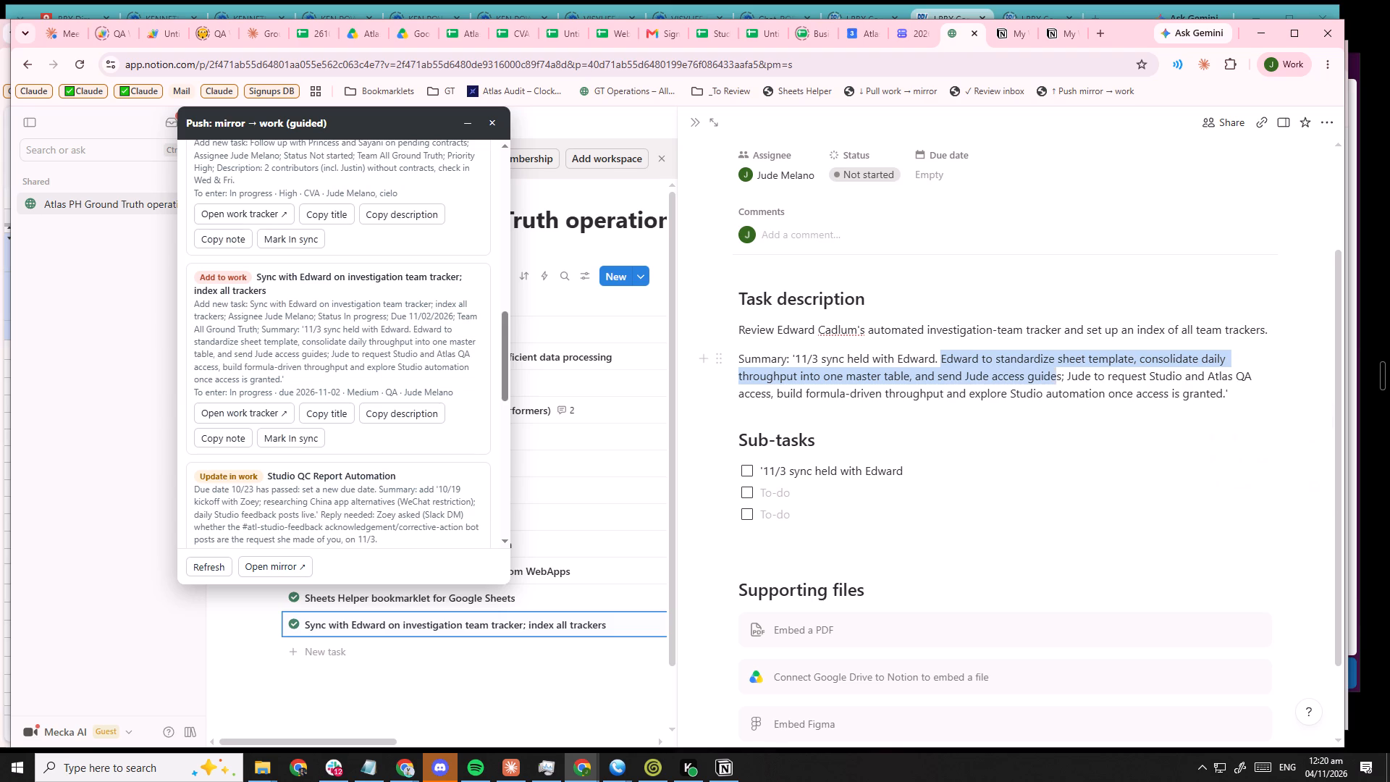
shift+click(1063, 377)
shift+click(1061, 373)
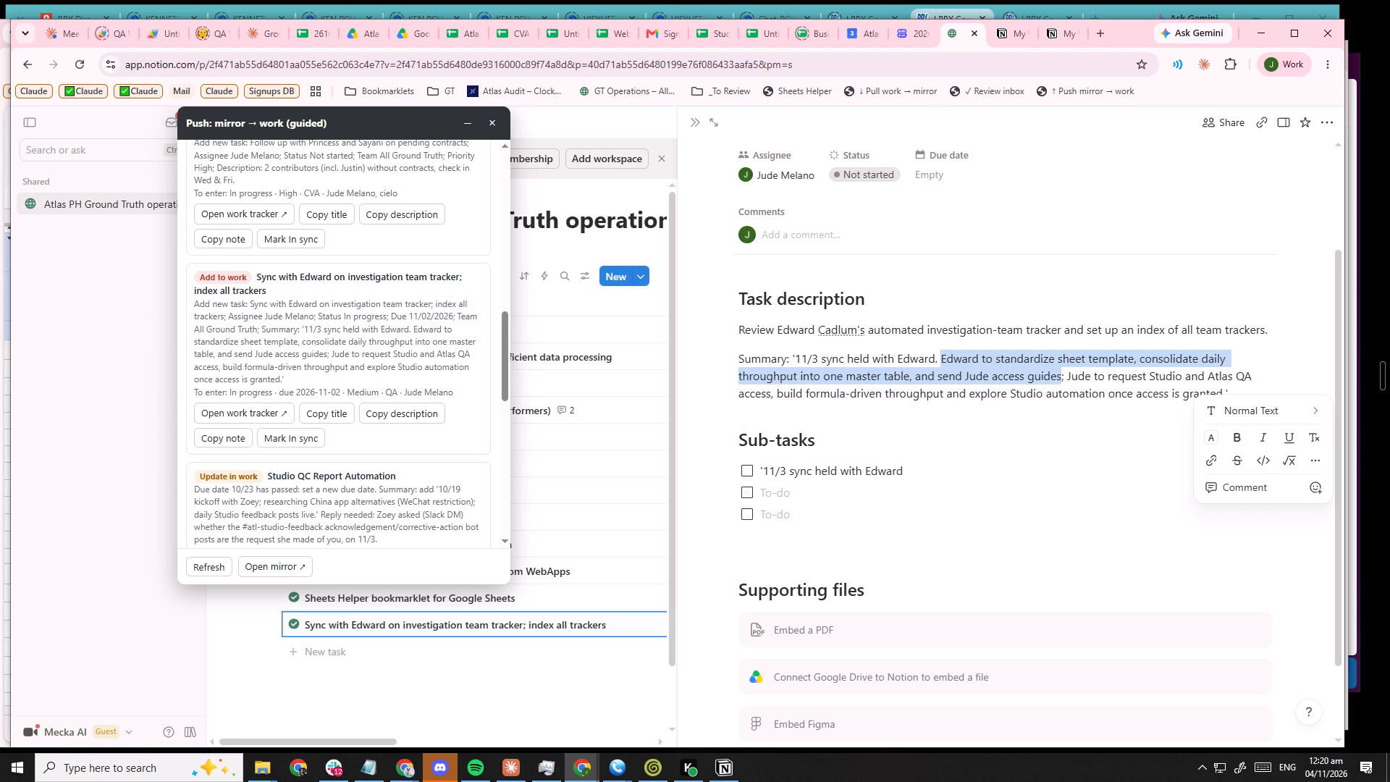
key(ctrl+c)
click(867, 489)
key(ctrl+v)
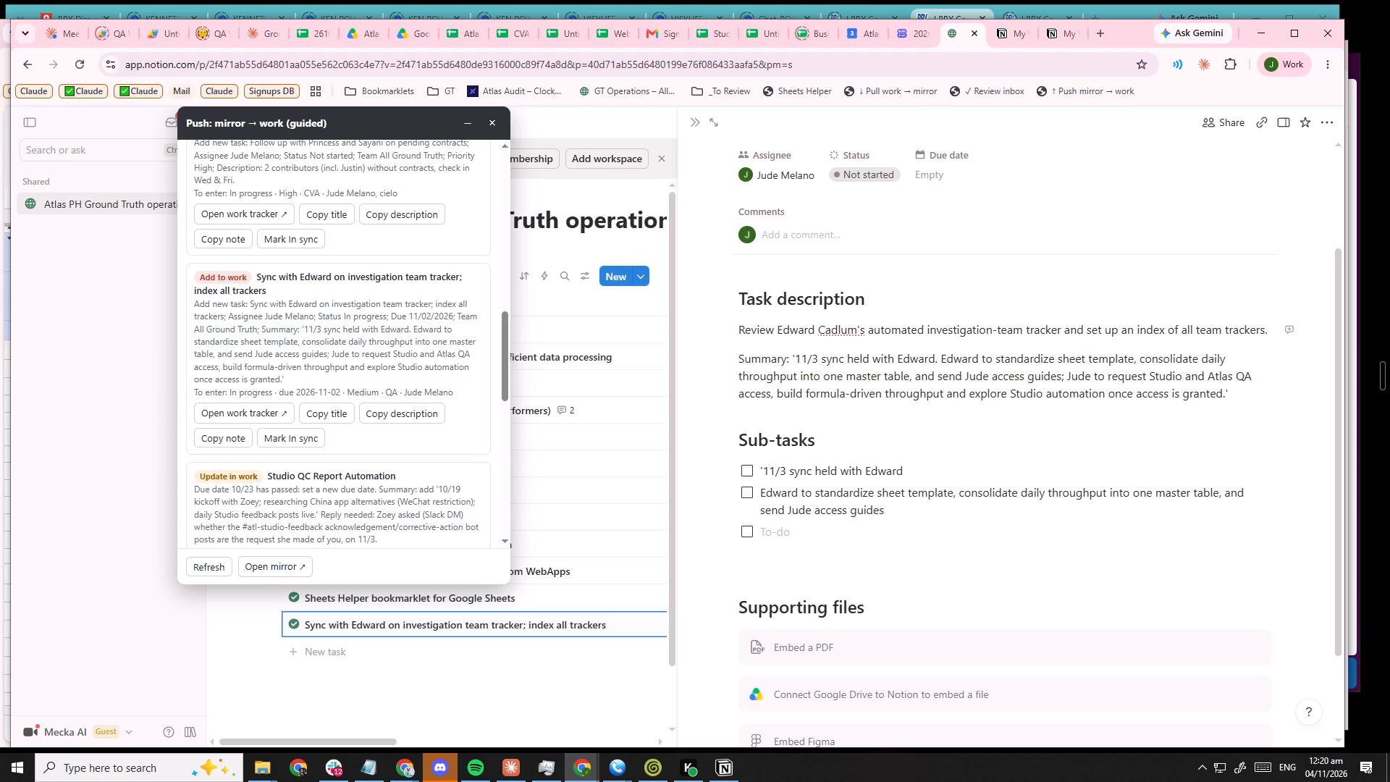
Copy "request Studio and Atlas QA access" from the Summary paragraph into the third Sub-tasks to-do.
drag(1108, 376, 775, 403)
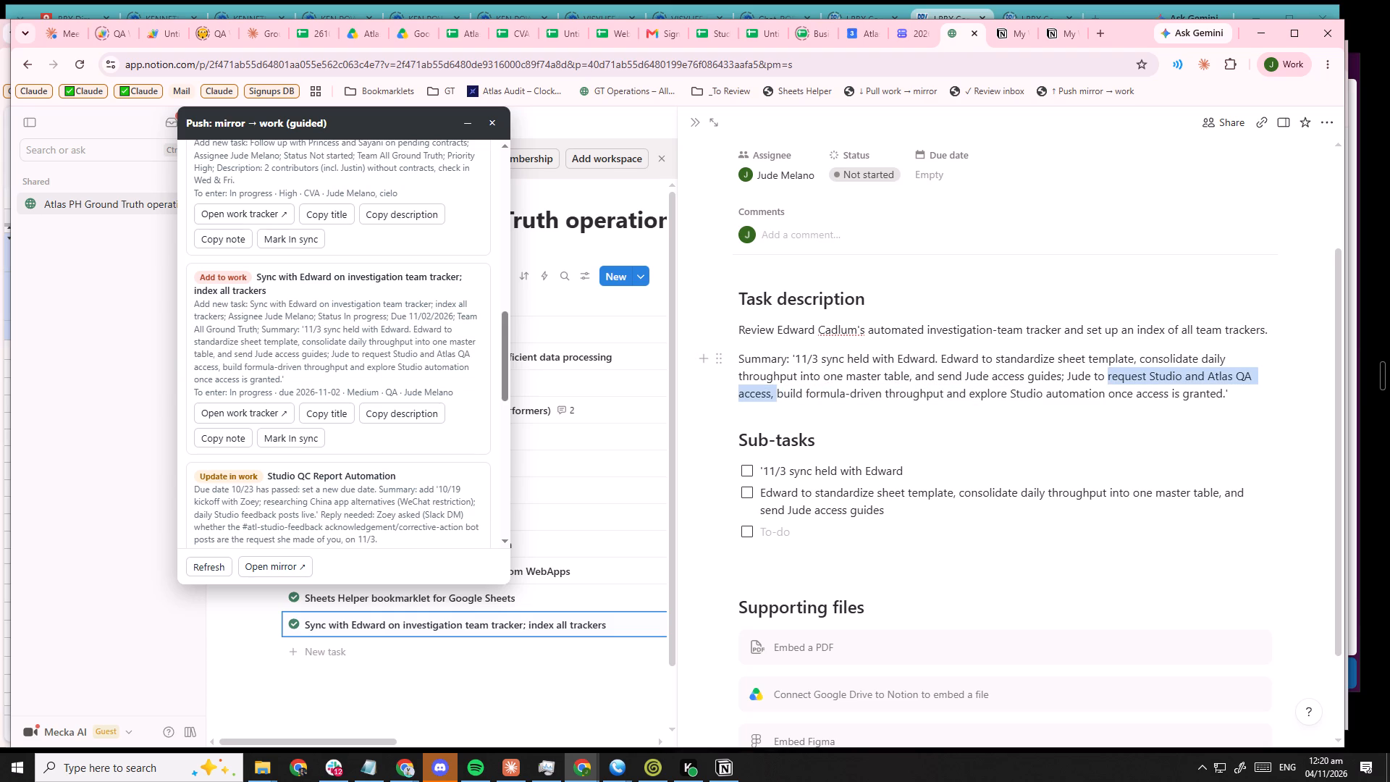
drag(775, 403, 772, 403)
key(ctrl+c)
click(815, 520)
key(ctrl+v)
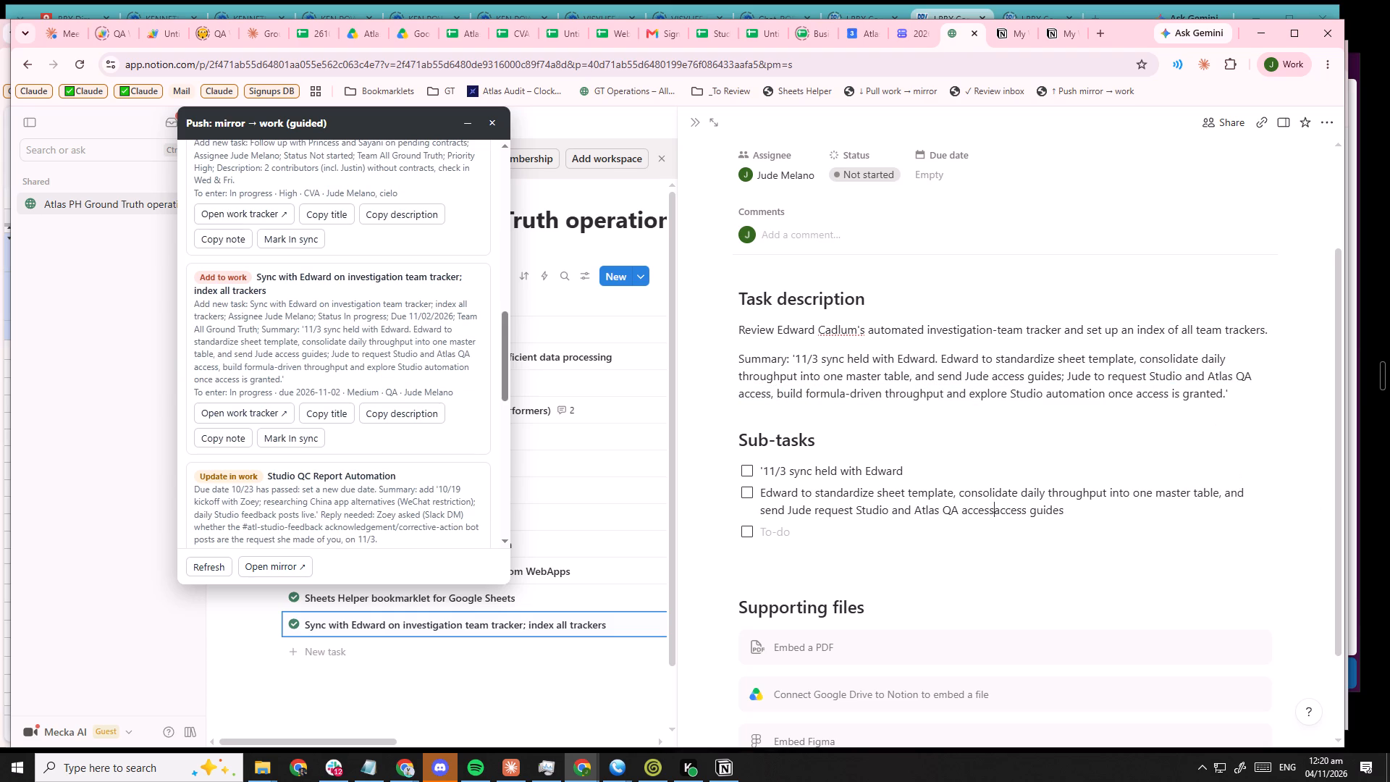
key(ctrl+z)
click(778, 530)
key(ctrl+v)
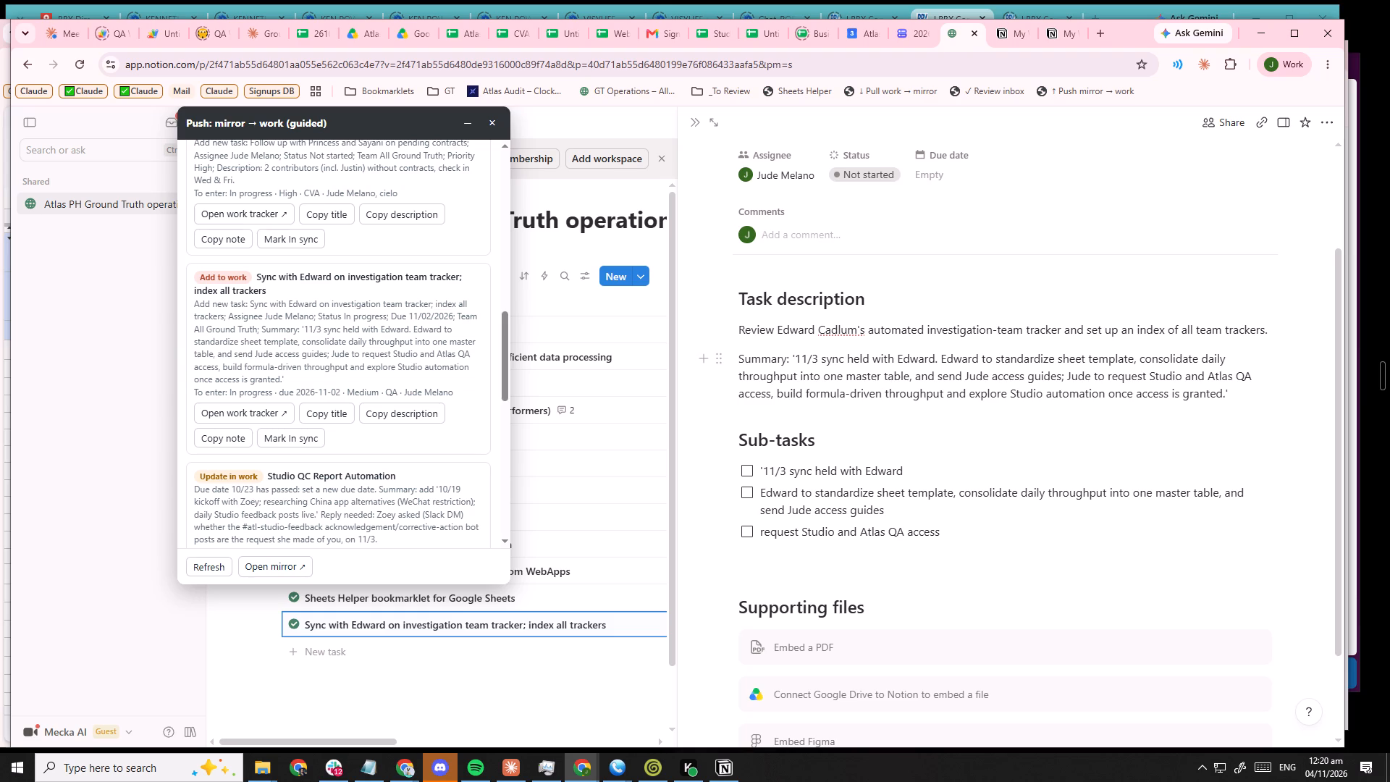
Add a fourth sub-task with the Summary text "build formula-driven throughput and explore Studio automation once access is granted.".
drag(780, 395, 956, 382)
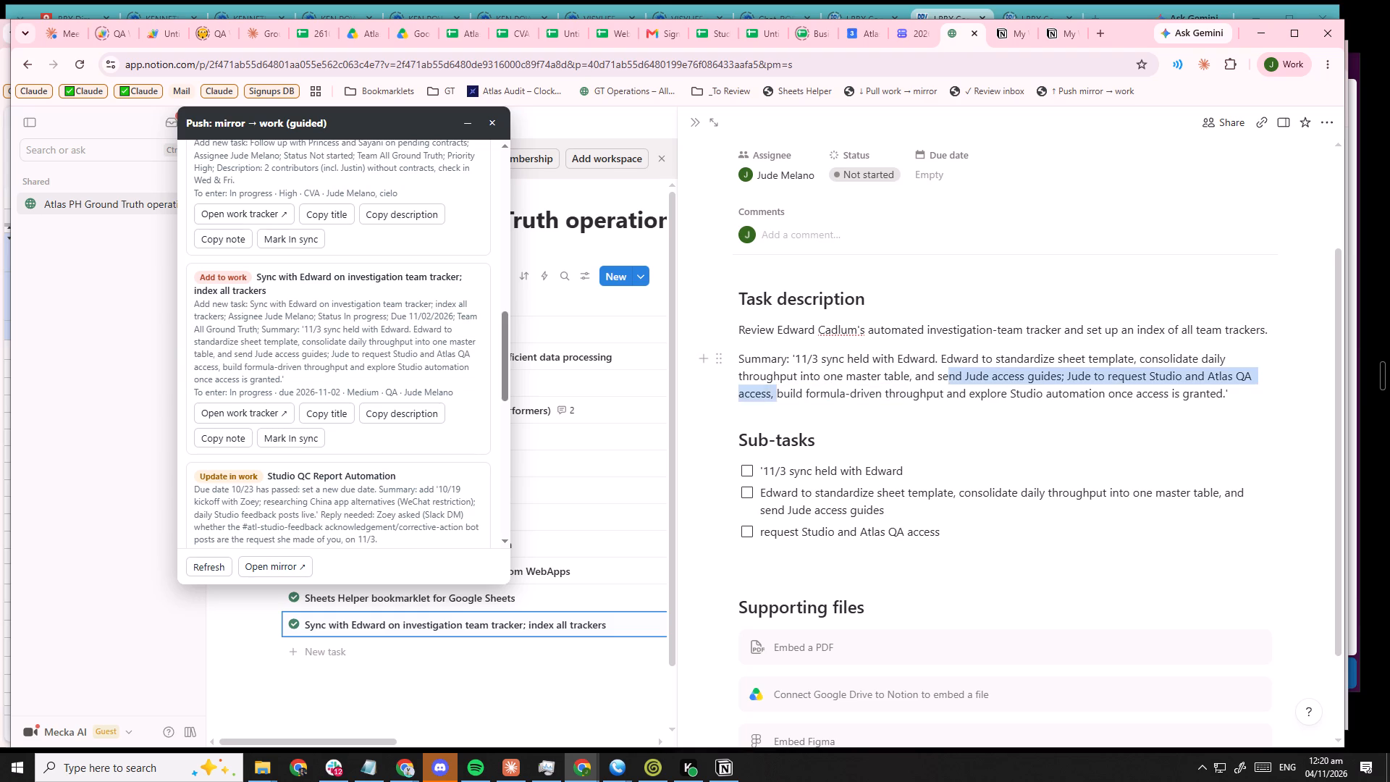
drag(956, 382, 1147, 400)
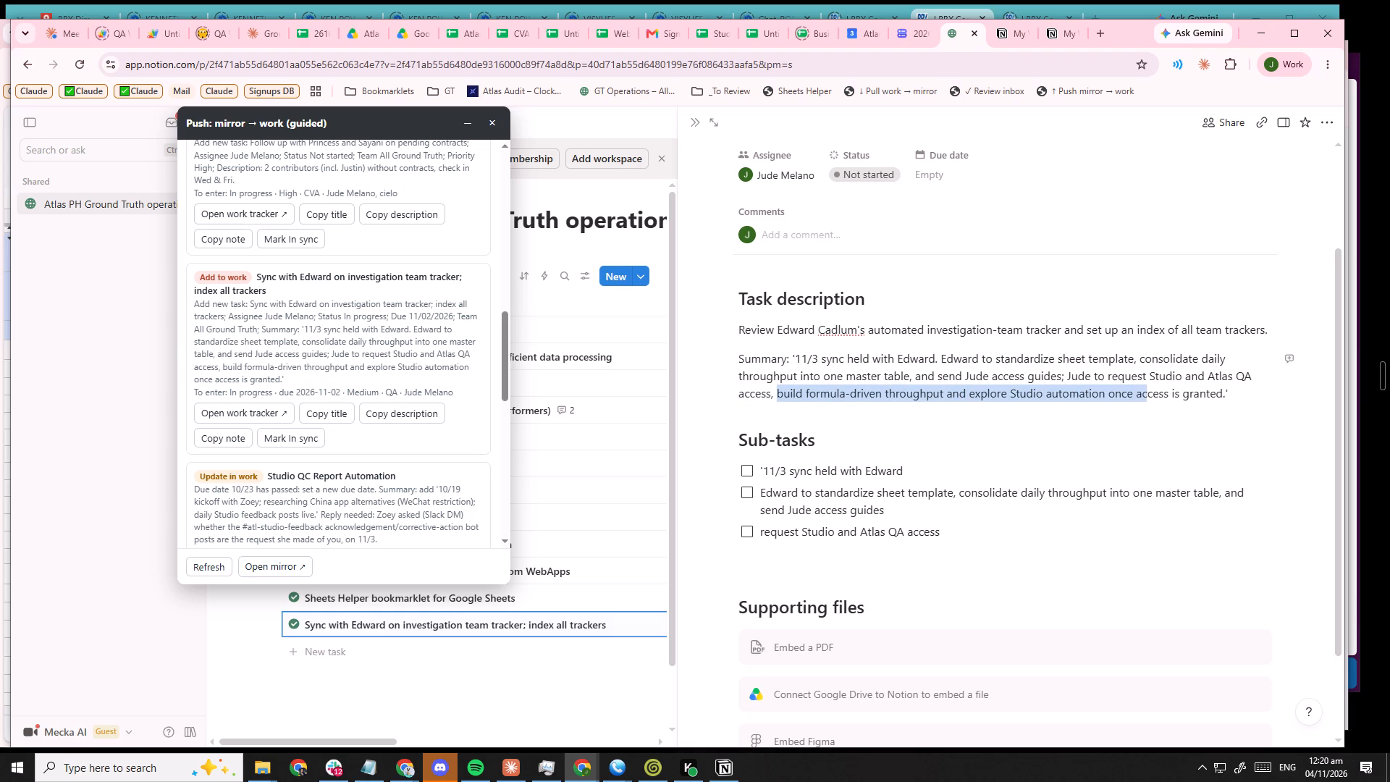
drag(1147, 400, 1222, 389)
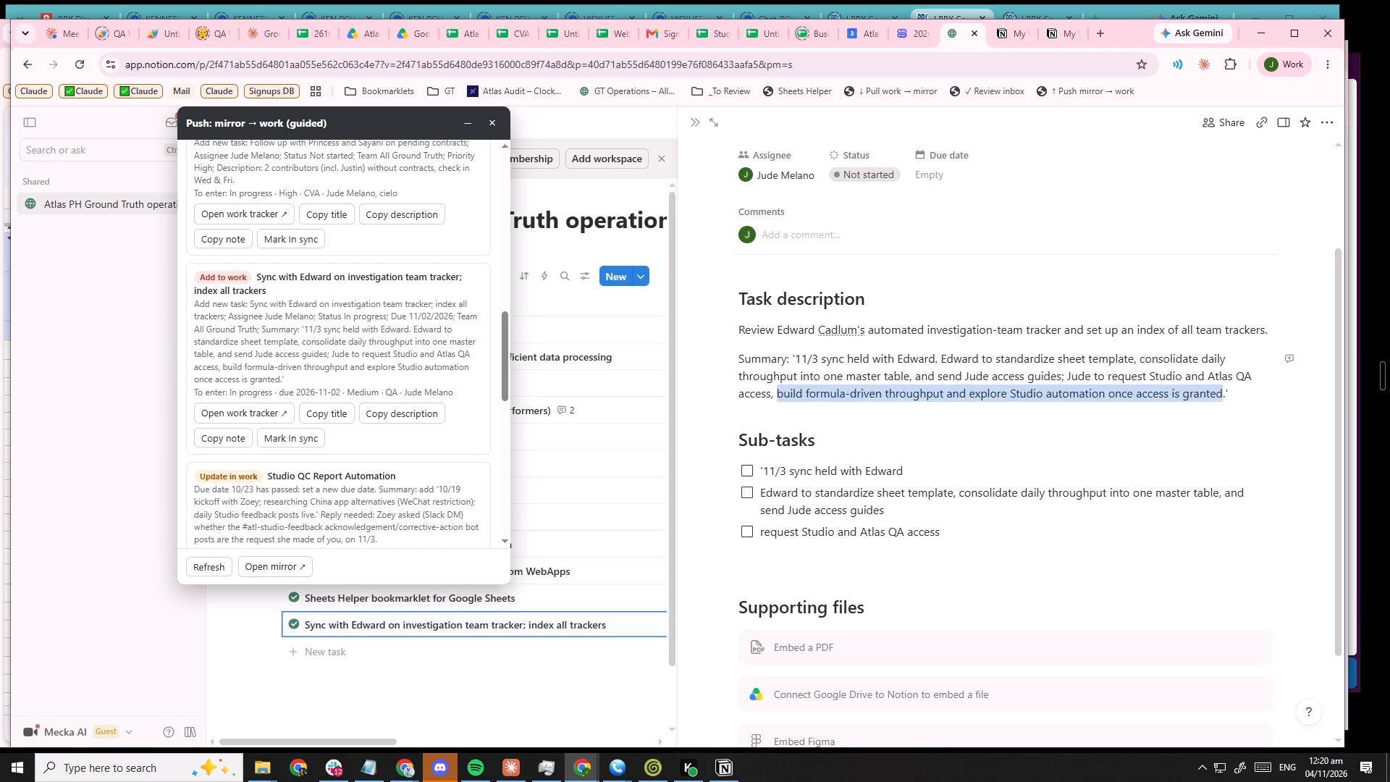
drag(1222, 389, 1223, 390)
key(shift+Right)
key(ctrl+c)
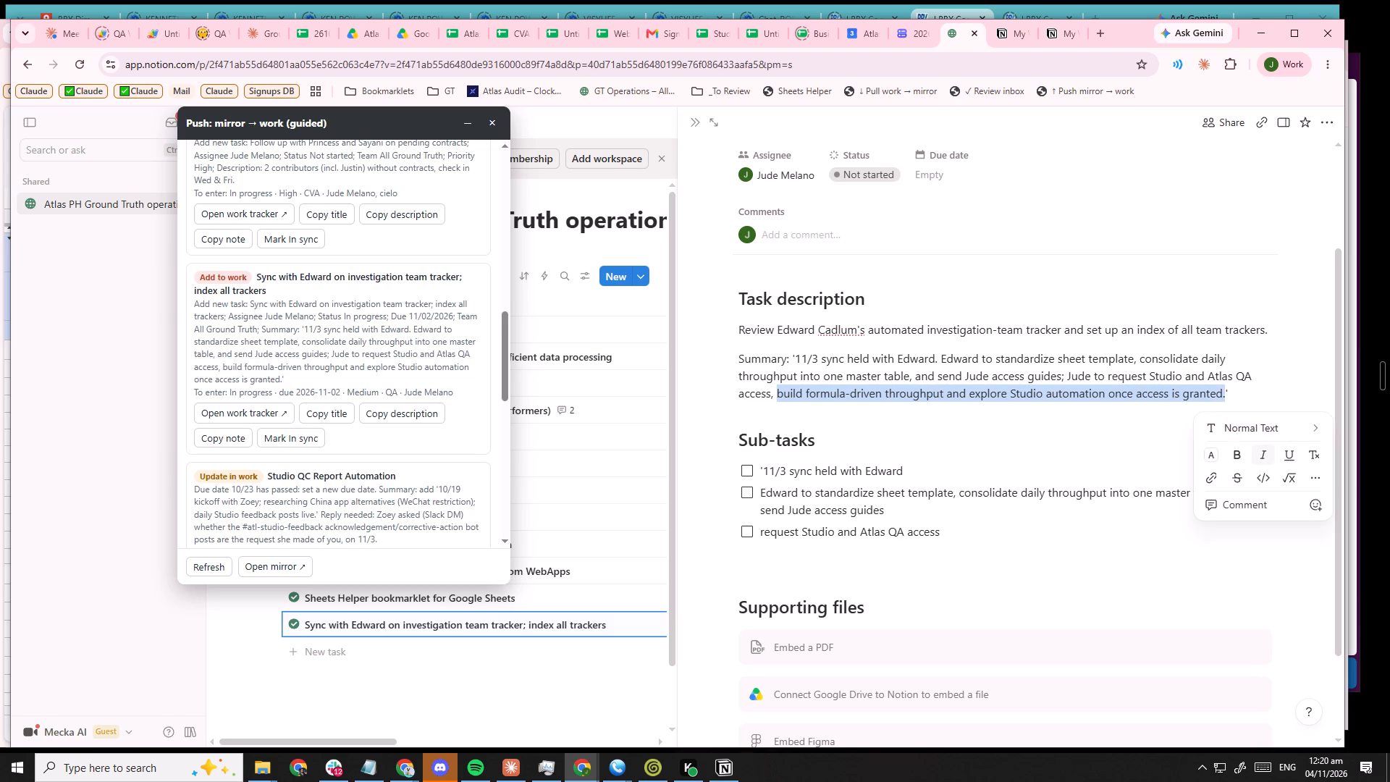
drag(969, 541, 980, 537)
key(Return)
key(ctrl+v)
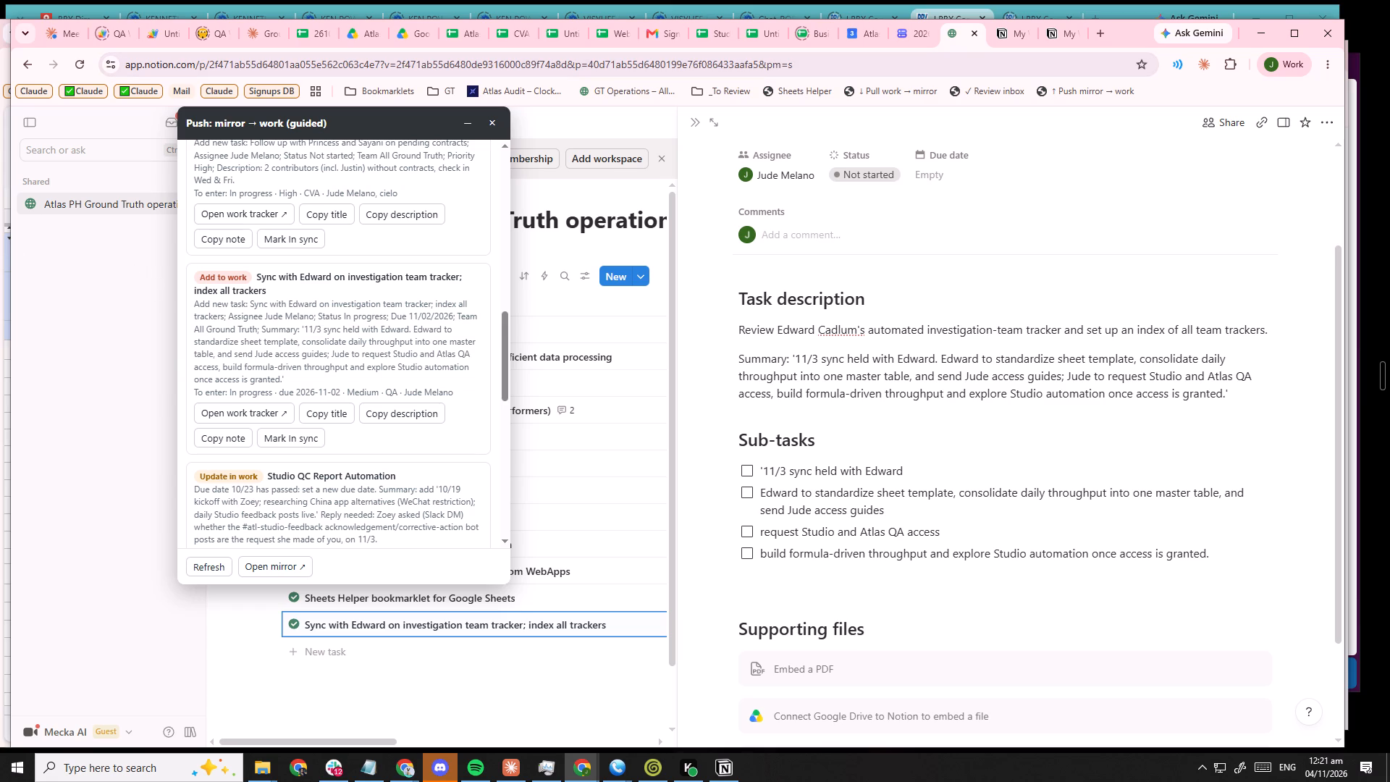
Capture the Push list and task page in Lightshot, box the Sync with Edward item and Sub-tasks section in red, and copy the image.
key(Print)
drag(137, 63, 447, 167)
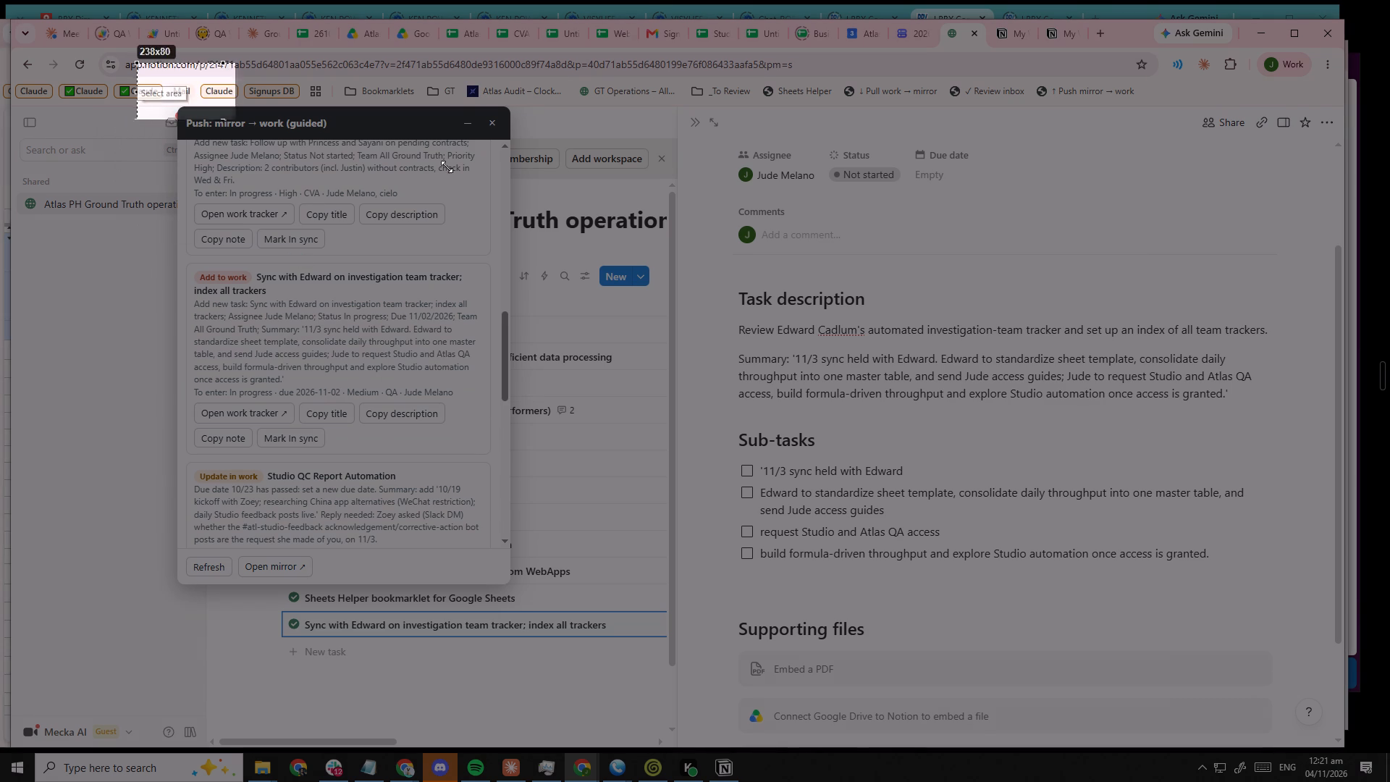
drag(447, 167, 1324, 727)
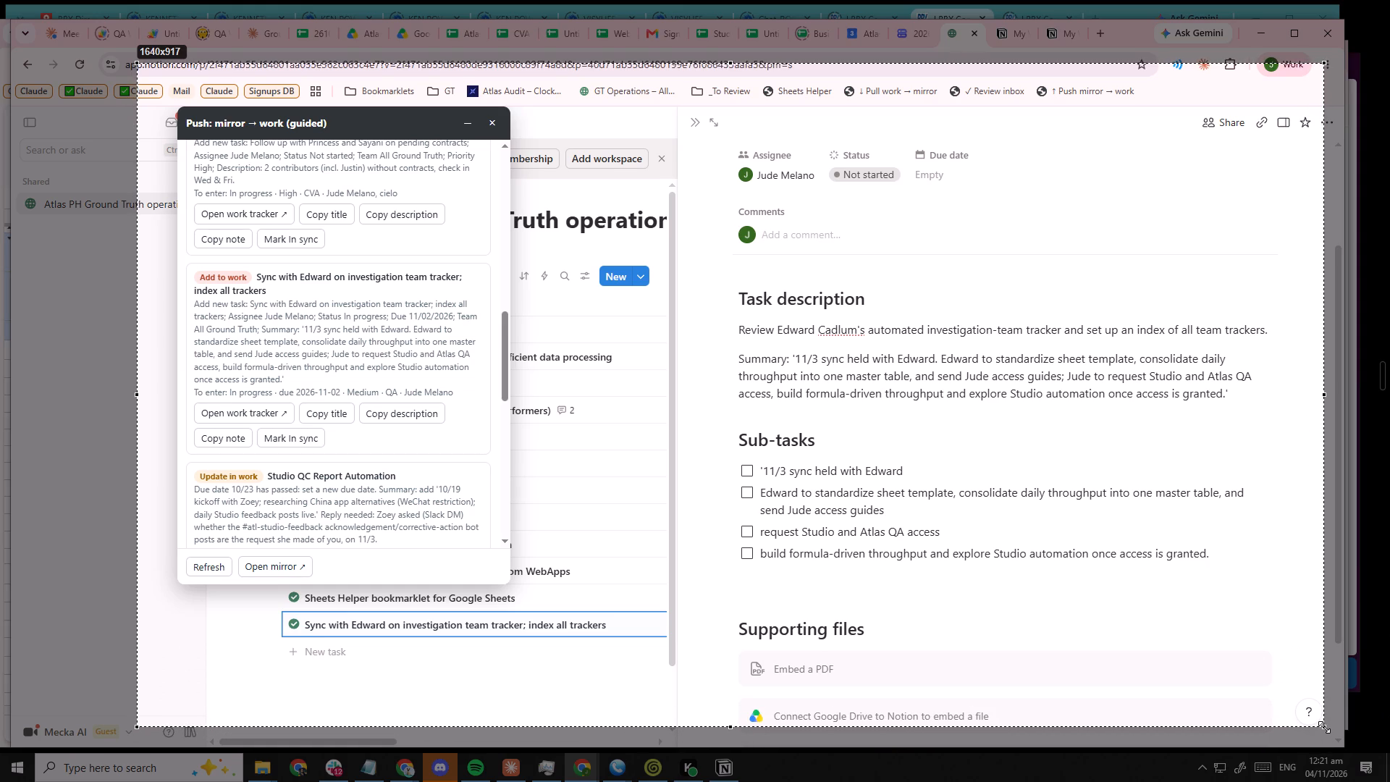
drag(1324, 727, 1326, 727)
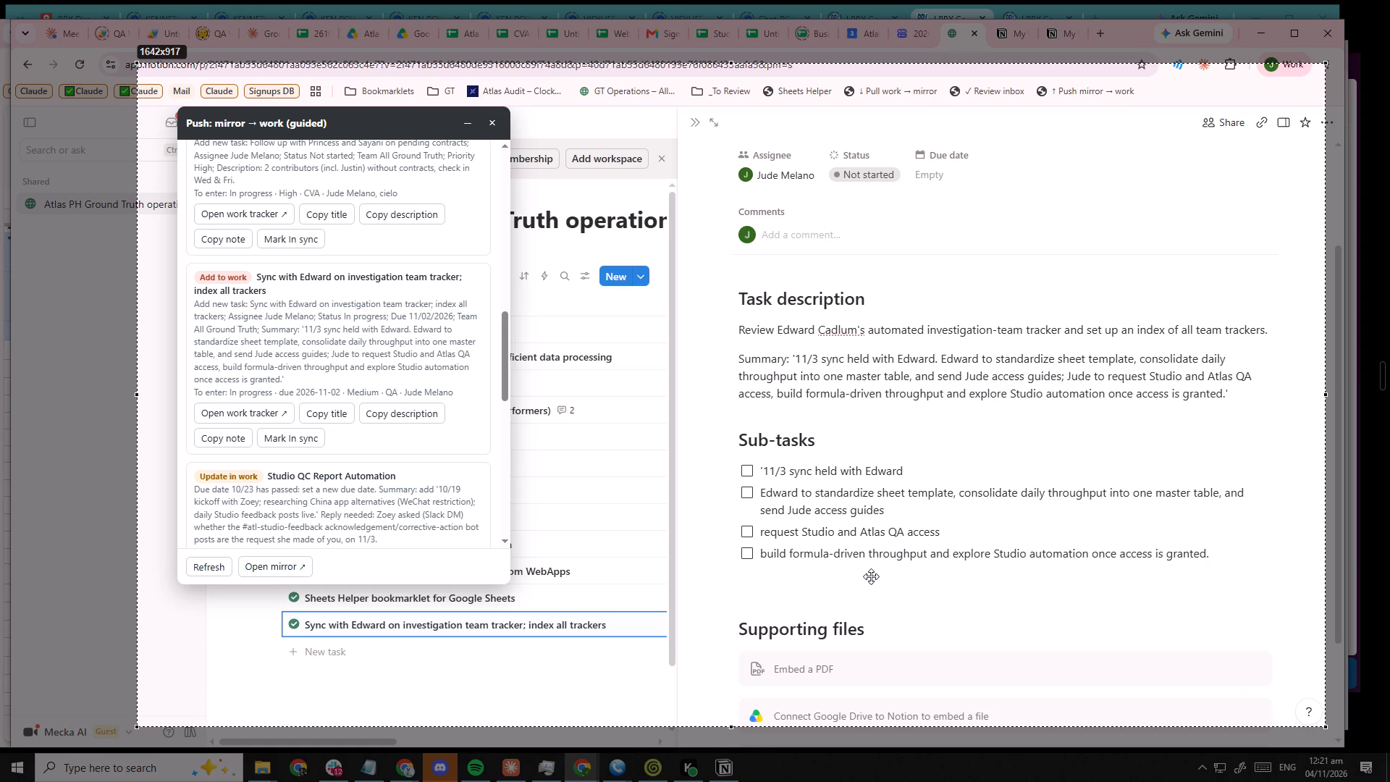
click(1334, 646)
scroll(811, 525, up, 5)
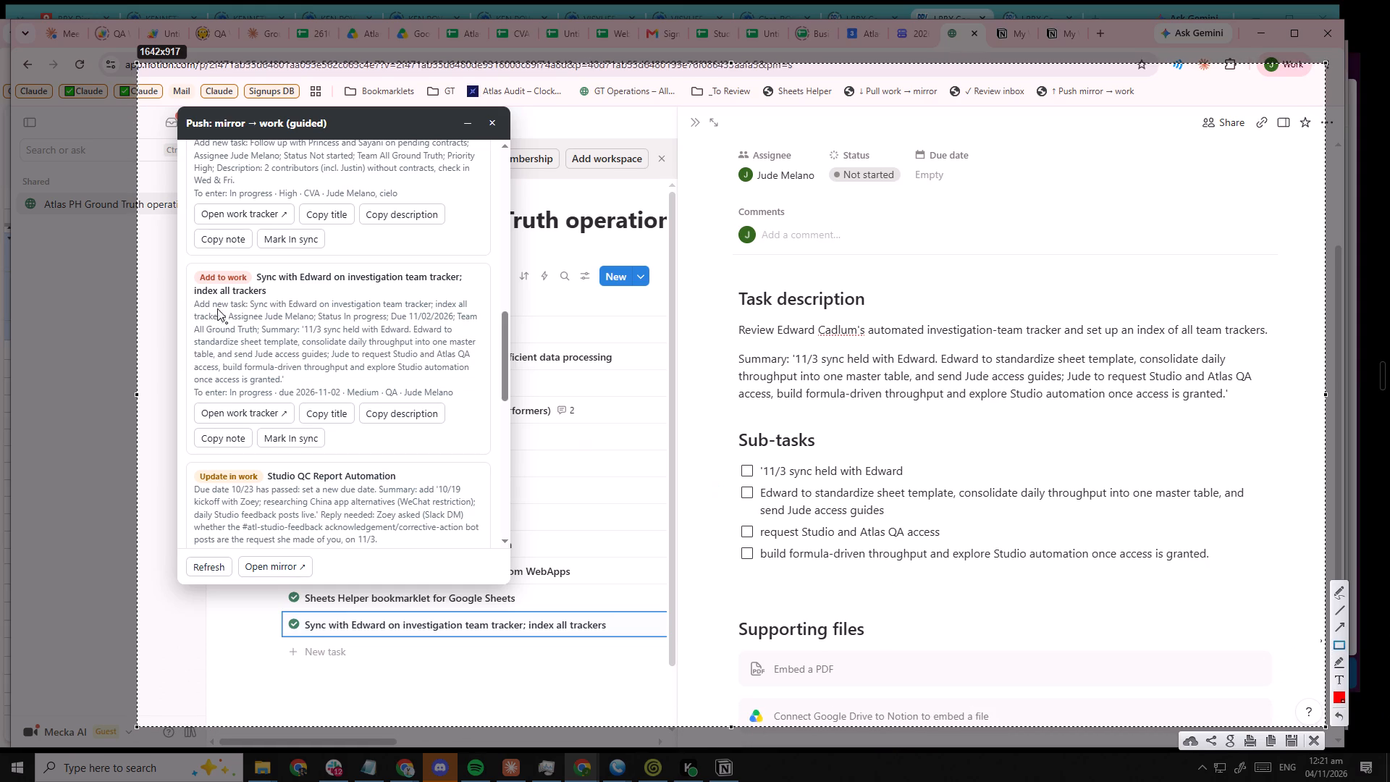
drag(176, 253, 504, 420)
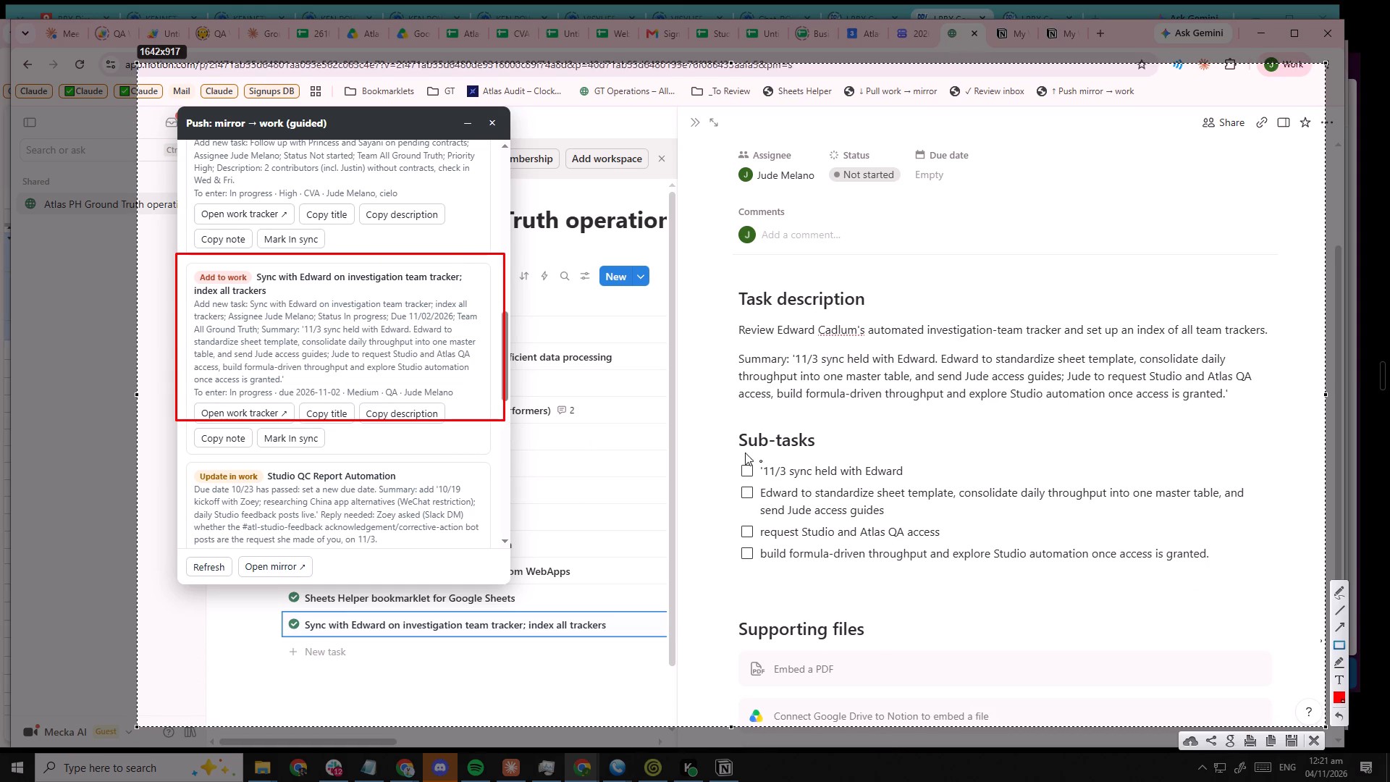
drag(714, 424, 1300, 582)
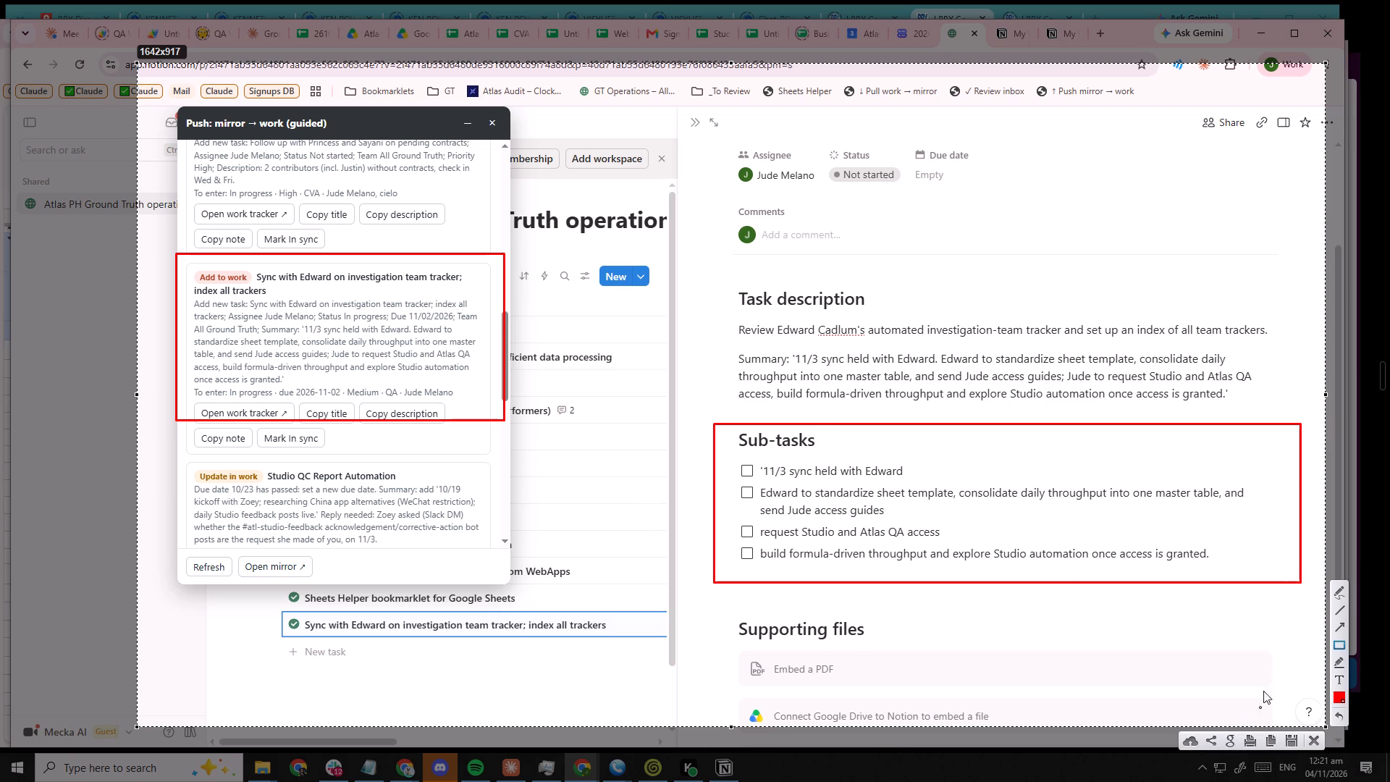
scroll(1173, 655, down, 1)
click(1273, 736)
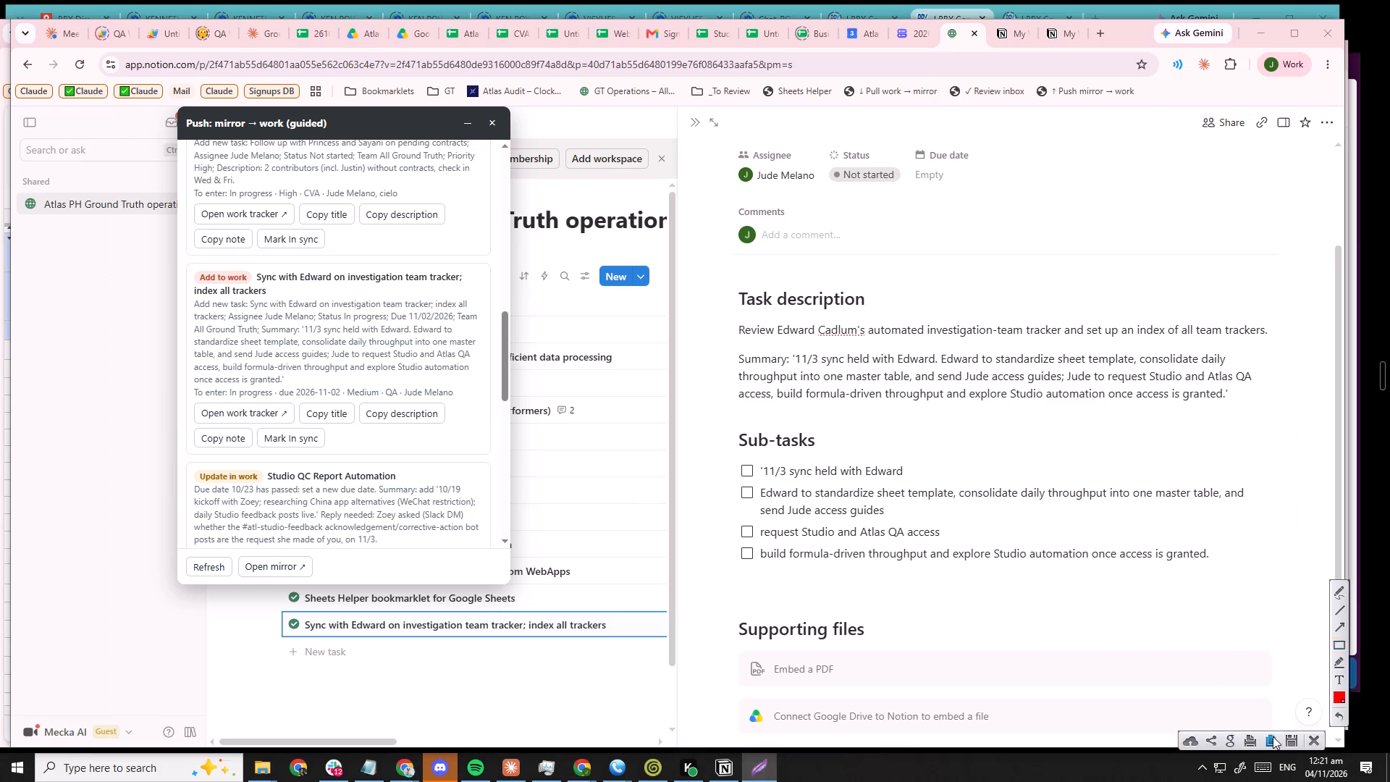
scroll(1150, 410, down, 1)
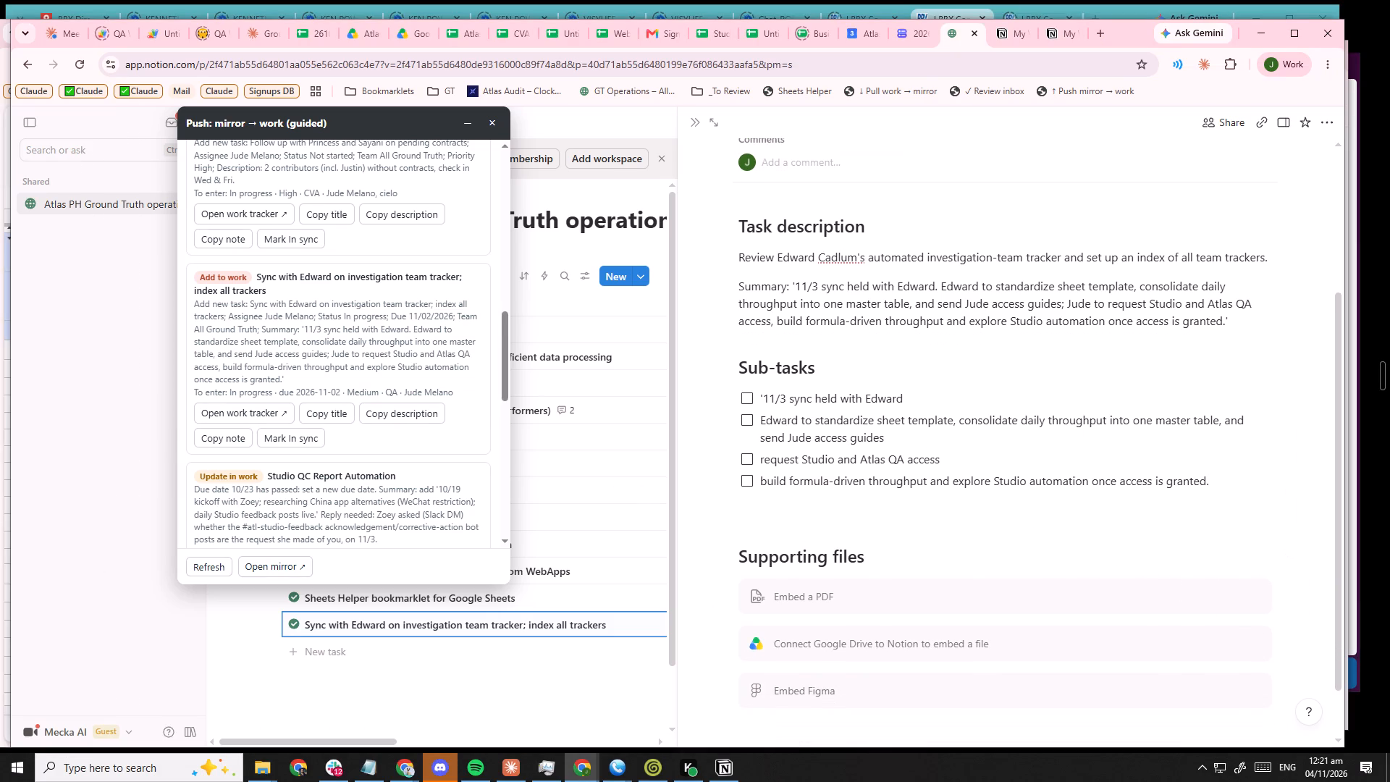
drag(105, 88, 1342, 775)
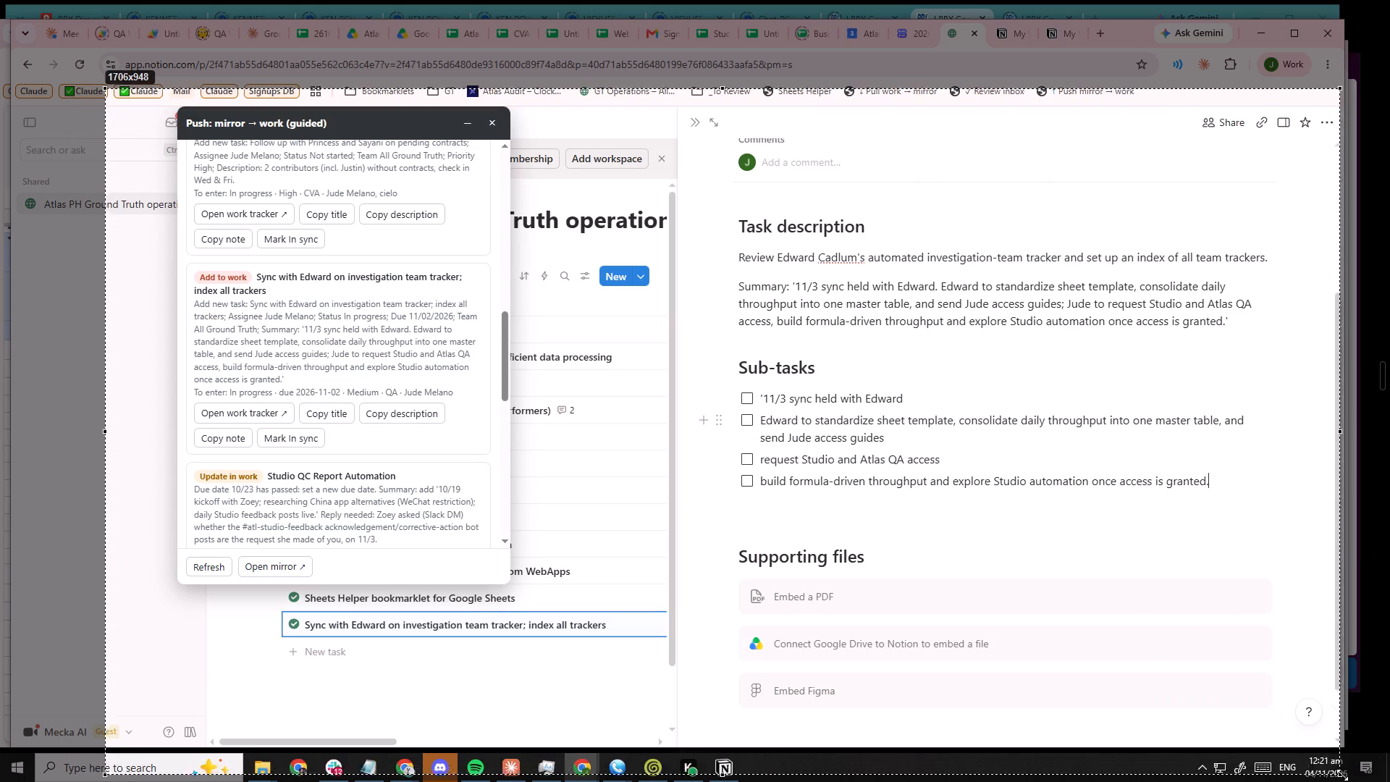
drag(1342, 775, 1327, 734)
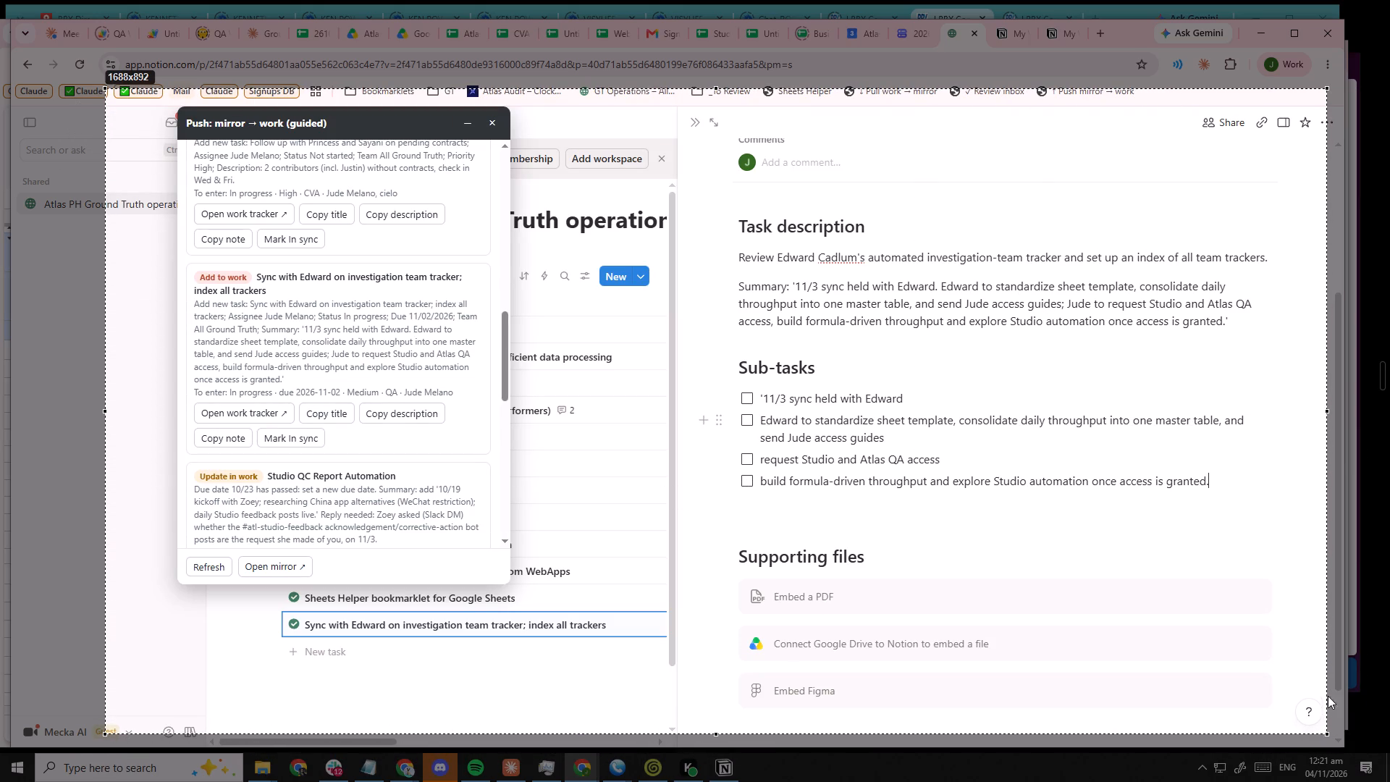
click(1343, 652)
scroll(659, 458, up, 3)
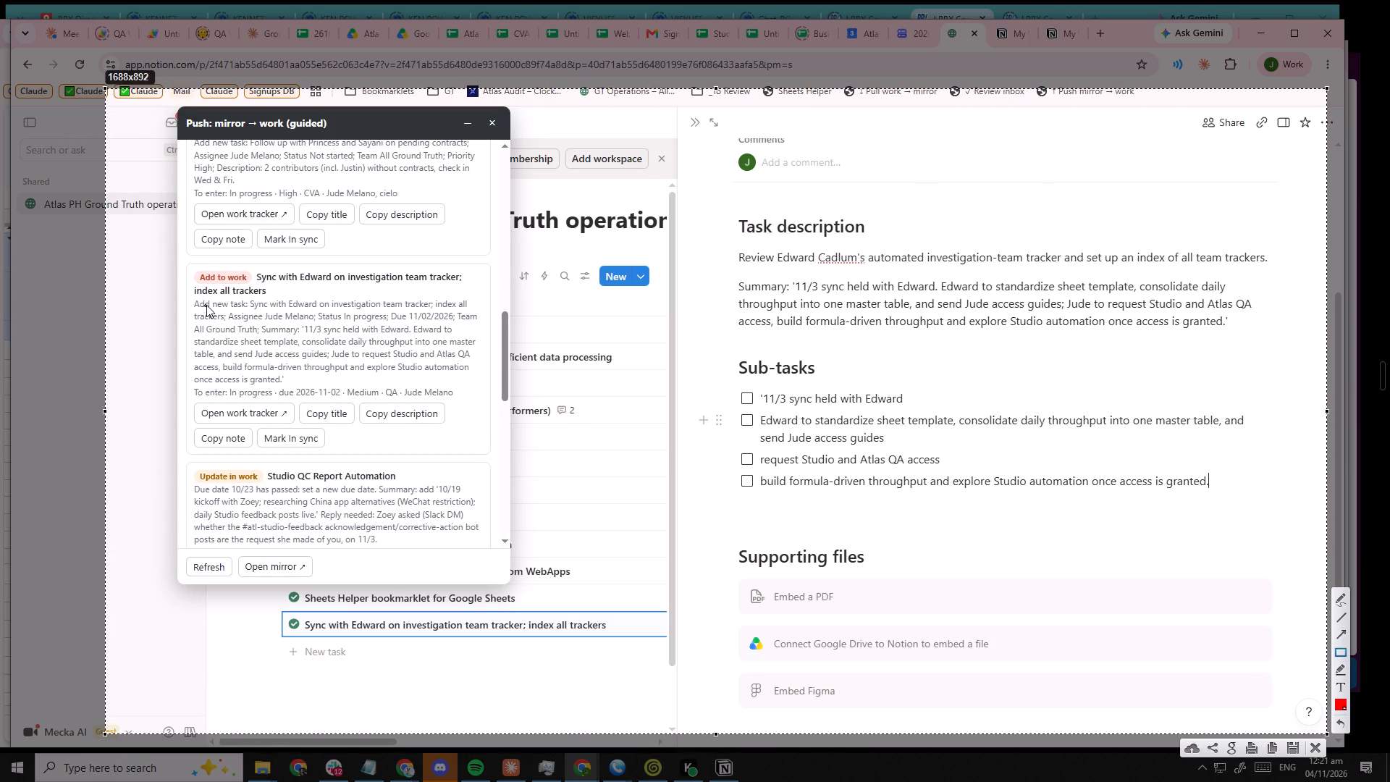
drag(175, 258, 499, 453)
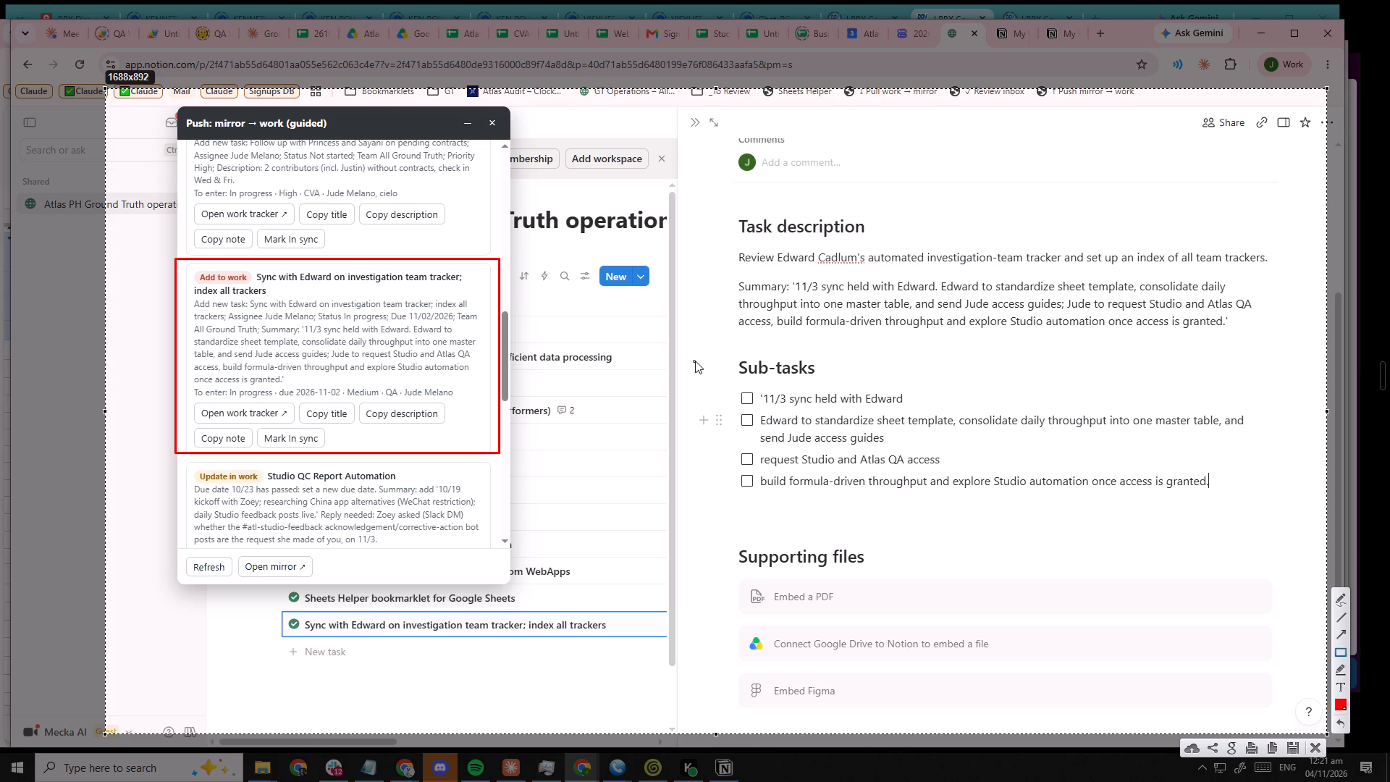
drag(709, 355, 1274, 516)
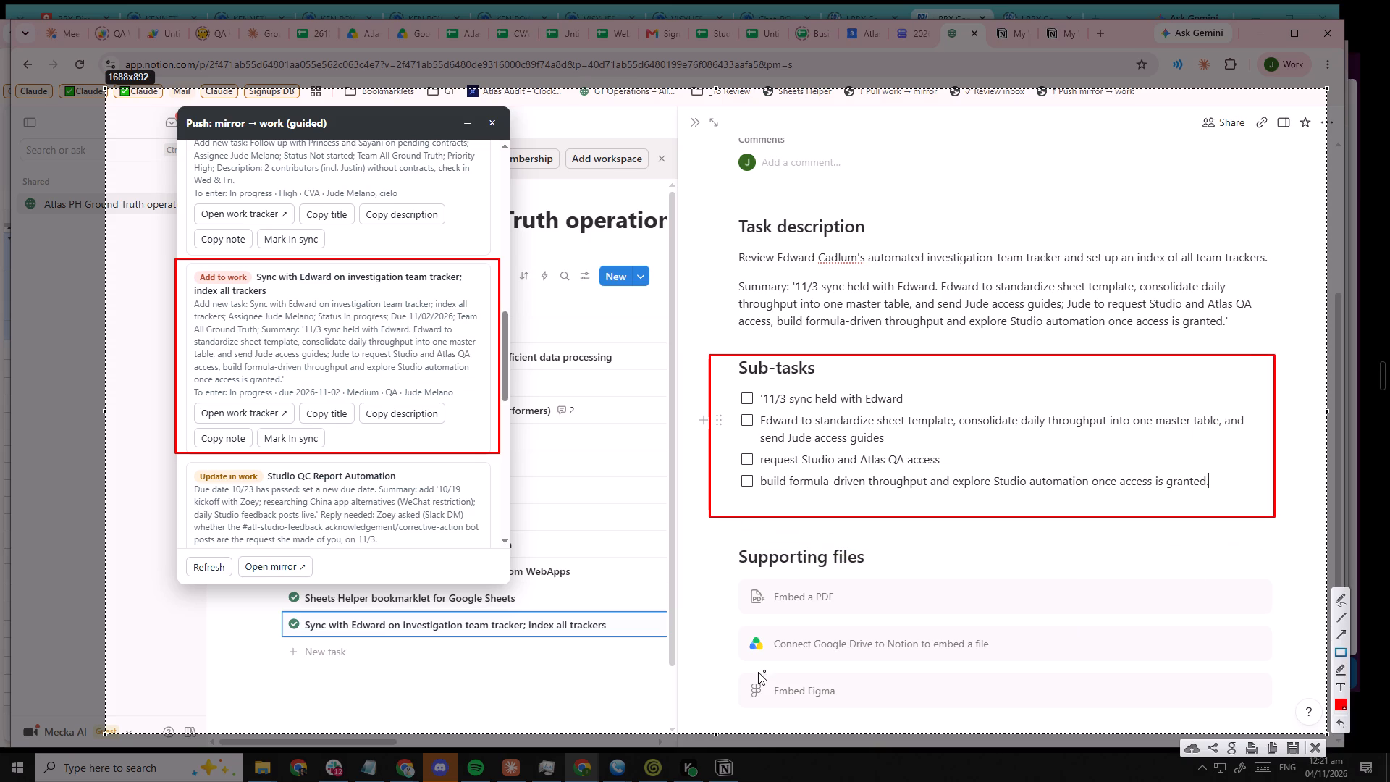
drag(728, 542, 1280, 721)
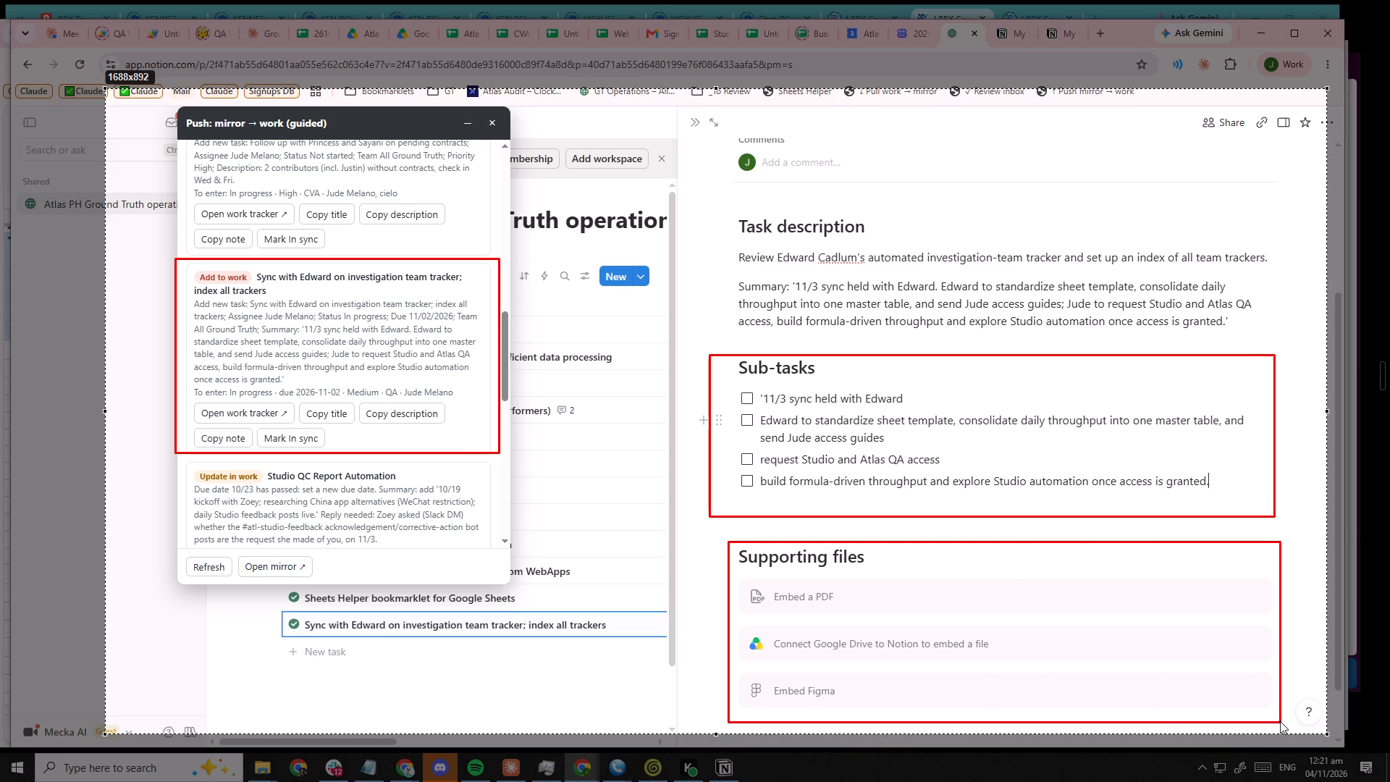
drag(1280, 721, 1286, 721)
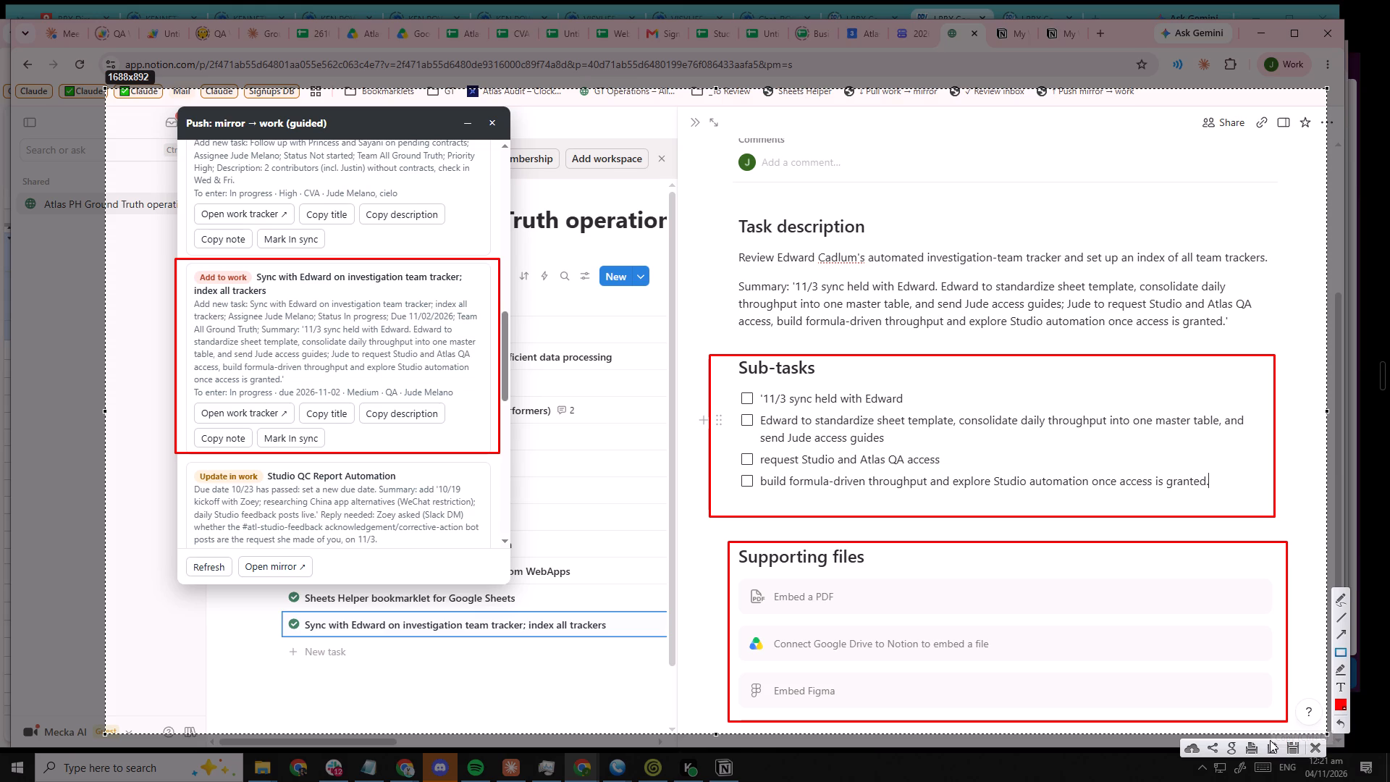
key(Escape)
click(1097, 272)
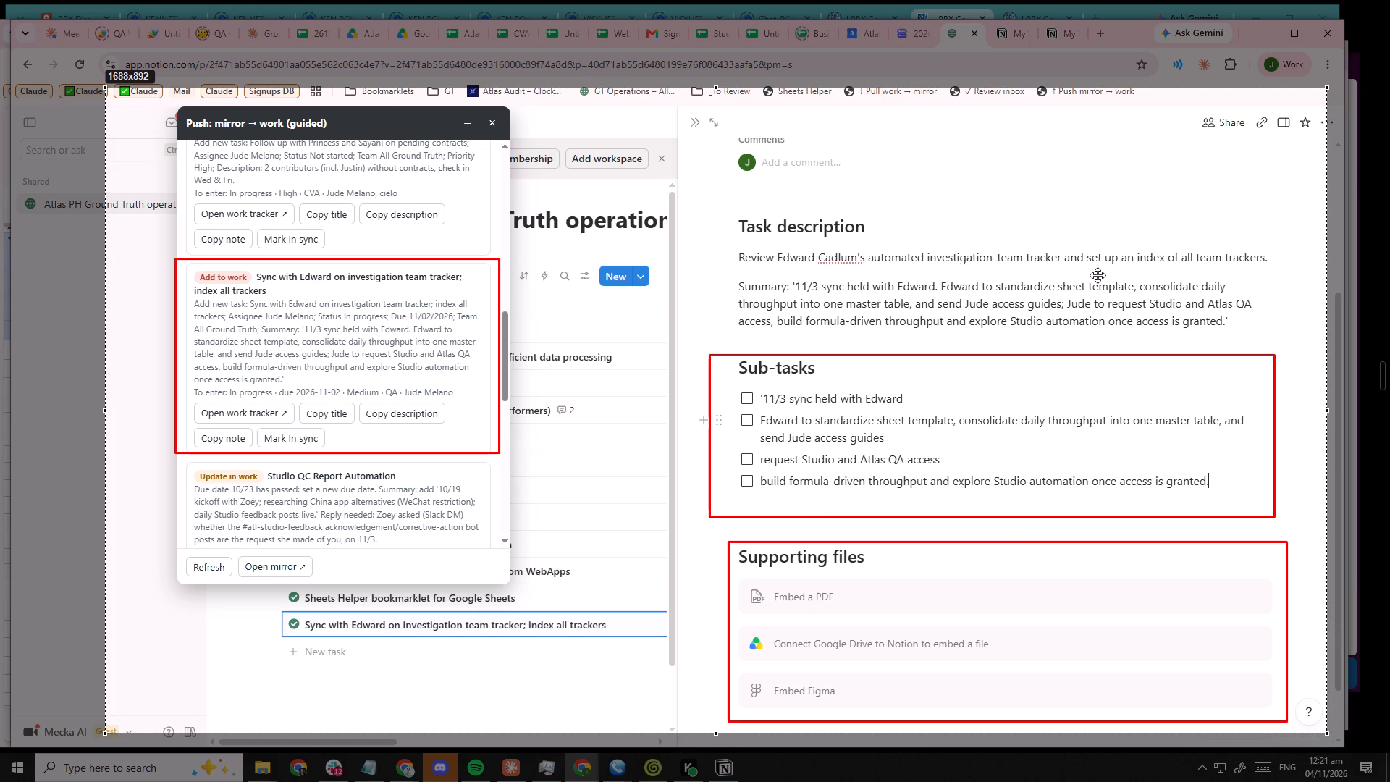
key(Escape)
Delete the Summary paragraph and its leftover empty line from the Task description of the Sync with Edward task page.
click(747, 278)
drag(747, 279, 977, 280)
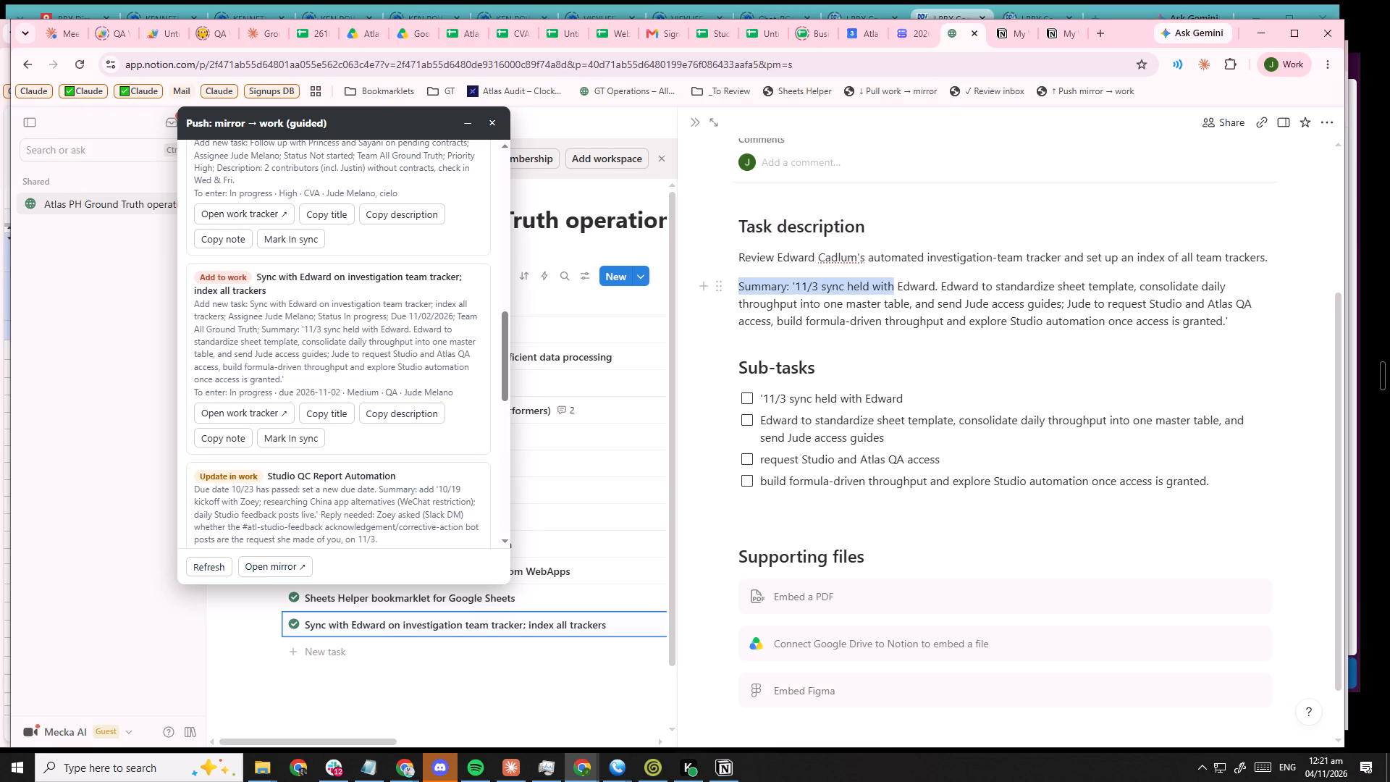
drag(977, 280, 1265, 315)
key(BackSpace)
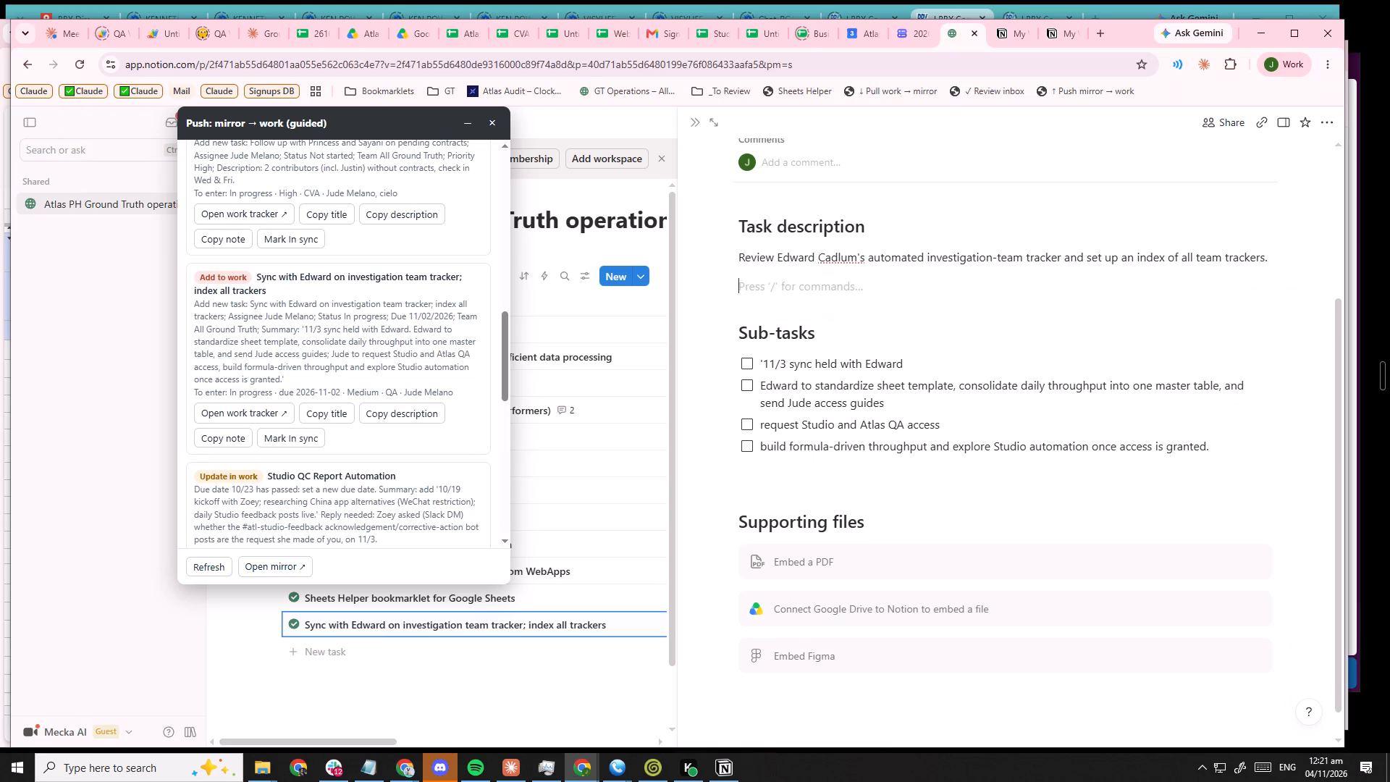
key(BackSpace)
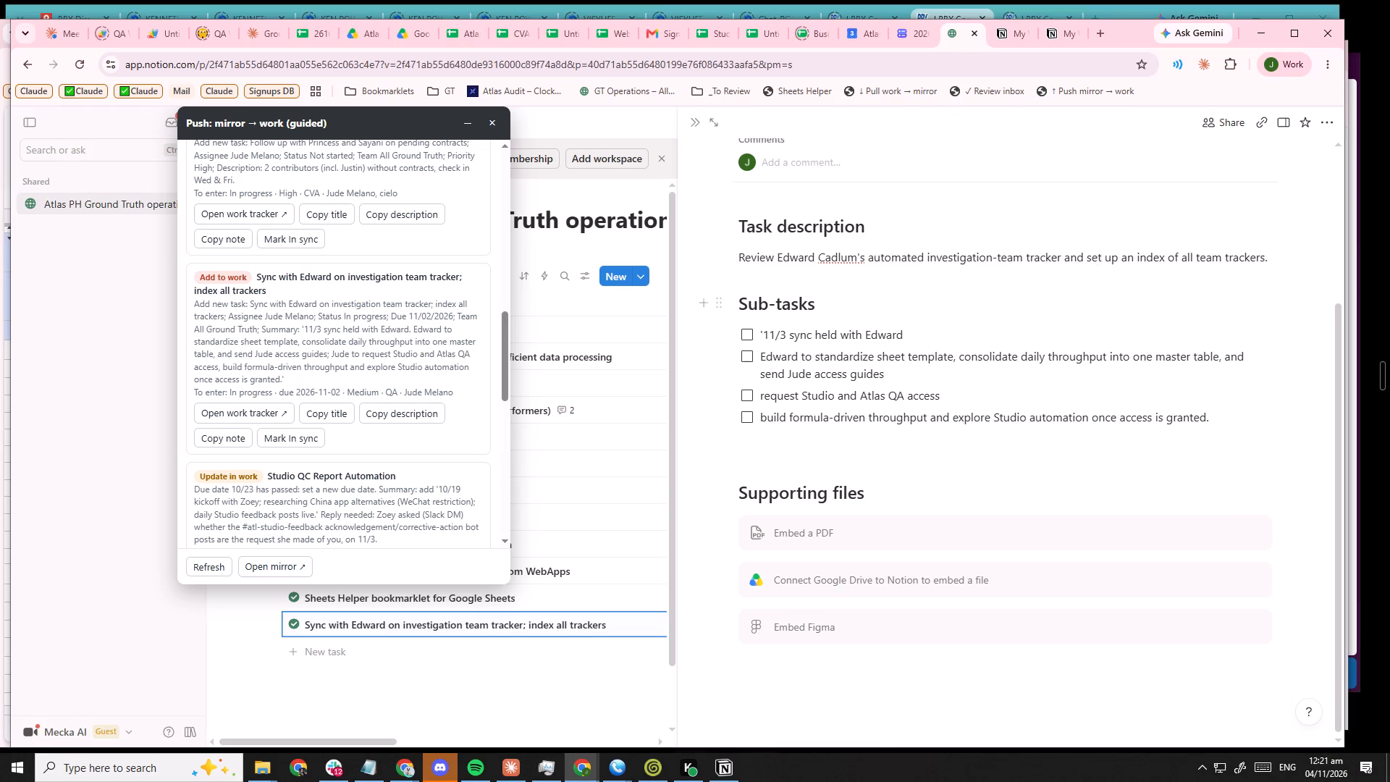
Capture the Push list and task page in Lightshot, box the Sync with Edward item, Sub-tasks and Supporting files in red, and copy the image.
key(Print)
drag(130, 62, 1350, 701)
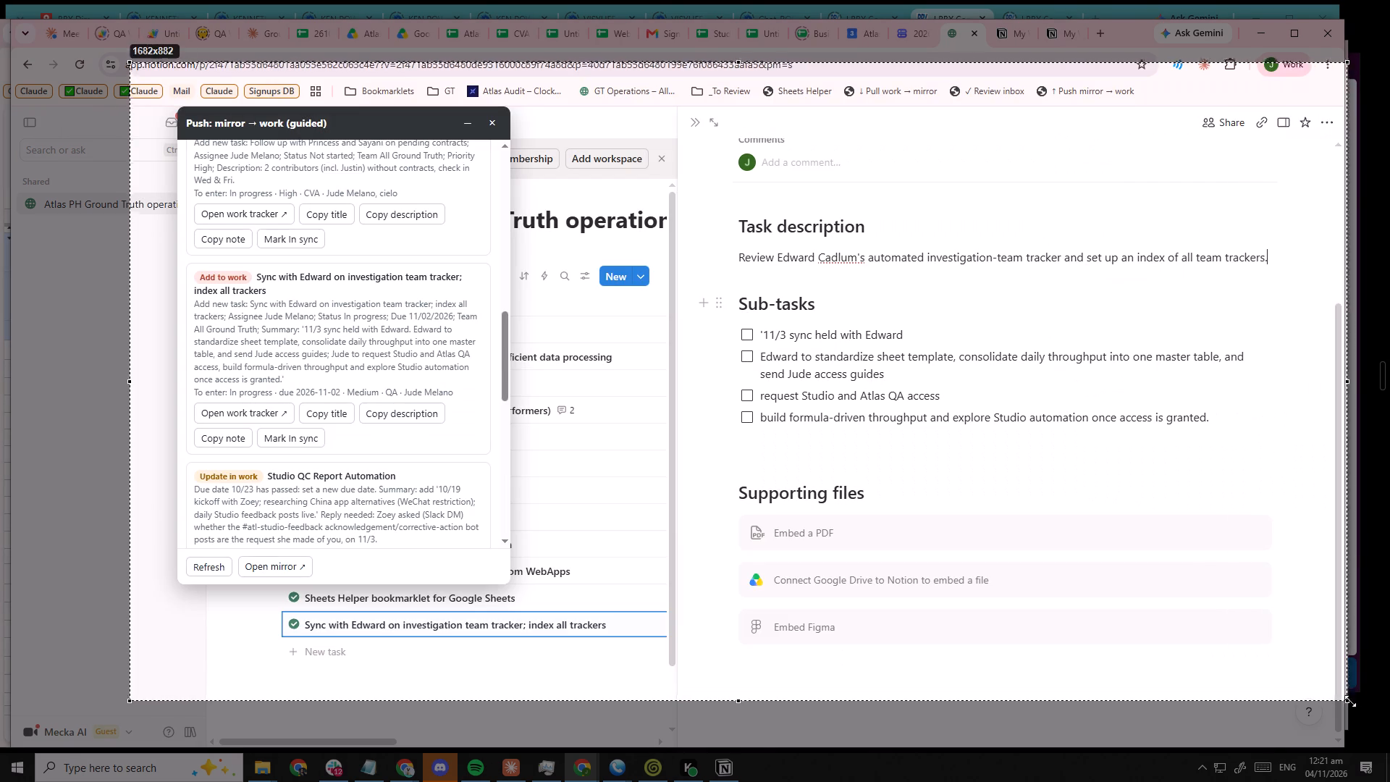
drag(1350, 701, 1308, 713)
click(1315, 636)
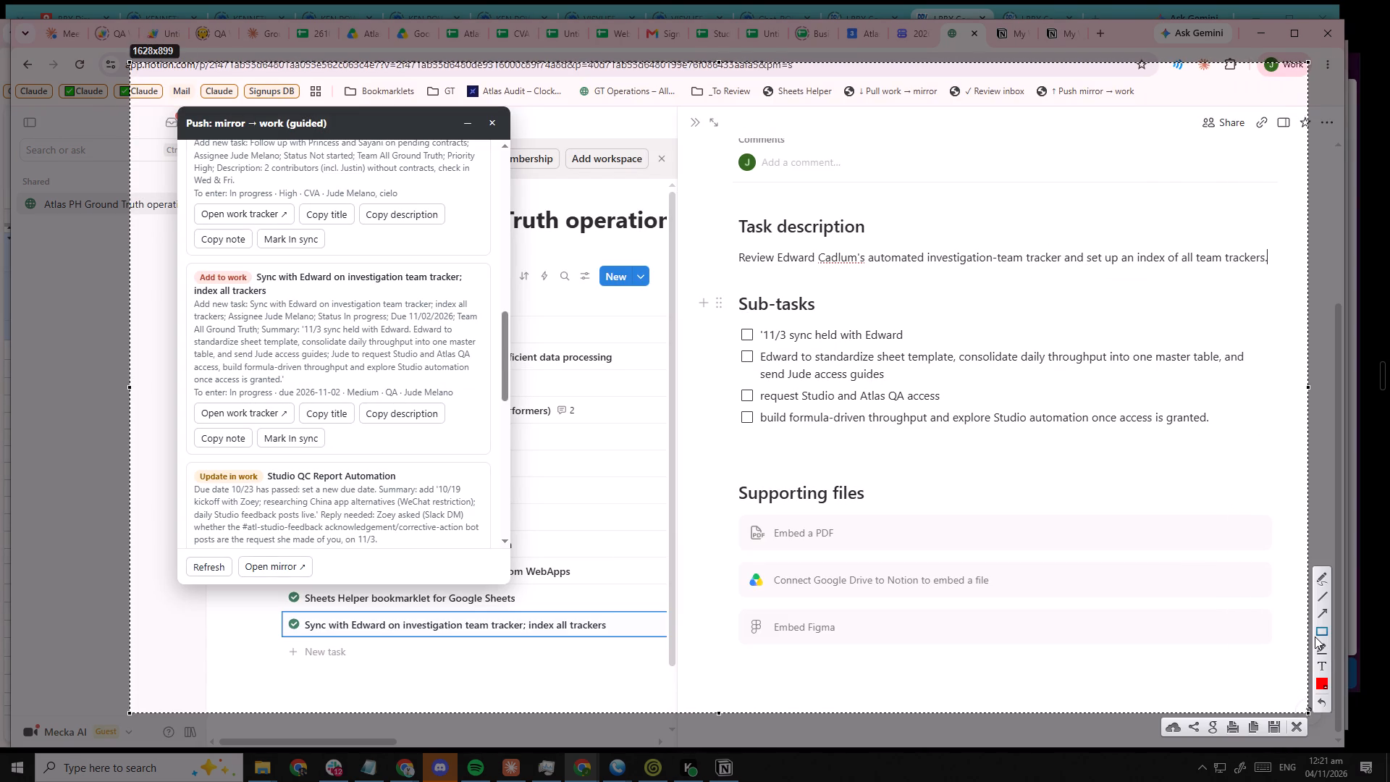
scroll(136, 287, up, 3)
drag(180, 260, 485, 429)
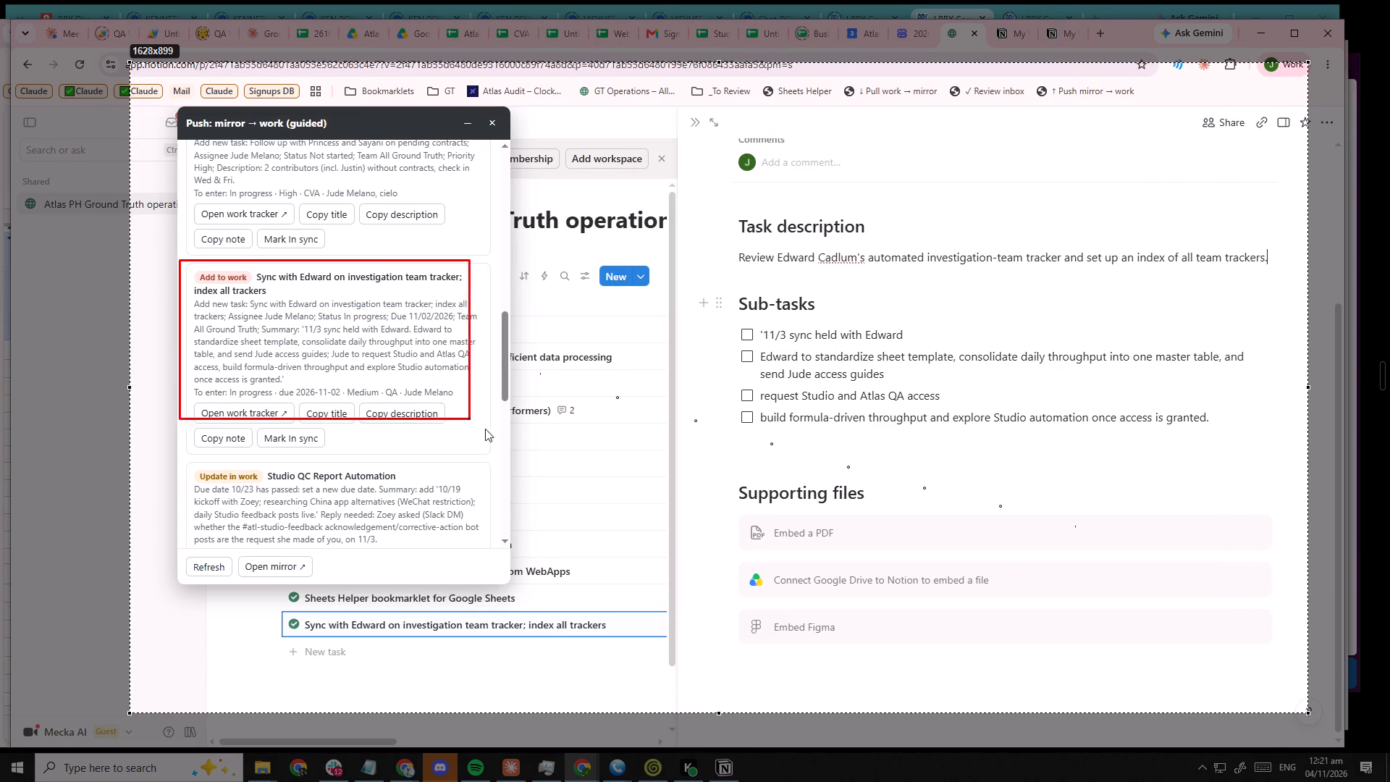
drag(485, 429, 490, 452)
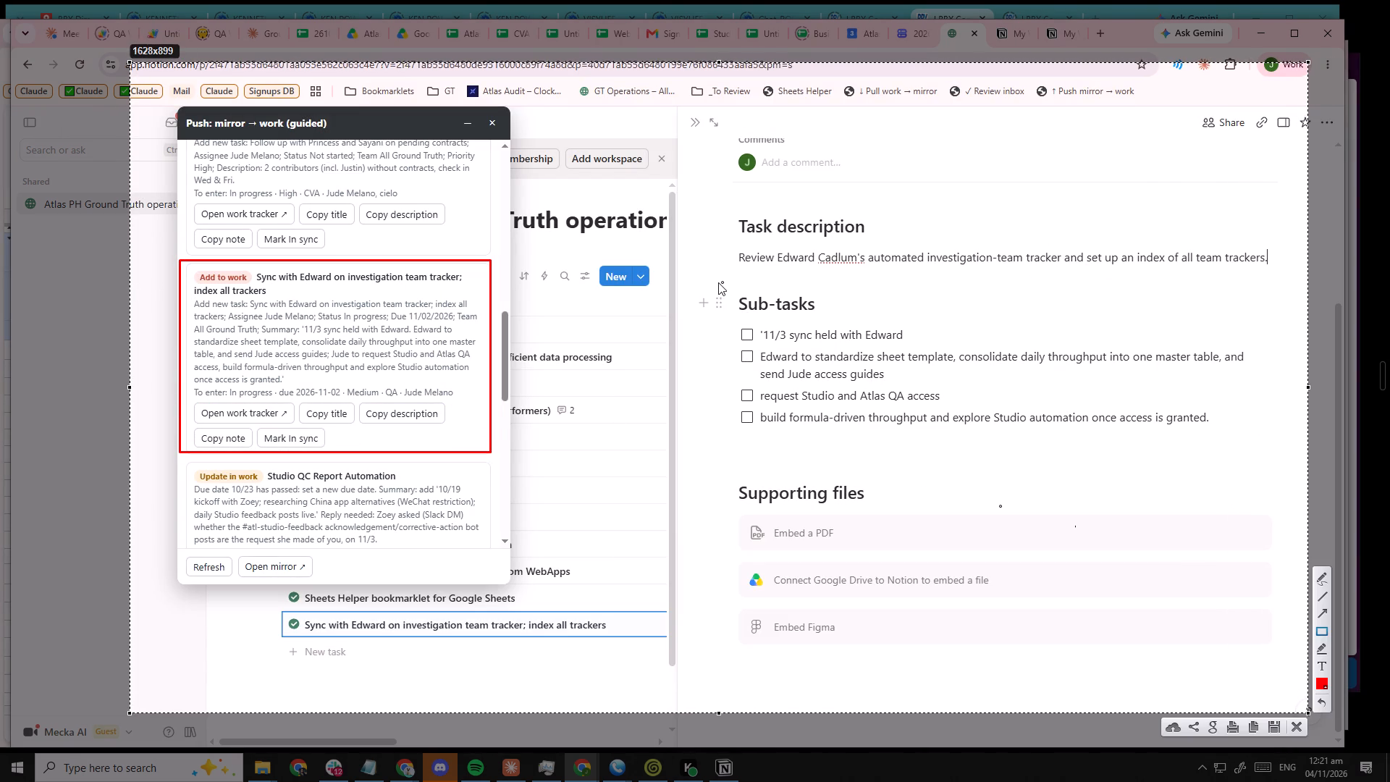
drag(690, 285, 1285, 458)
drag(694, 476, 1289, 657)
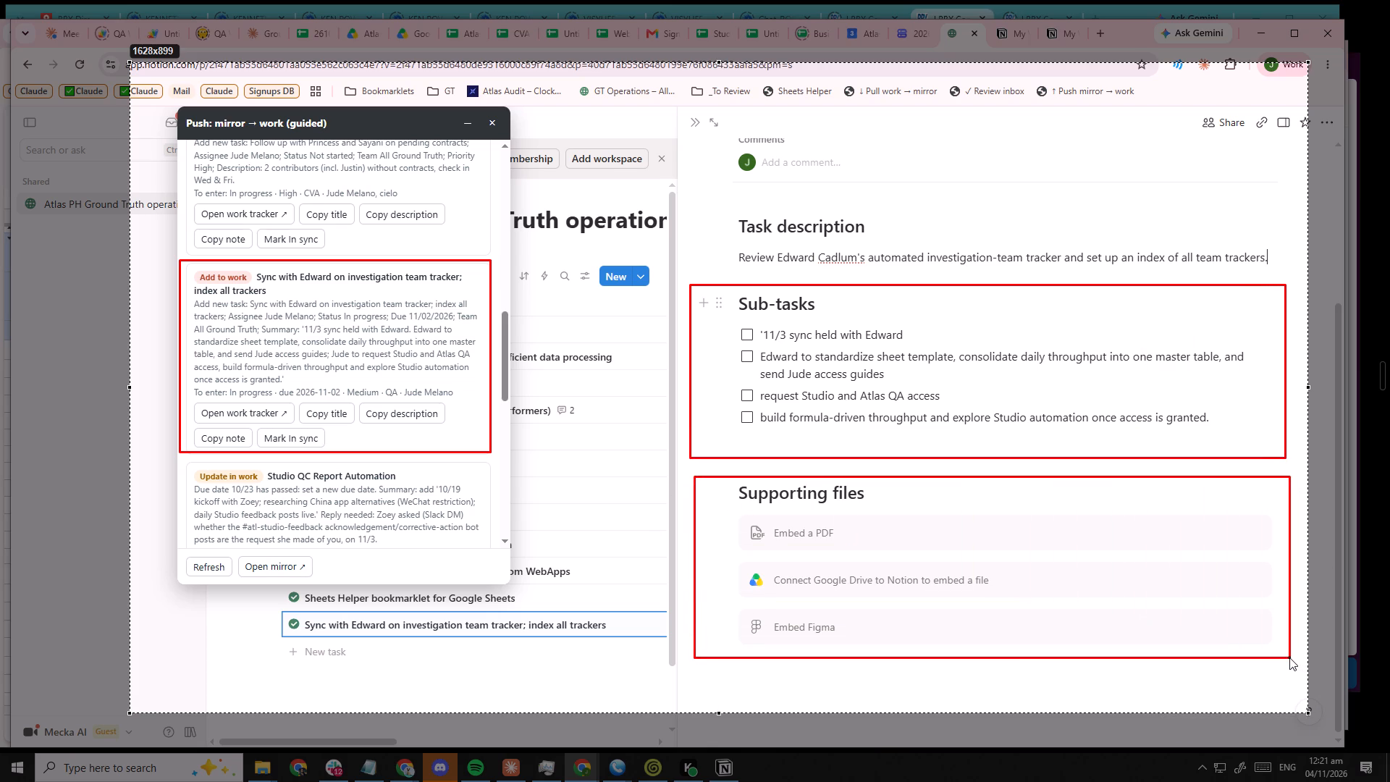
drag(1289, 657, 1288, 657)
click(1260, 726)
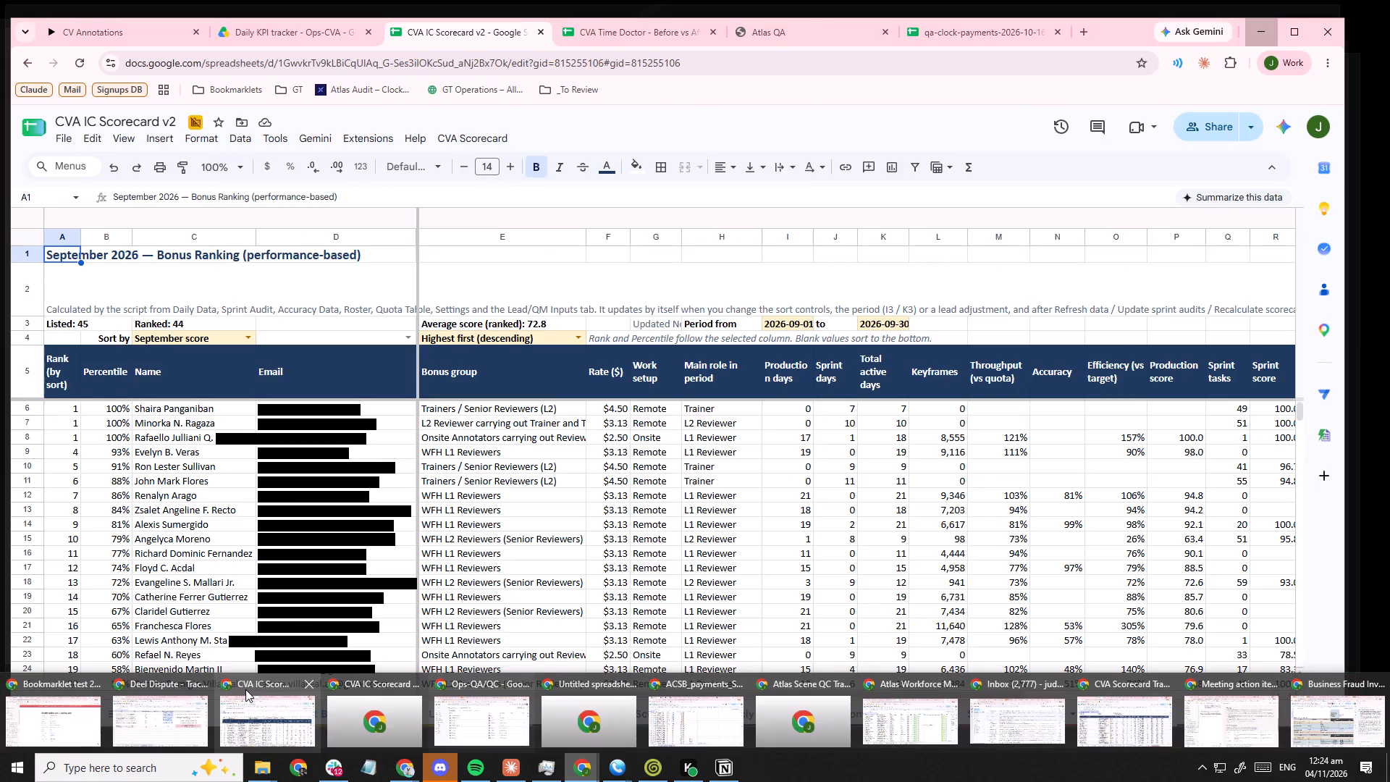
click(245, 689)
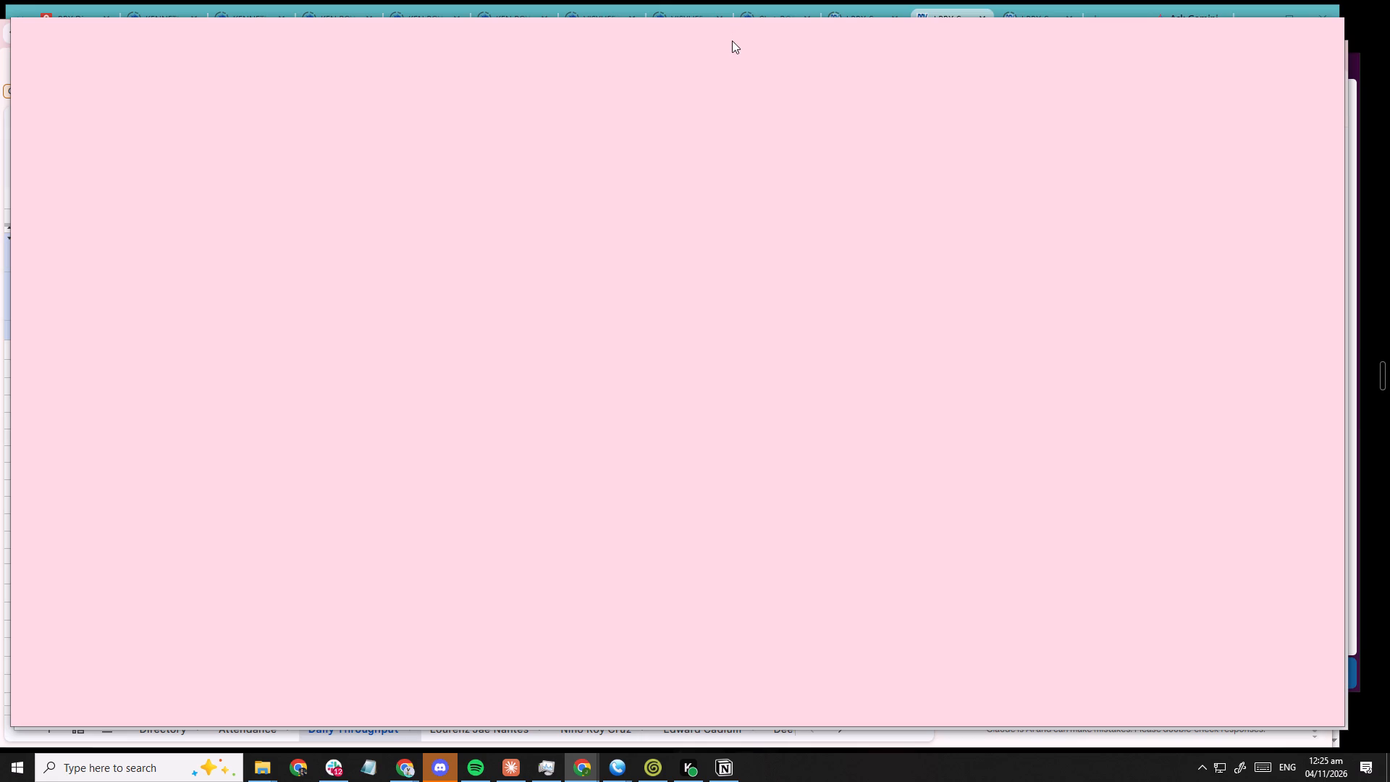